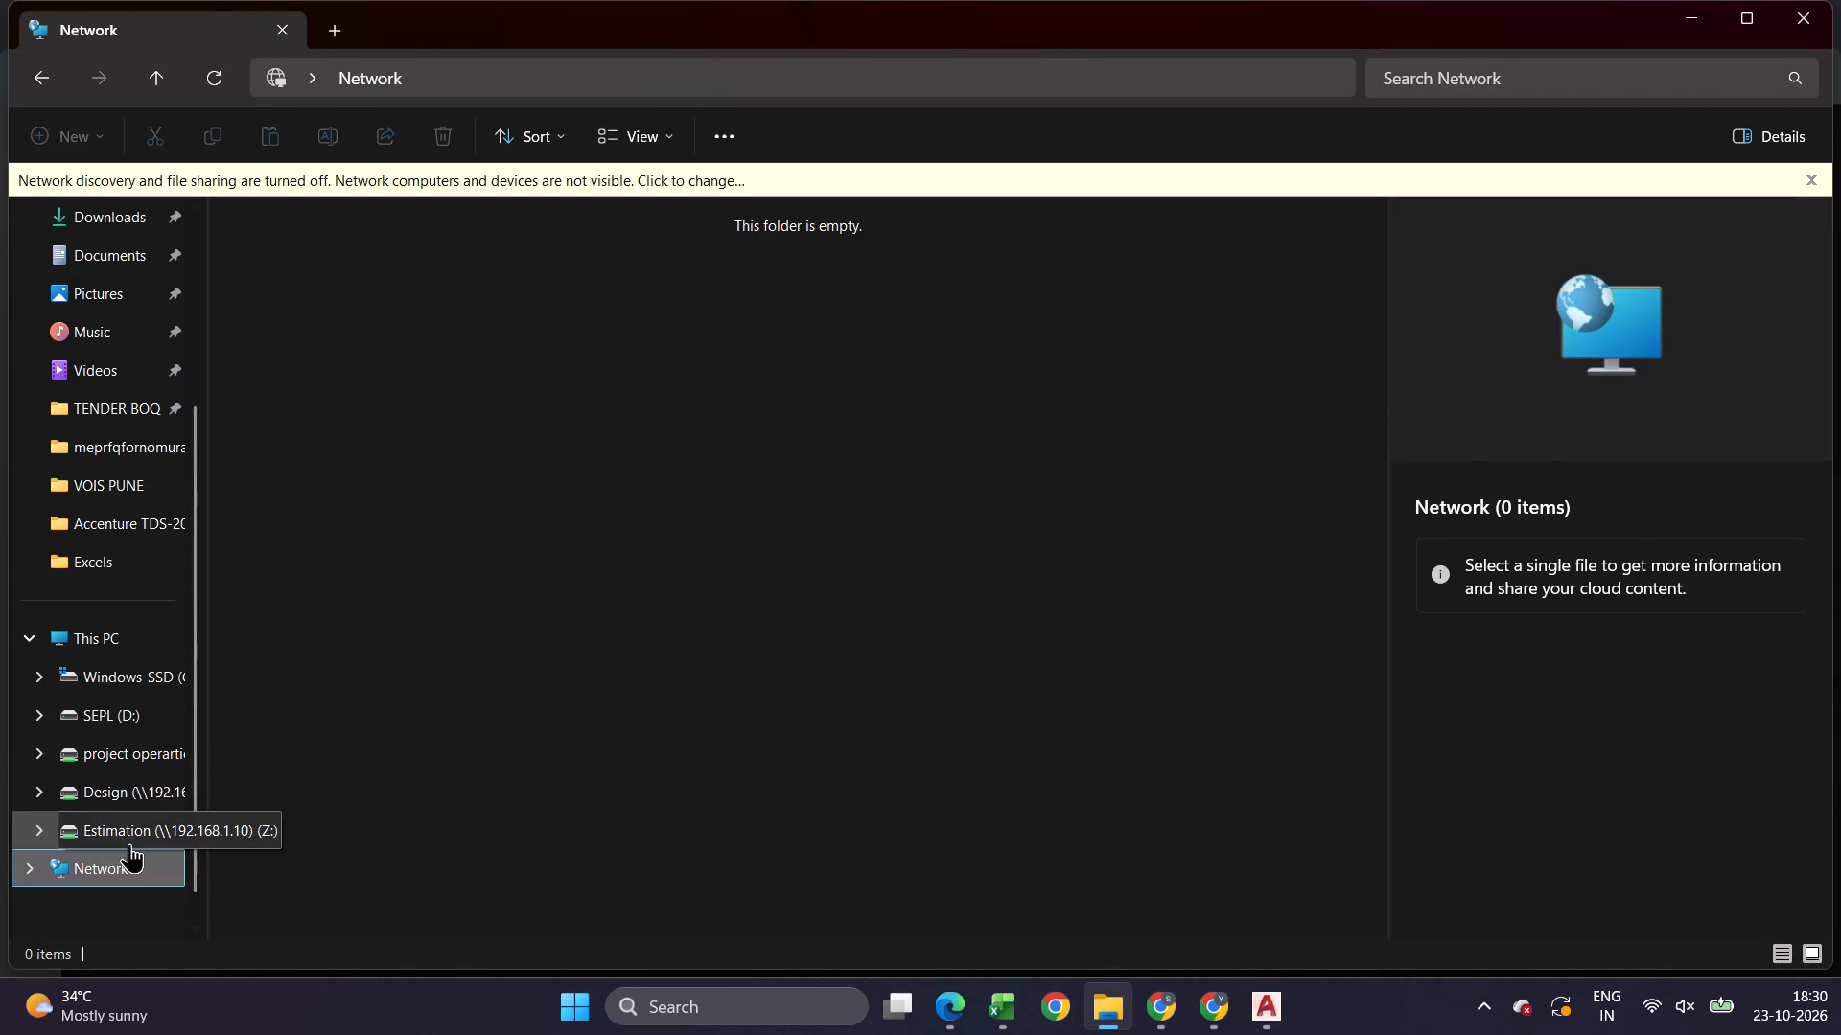
# On the Estimation (Z:) drive, open the JLL folder inside FY 2026-2027 > TENDER.
pyautogui.click(440, 442)
pyautogui.click(405, 520)
pyautogui.doubleClick(405, 502)
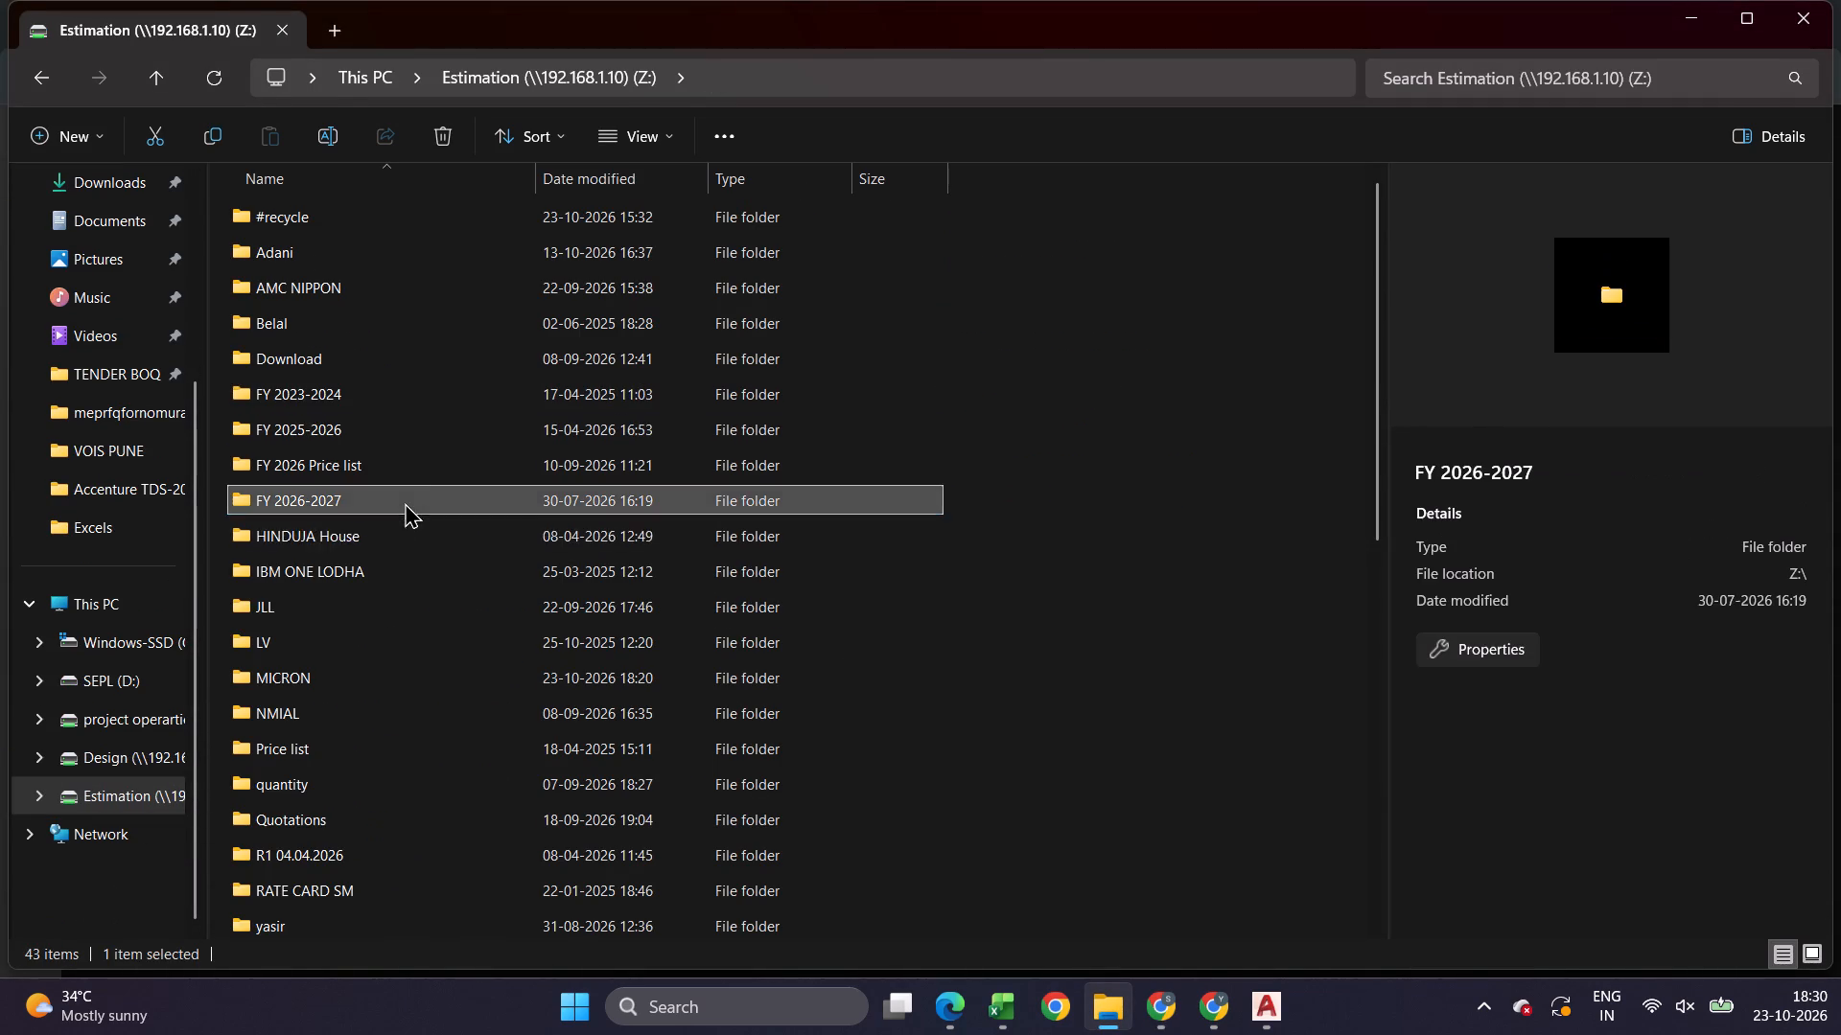
pyautogui.click(425, 254)
pyautogui.doubleClick(355, 290)
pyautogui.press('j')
pyautogui.press('Return')
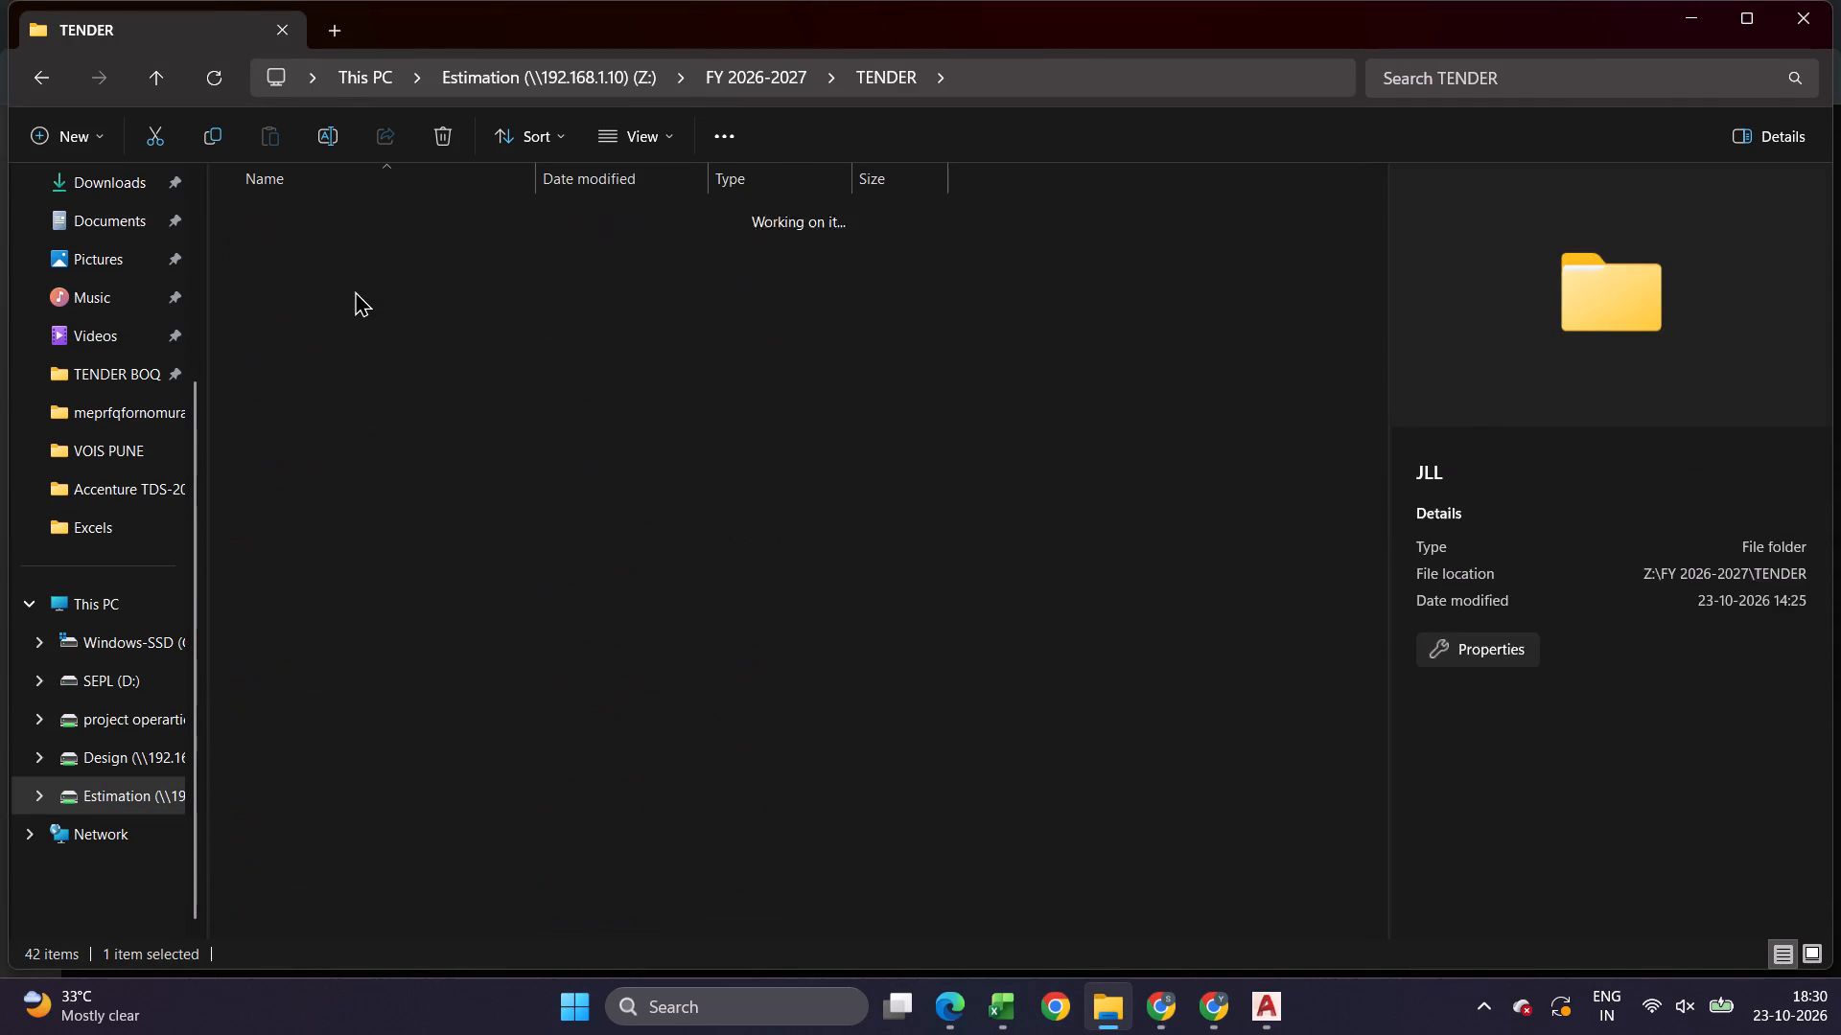
# Open the Upcoming Mumbai Project 2026_09 folder within the JLL tender folder.
pyautogui.press('Down')
pyautogui.press('Down')
pyautogui.press('Down')
pyautogui.press('Down')
pyautogui.press('Down')
pyautogui.press('Down')
pyautogui.press('Down')
pyautogui.press('Down')
pyautogui.press('Down')
pyautogui.press('Down')
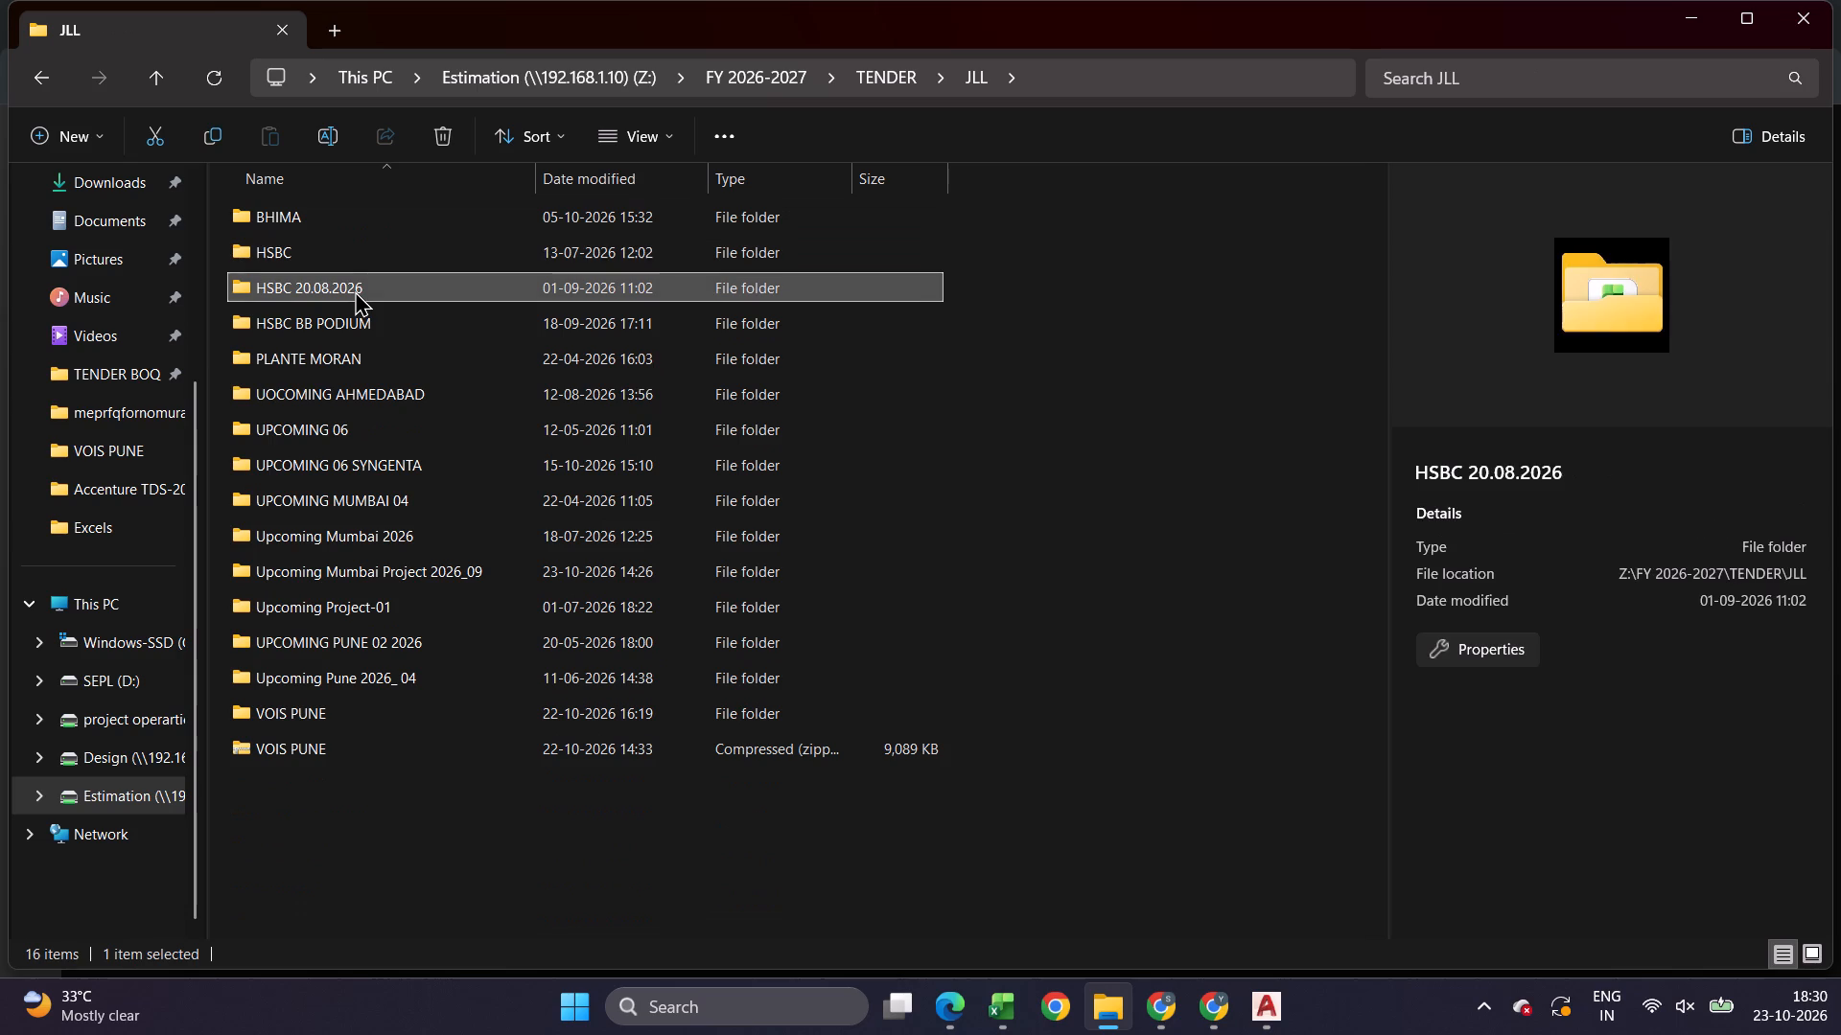
pyautogui.press('Return')
# Open the 02. MEP folder inside 21-10-2026_Preliminary Drawings + BOQ.
pyautogui.press('Down')
pyautogui.press('Up')
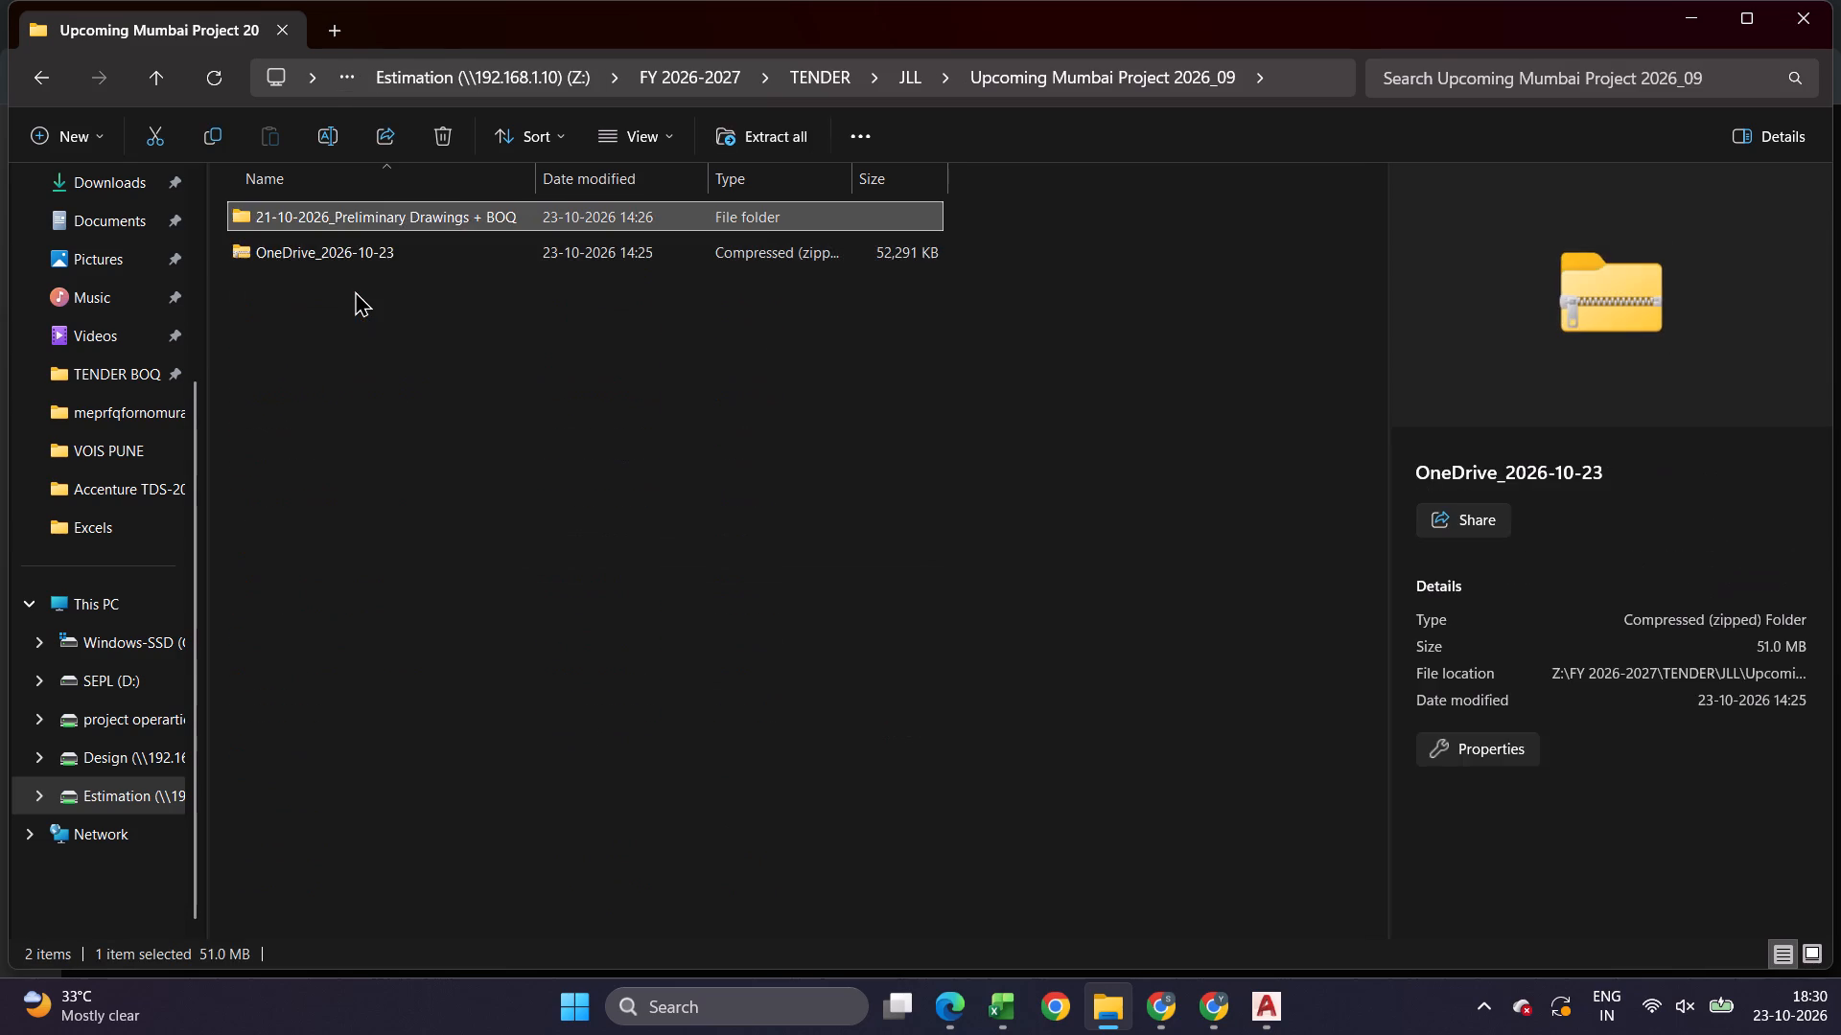
pyautogui.press('Return')
pyautogui.press('Down')
pyautogui.press('Up')
pyautogui.press('Down')
pyautogui.press('Return')
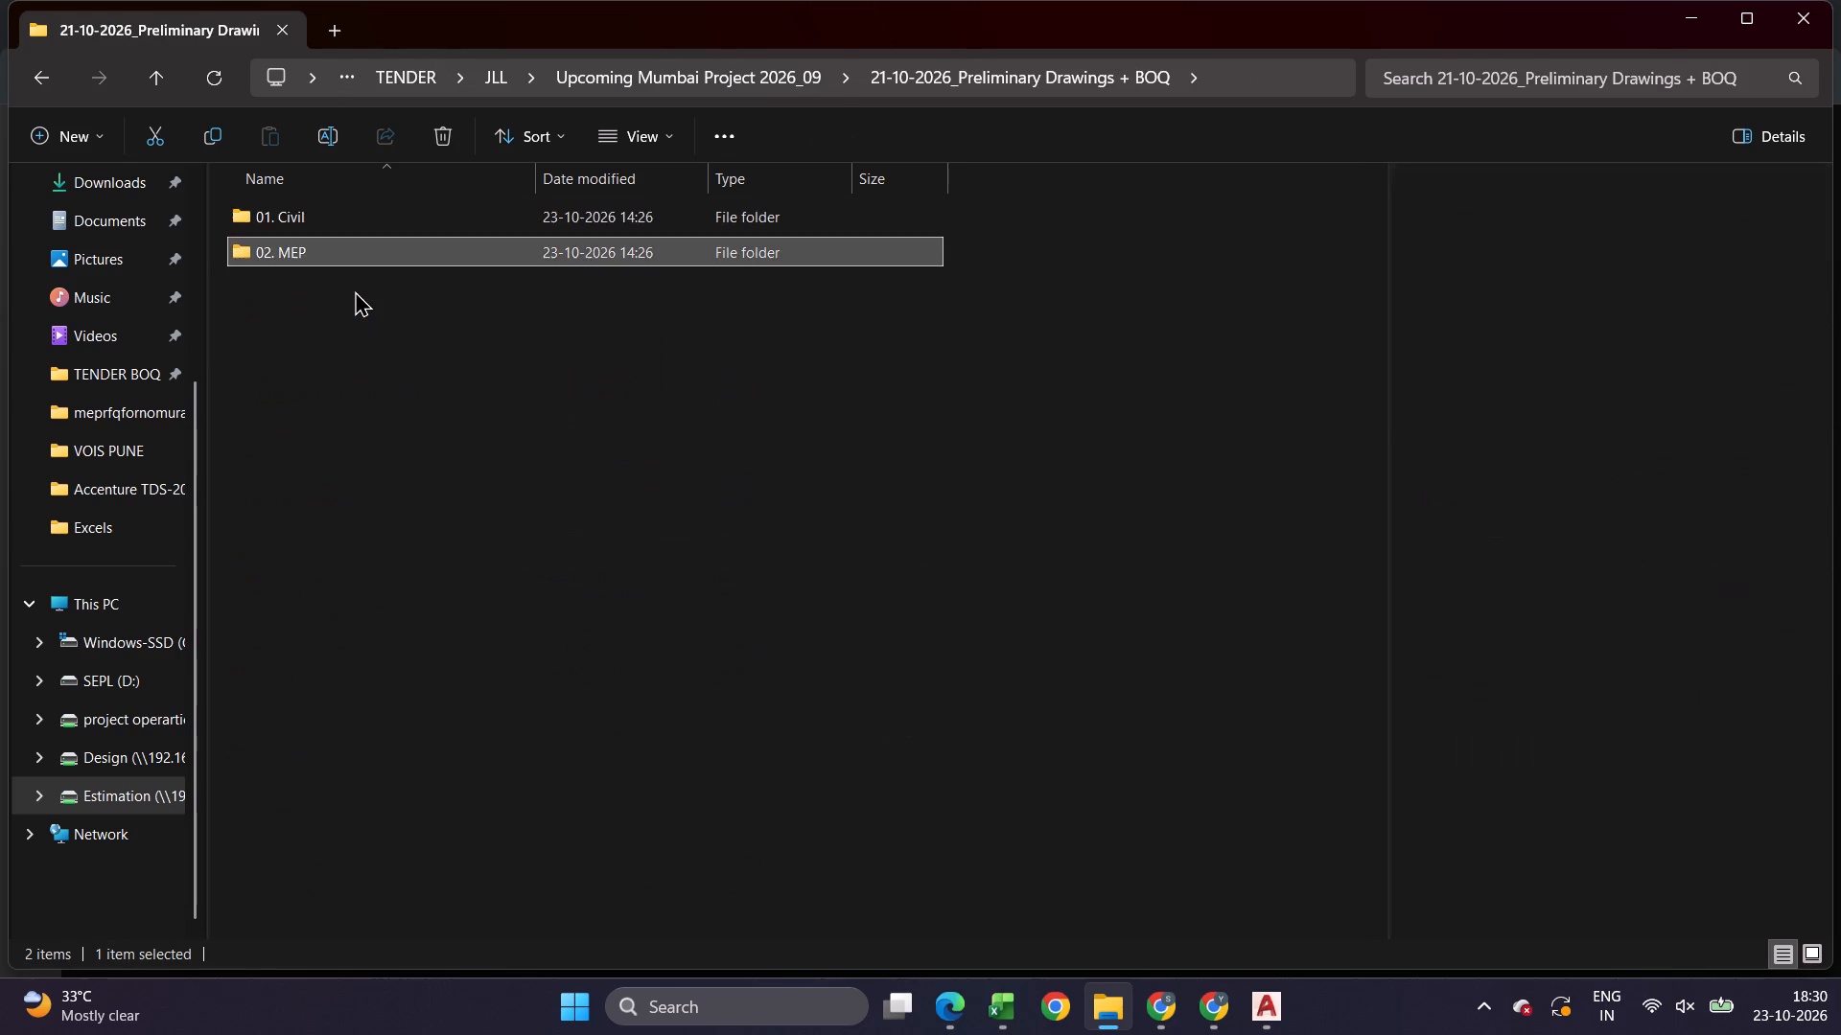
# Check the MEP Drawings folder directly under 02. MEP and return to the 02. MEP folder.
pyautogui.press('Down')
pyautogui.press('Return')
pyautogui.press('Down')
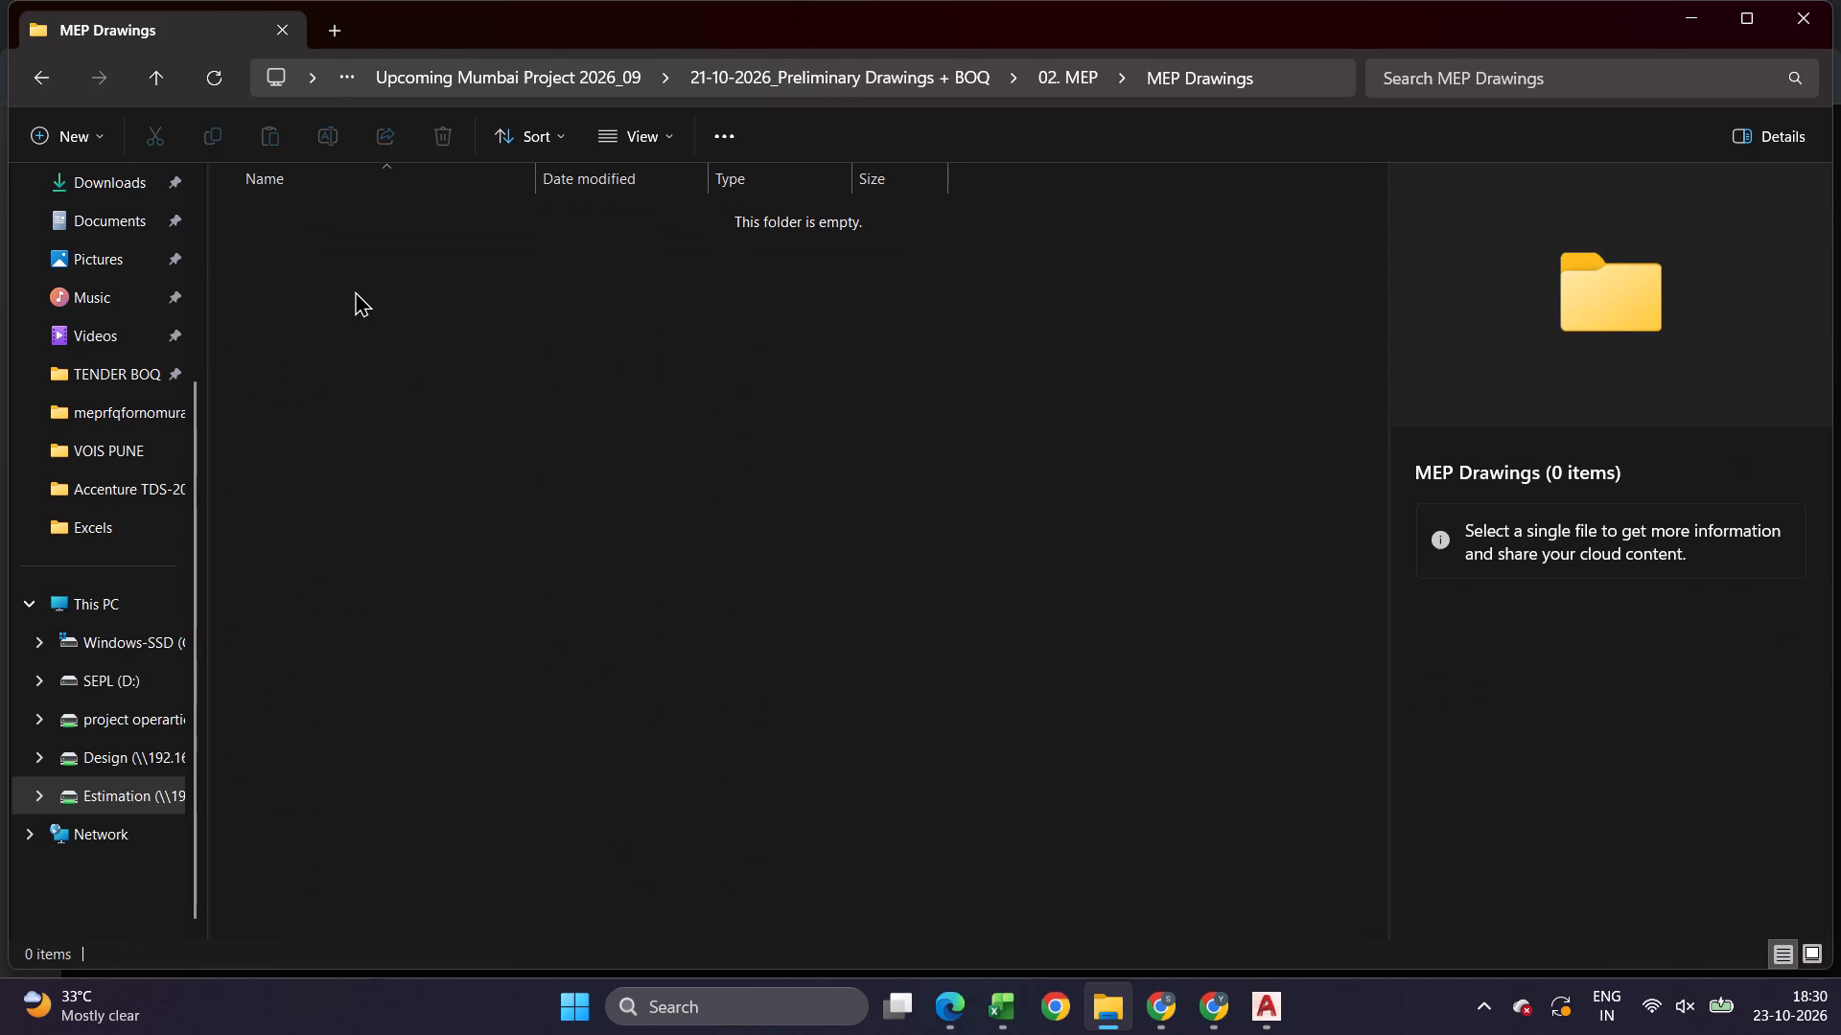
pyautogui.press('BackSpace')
# From 02. MEP, open the Electrical folder inside MEP BOQ > MEP Drawings.
pyautogui.press('Up')
pyautogui.press('Down')
pyautogui.press('Up')
pyautogui.press('Return')
pyautogui.press('Down')
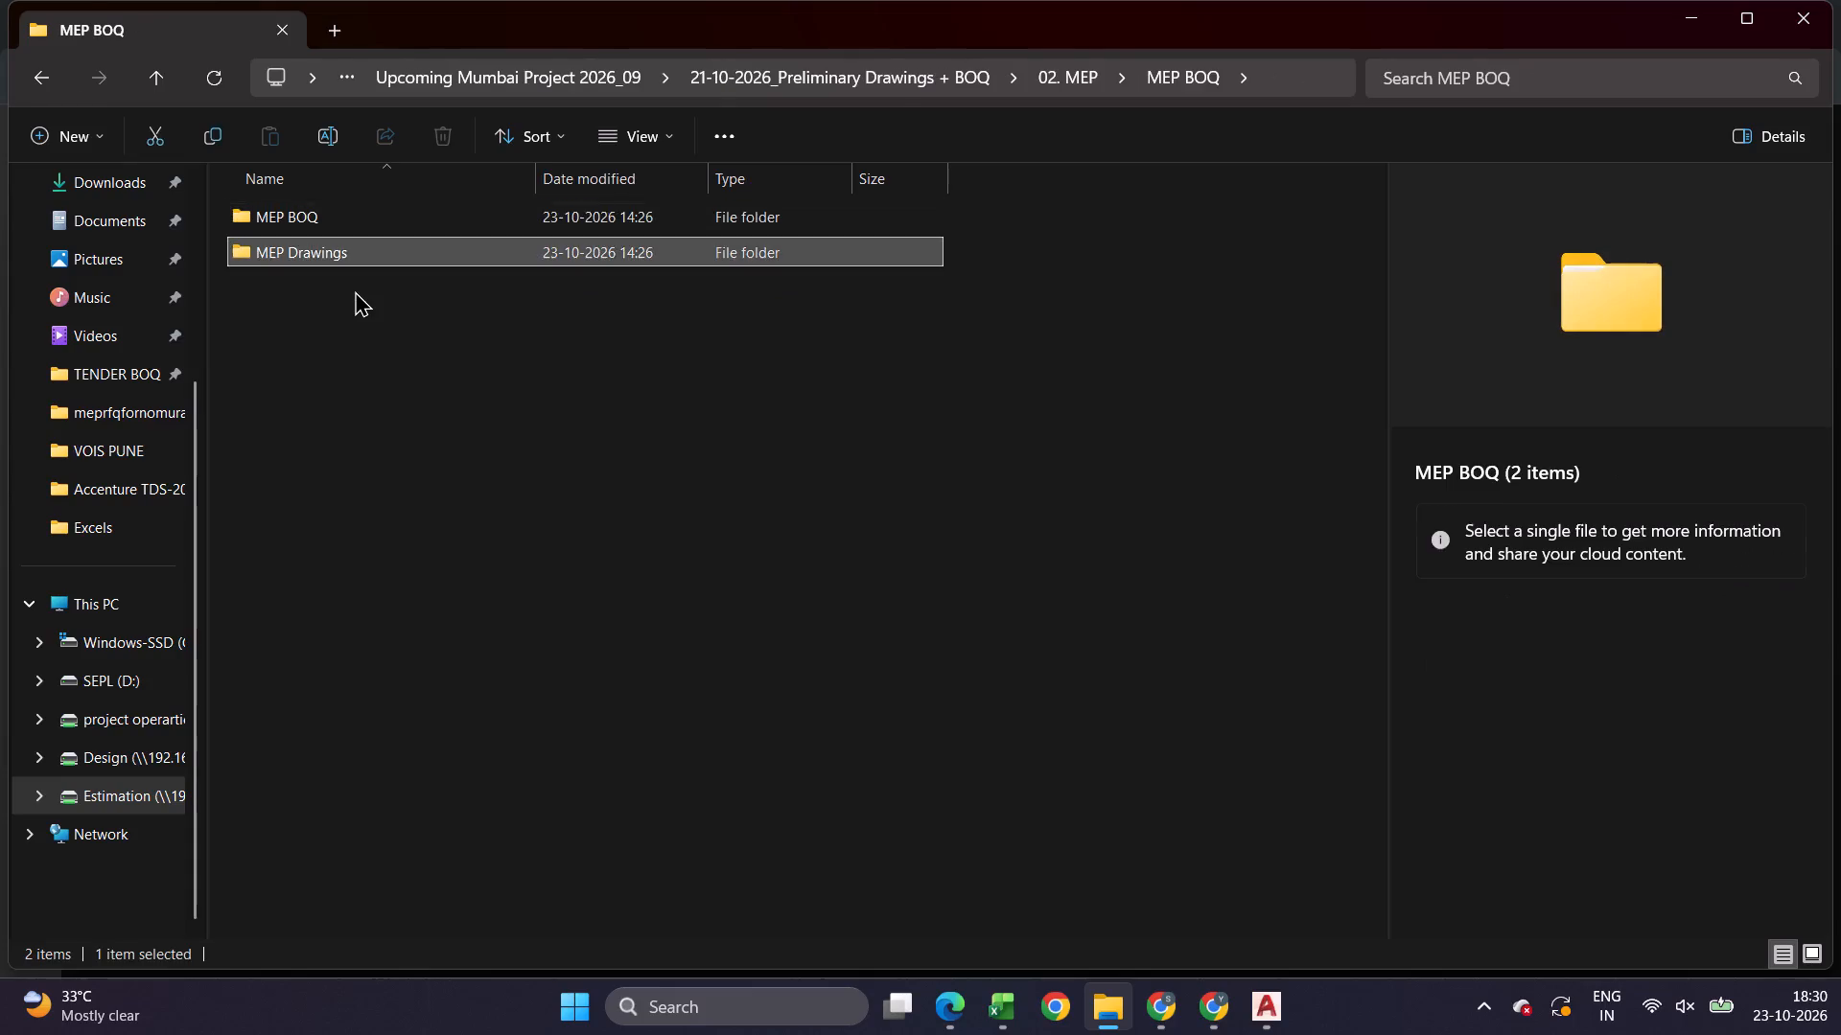
pyautogui.press('Return')
pyautogui.press('Down')
pyautogui.press('Down')
pyautogui.press('Down')
pyautogui.press('Up')
pyautogui.press('Up')
pyautogui.press('Up')
pyautogui.press('Return')
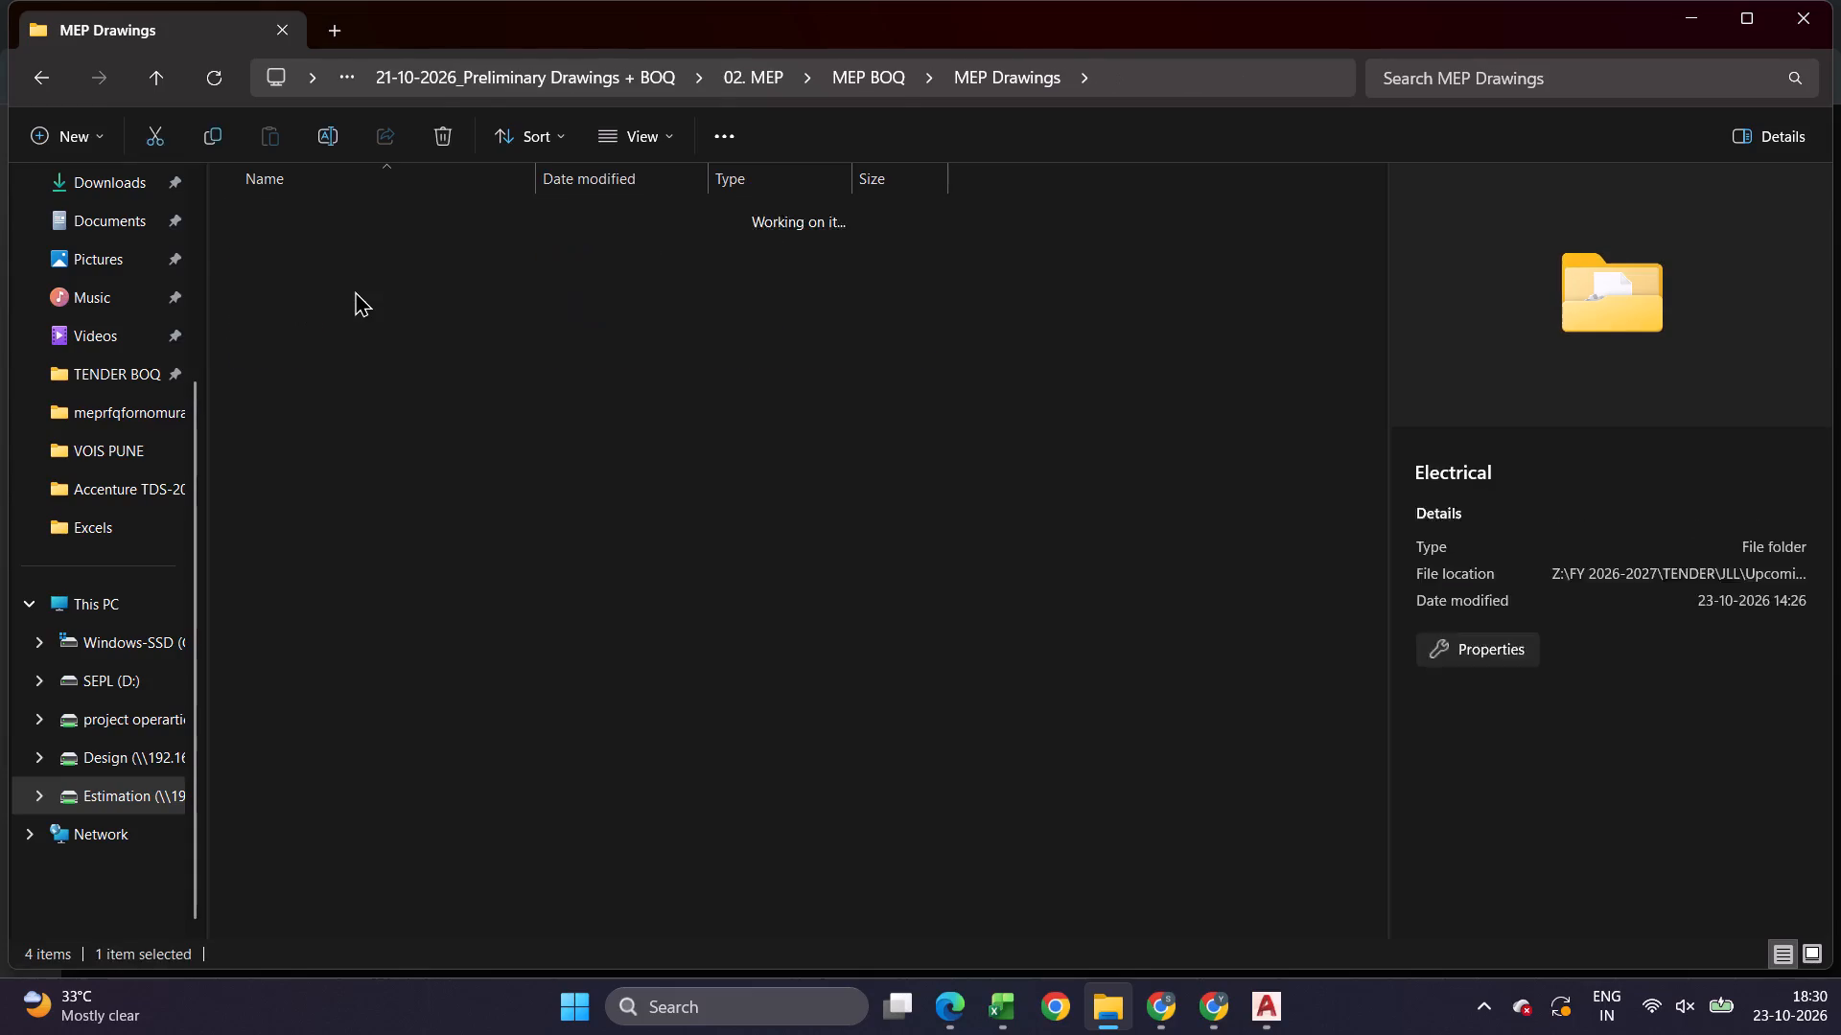
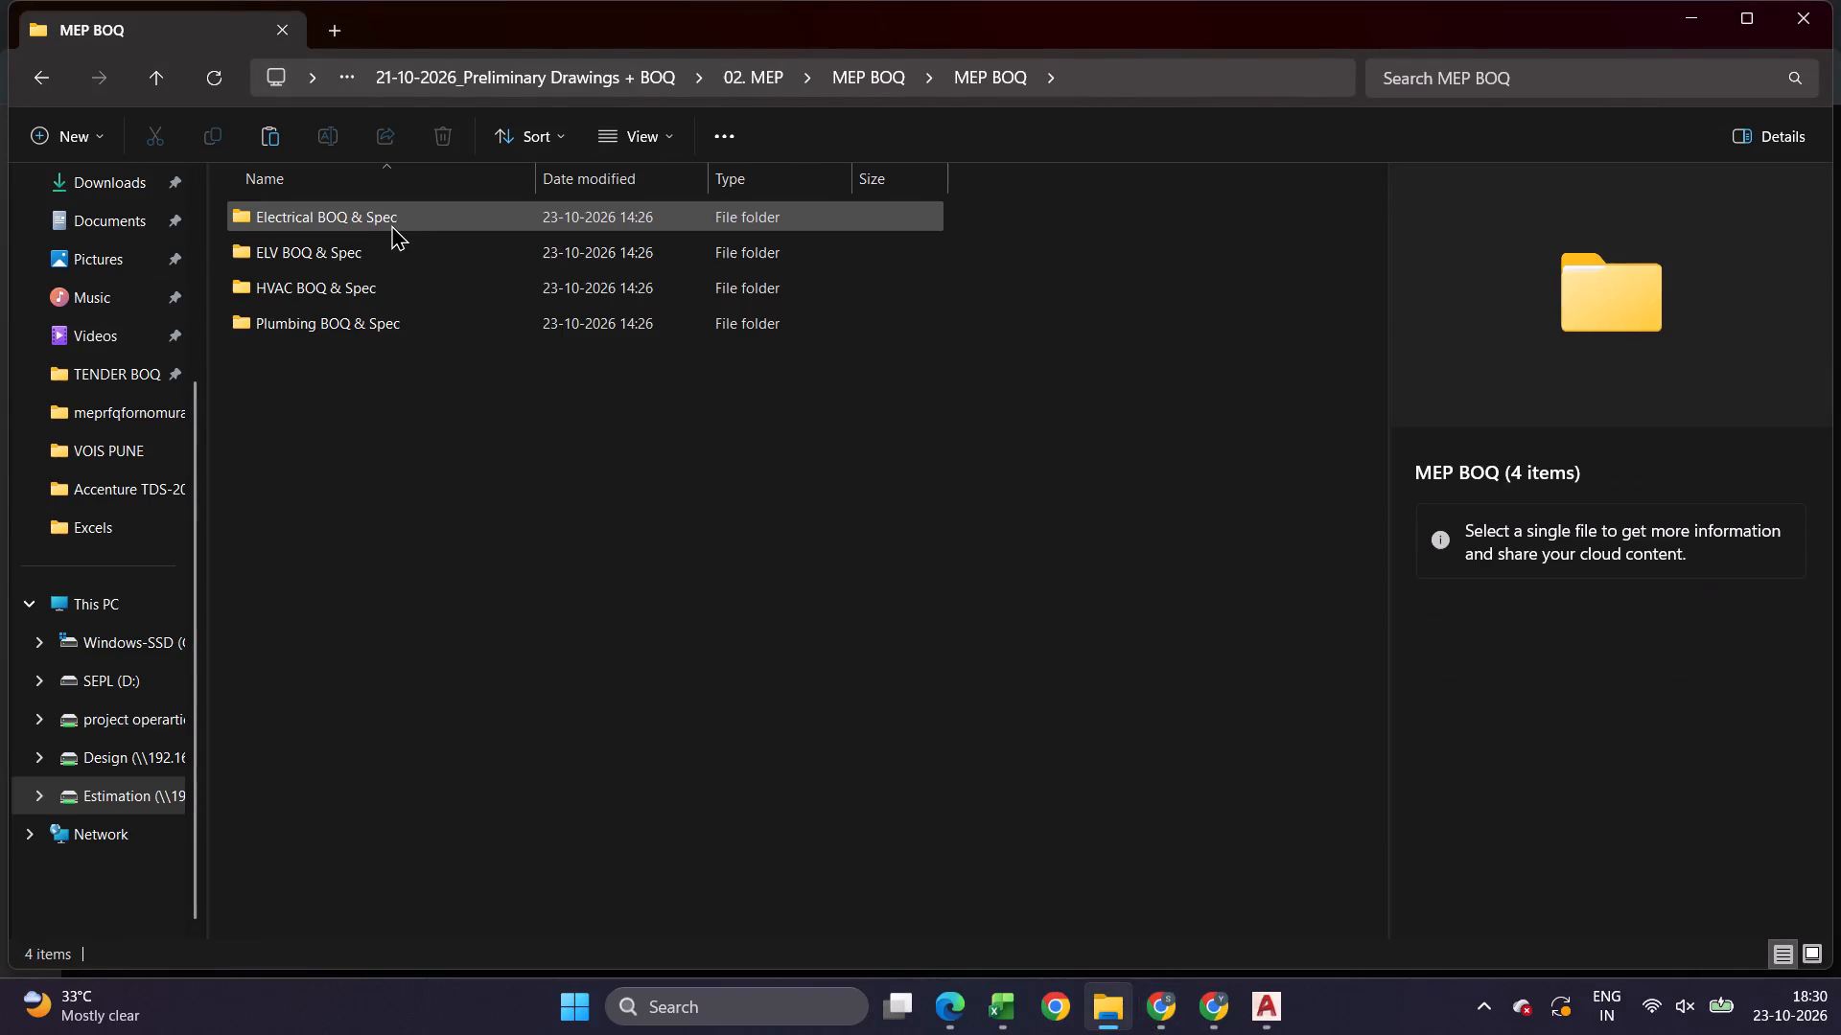
# Open the Electrical BOQ & Spec folder and widen its Name column to show the full file names.
pyautogui.click(391, 224)
pyautogui.doubleClick(391, 224)
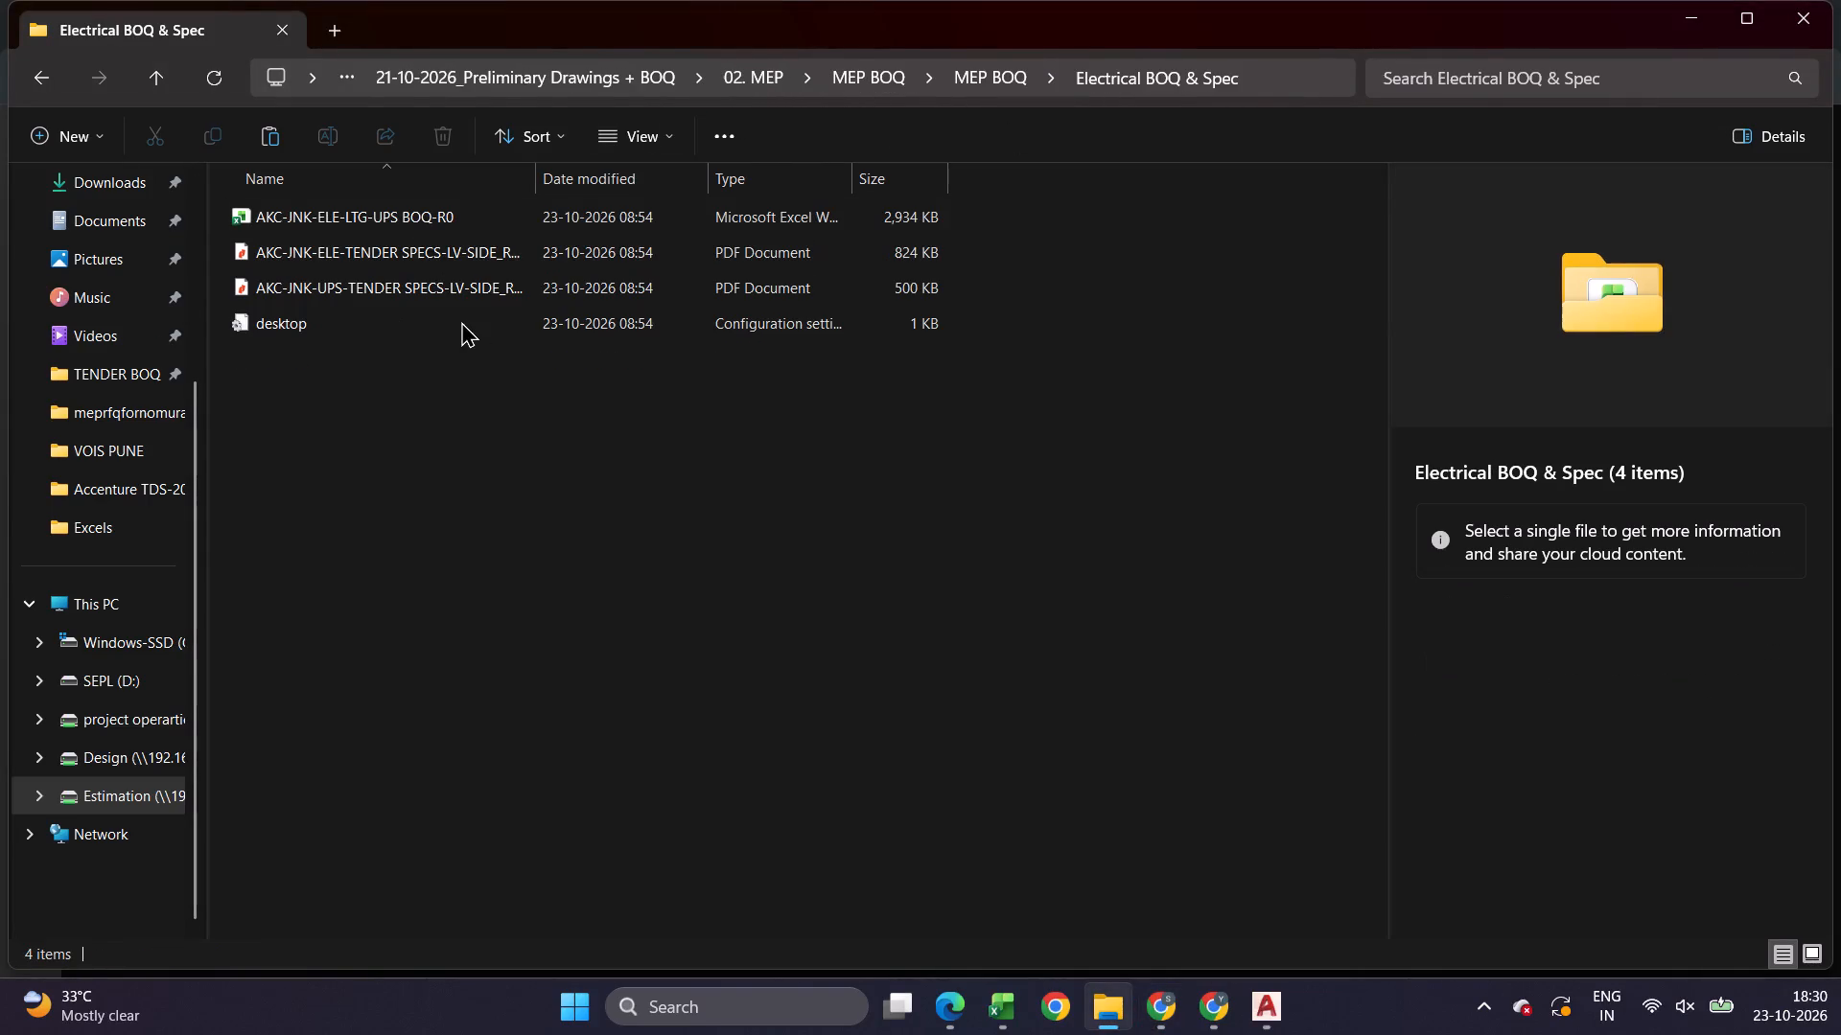
pyautogui.moveTo(544, 181); pyautogui.dragTo(997, 193)
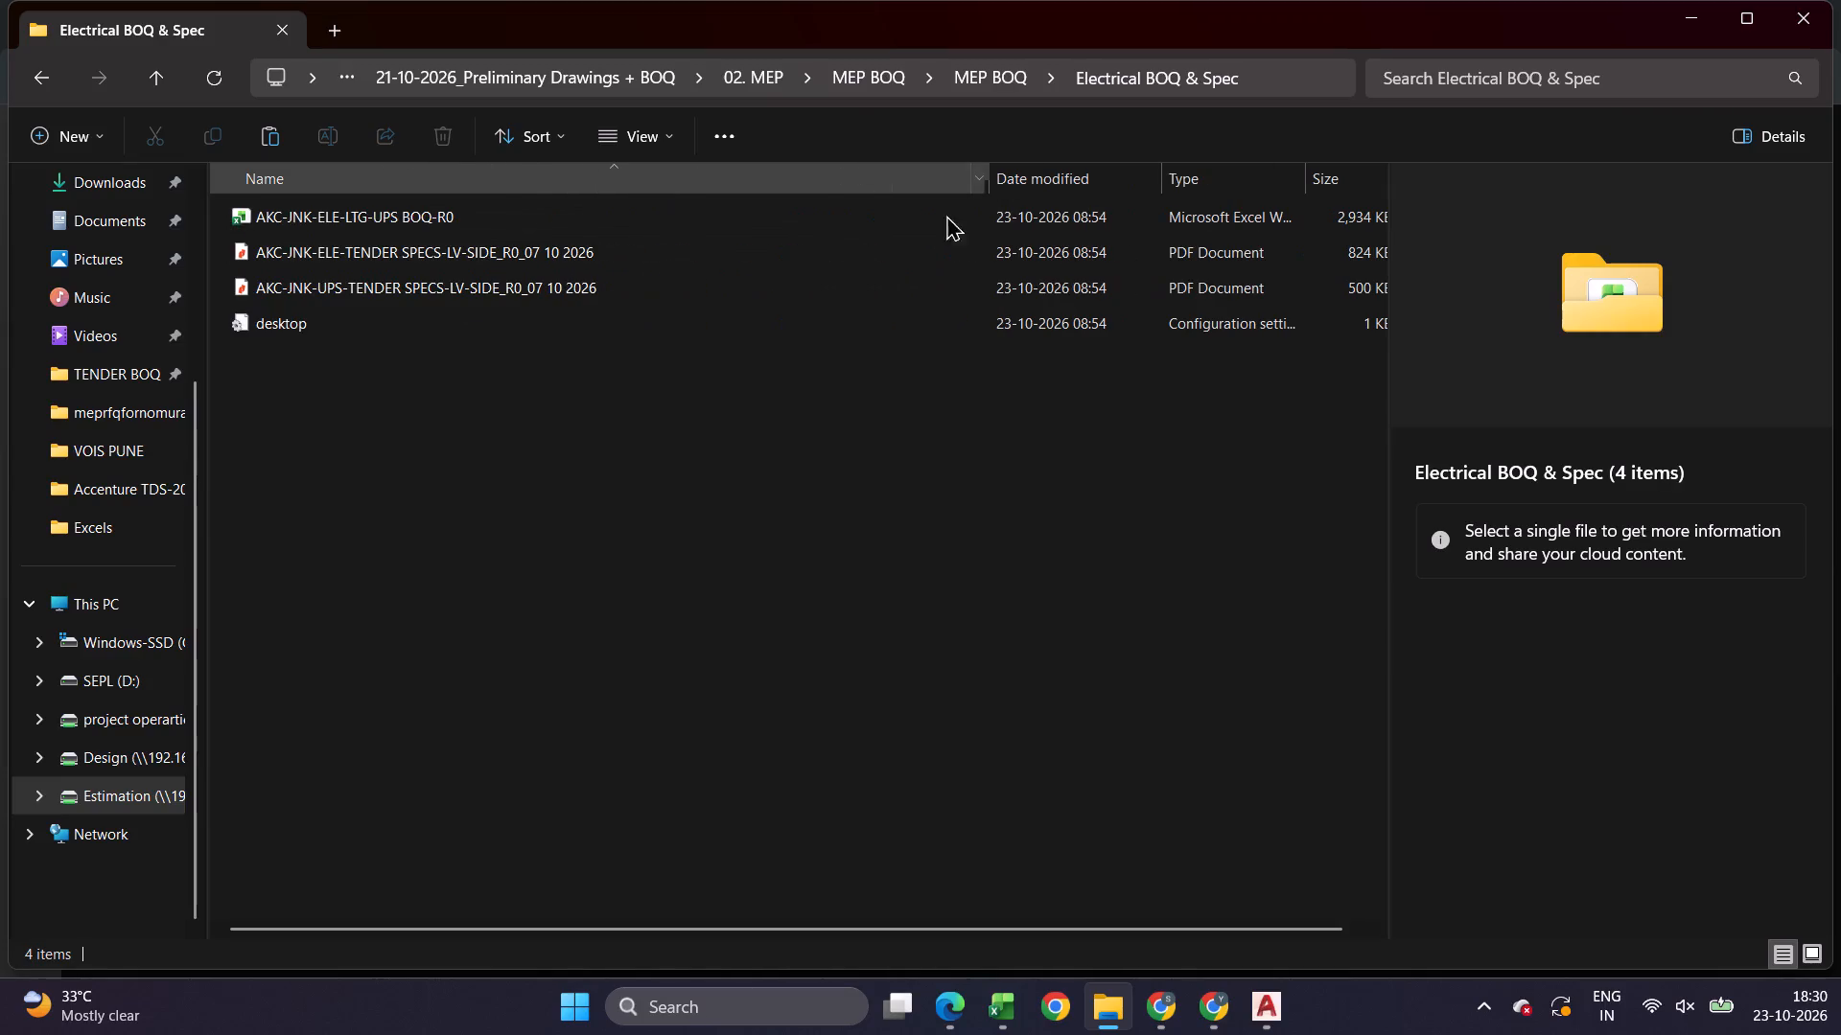
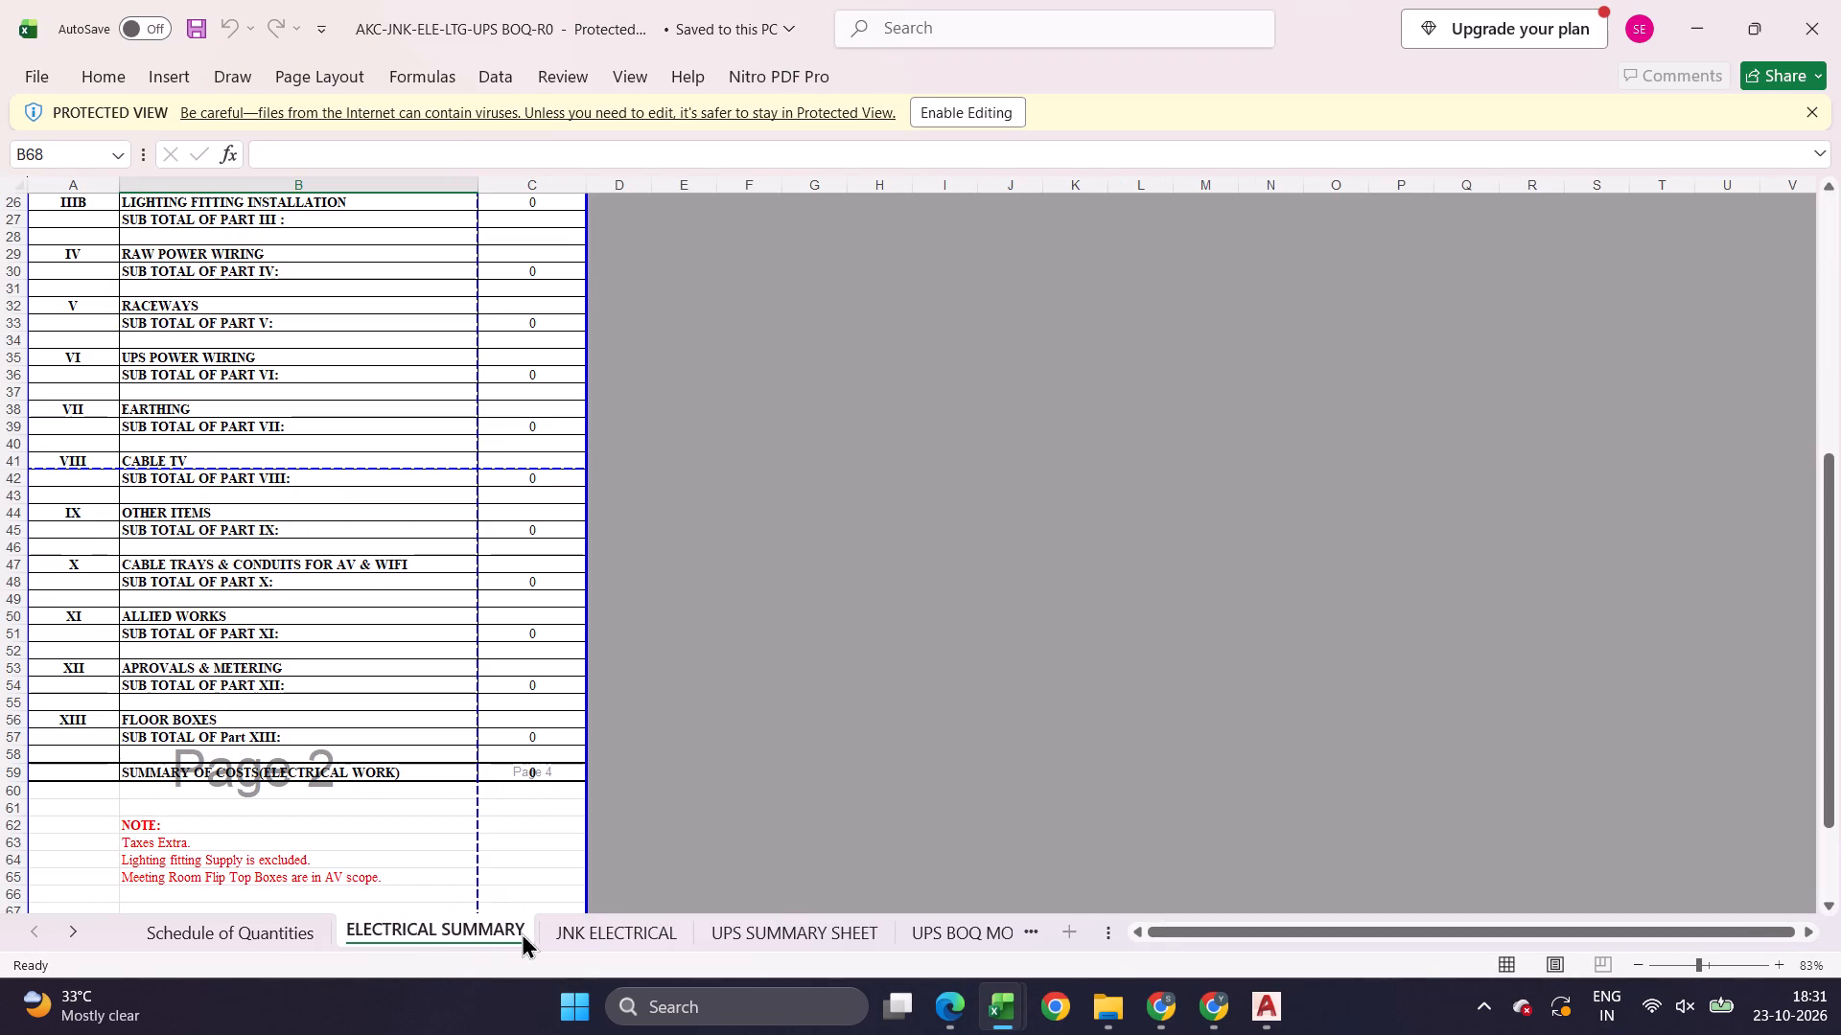
# Enable editing in the protected BOQ workbook and widen the sheet tab area to show more sheet names.
pyautogui.click(976, 117)
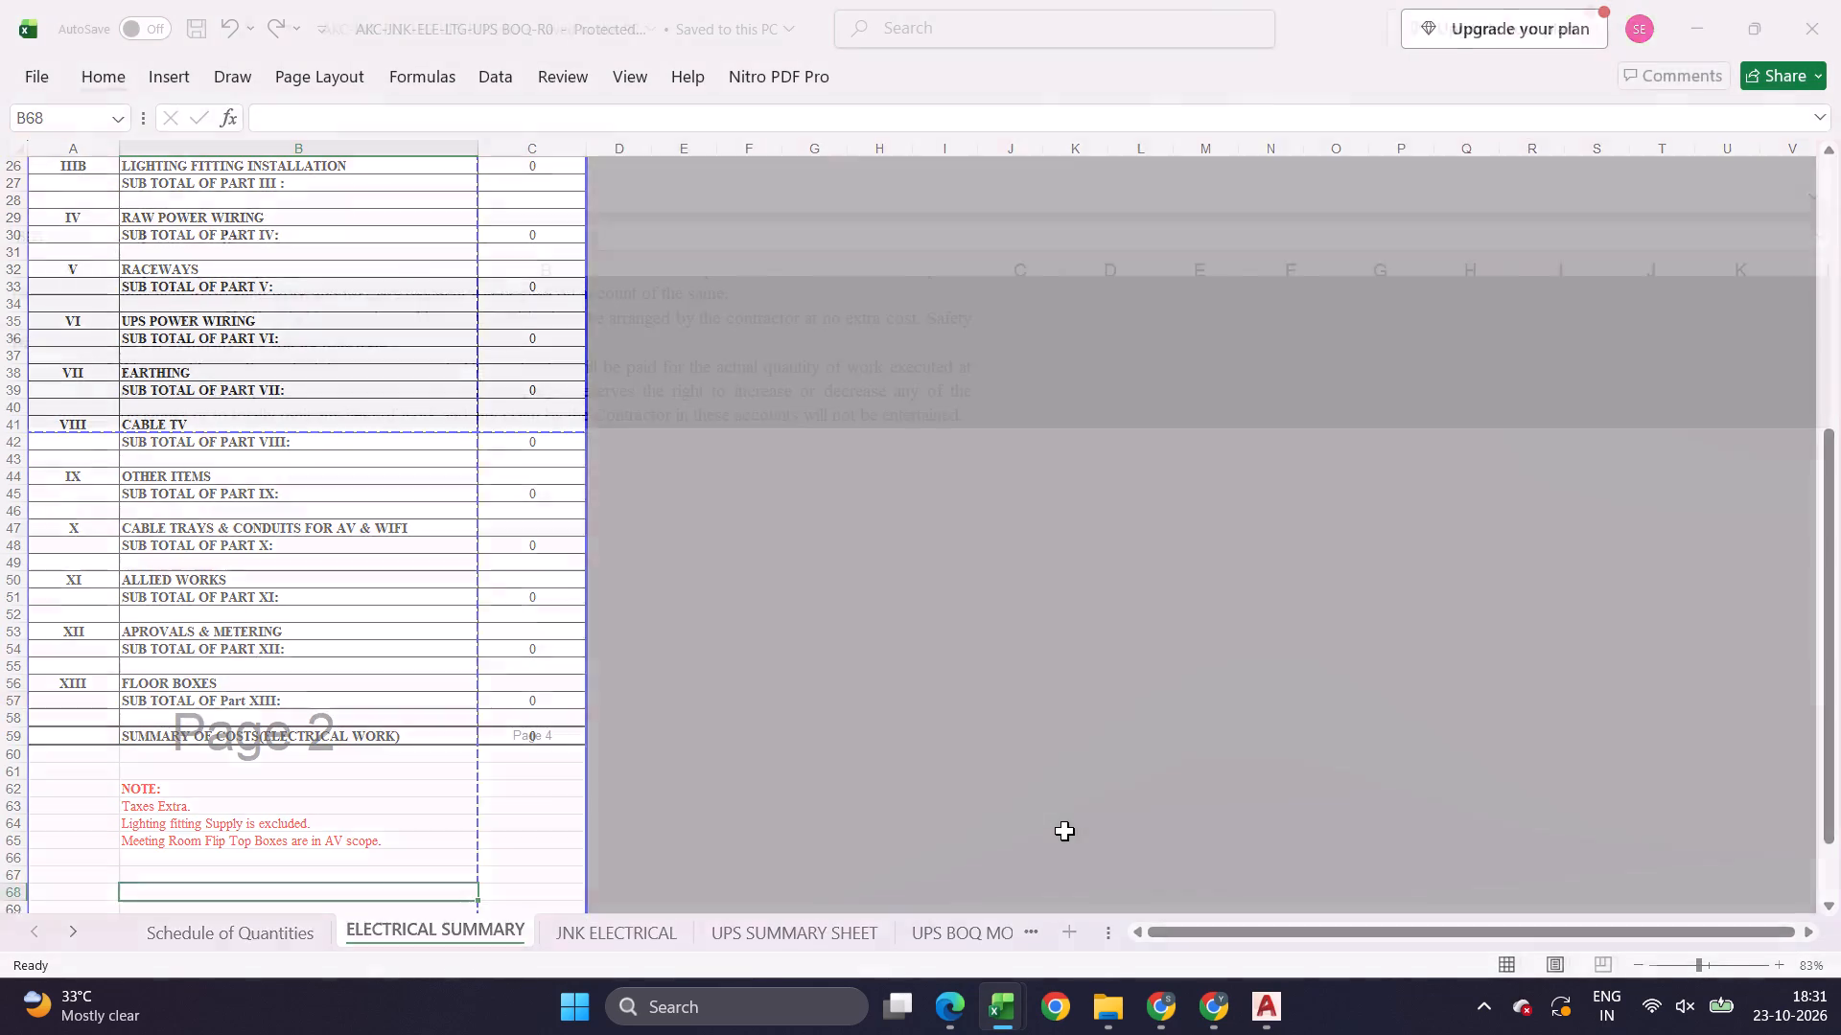
pyautogui.moveTo(1114, 941); pyautogui.dragTo(1584, 943)
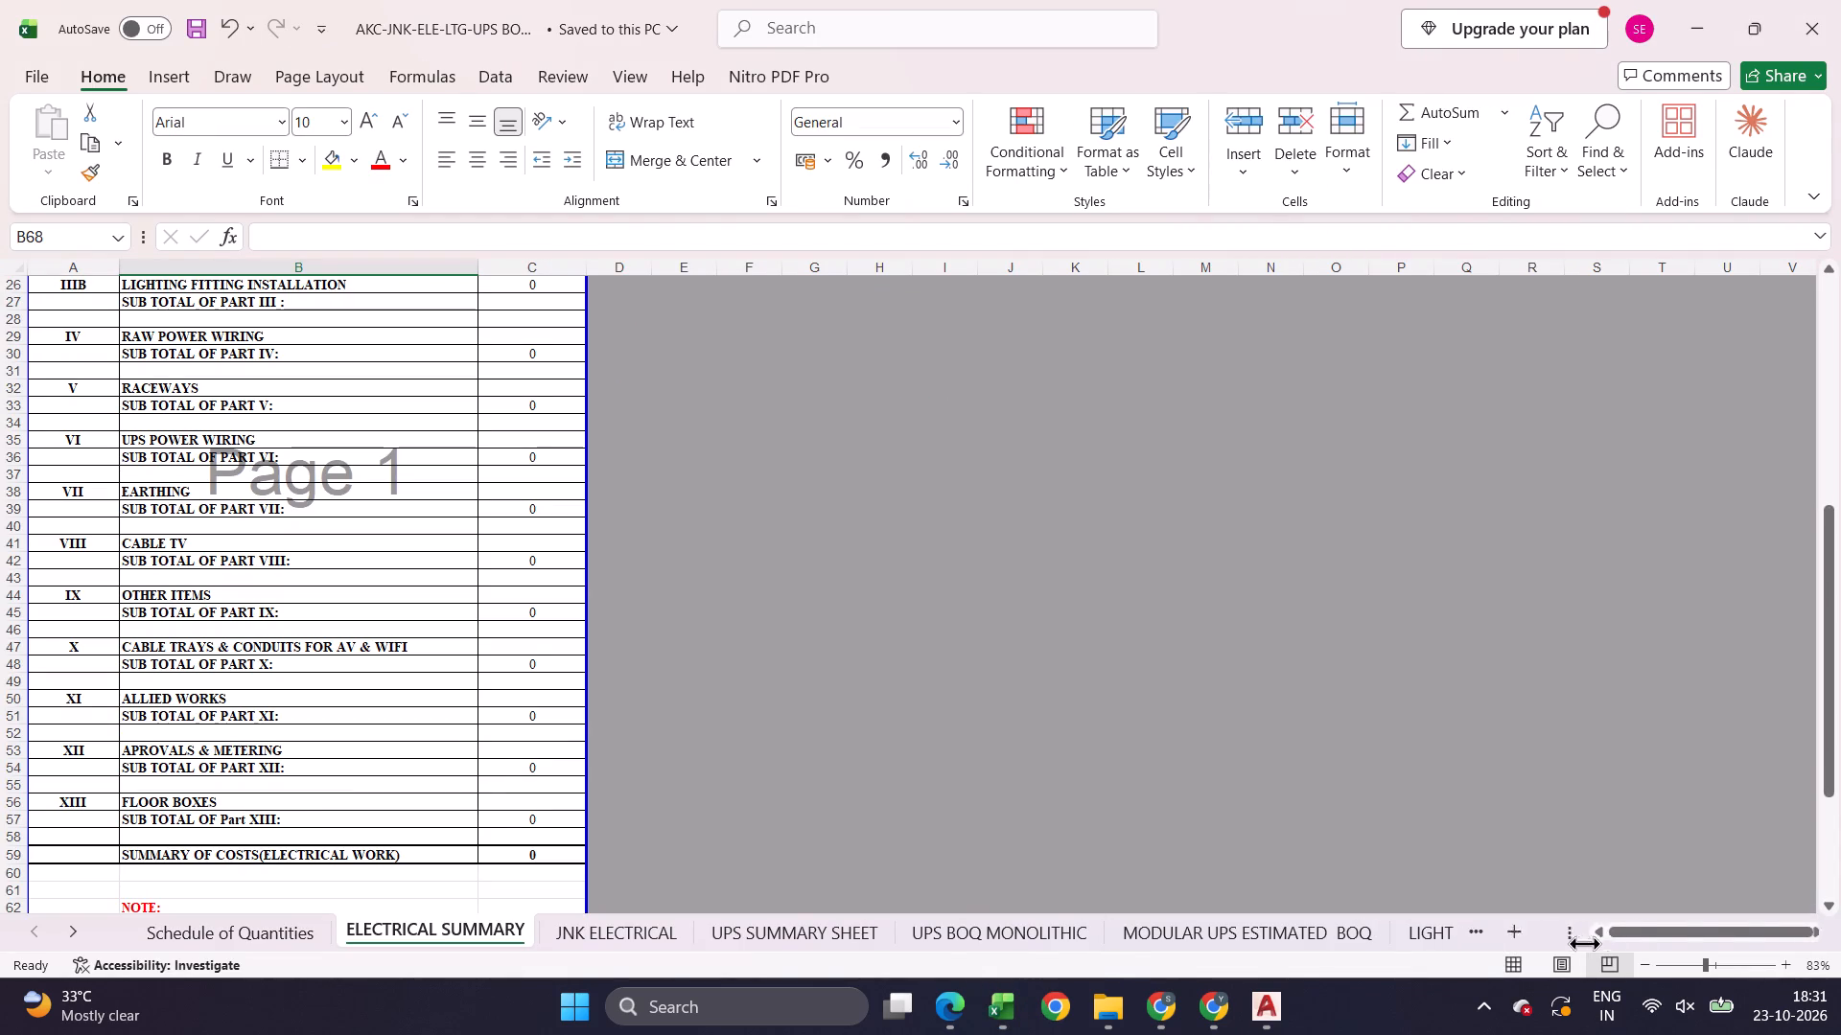
pyautogui.moveTo(1584, 943); pyautogui.dragTo(1837, 921)
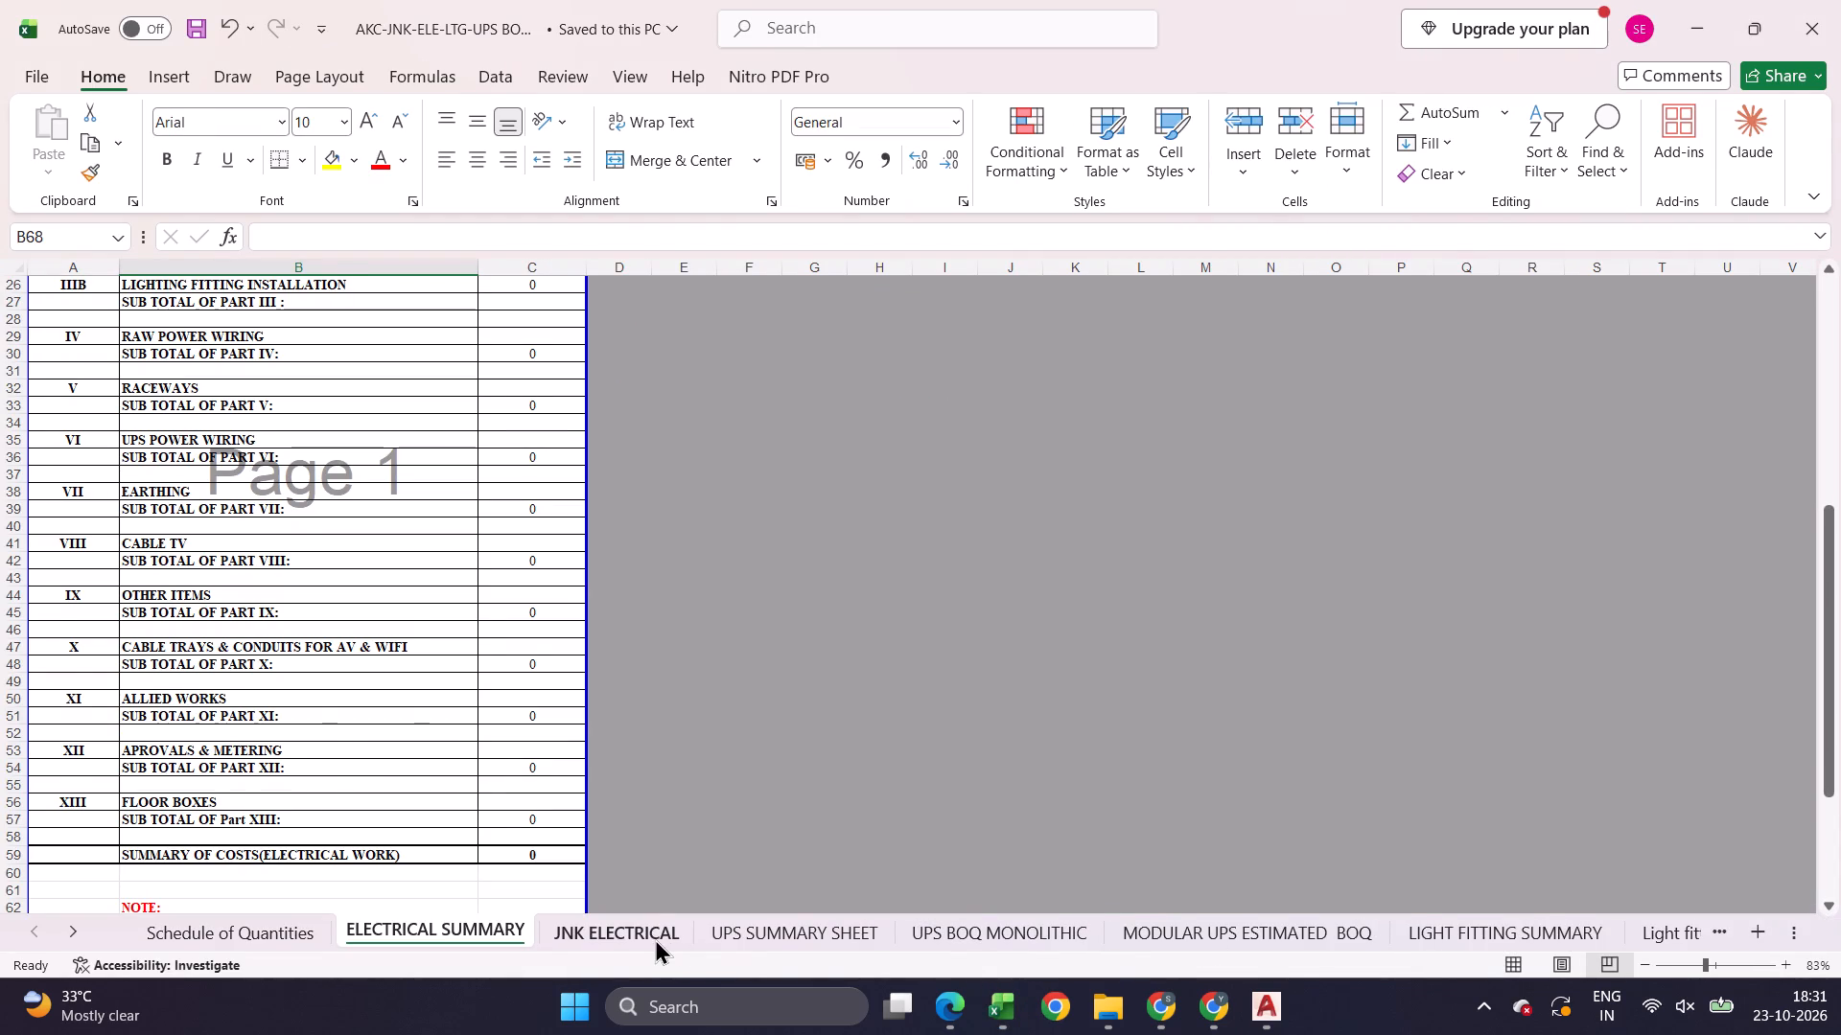
# Copy the LIGHT FITTING SUMMARY, Light fitting BOQ and Decorative Light Fixture sheets together into a new workbook.
pyautogui.click(655, 938)
pyautogui.click(496, 941)
pyautogui.click(1494, 924)
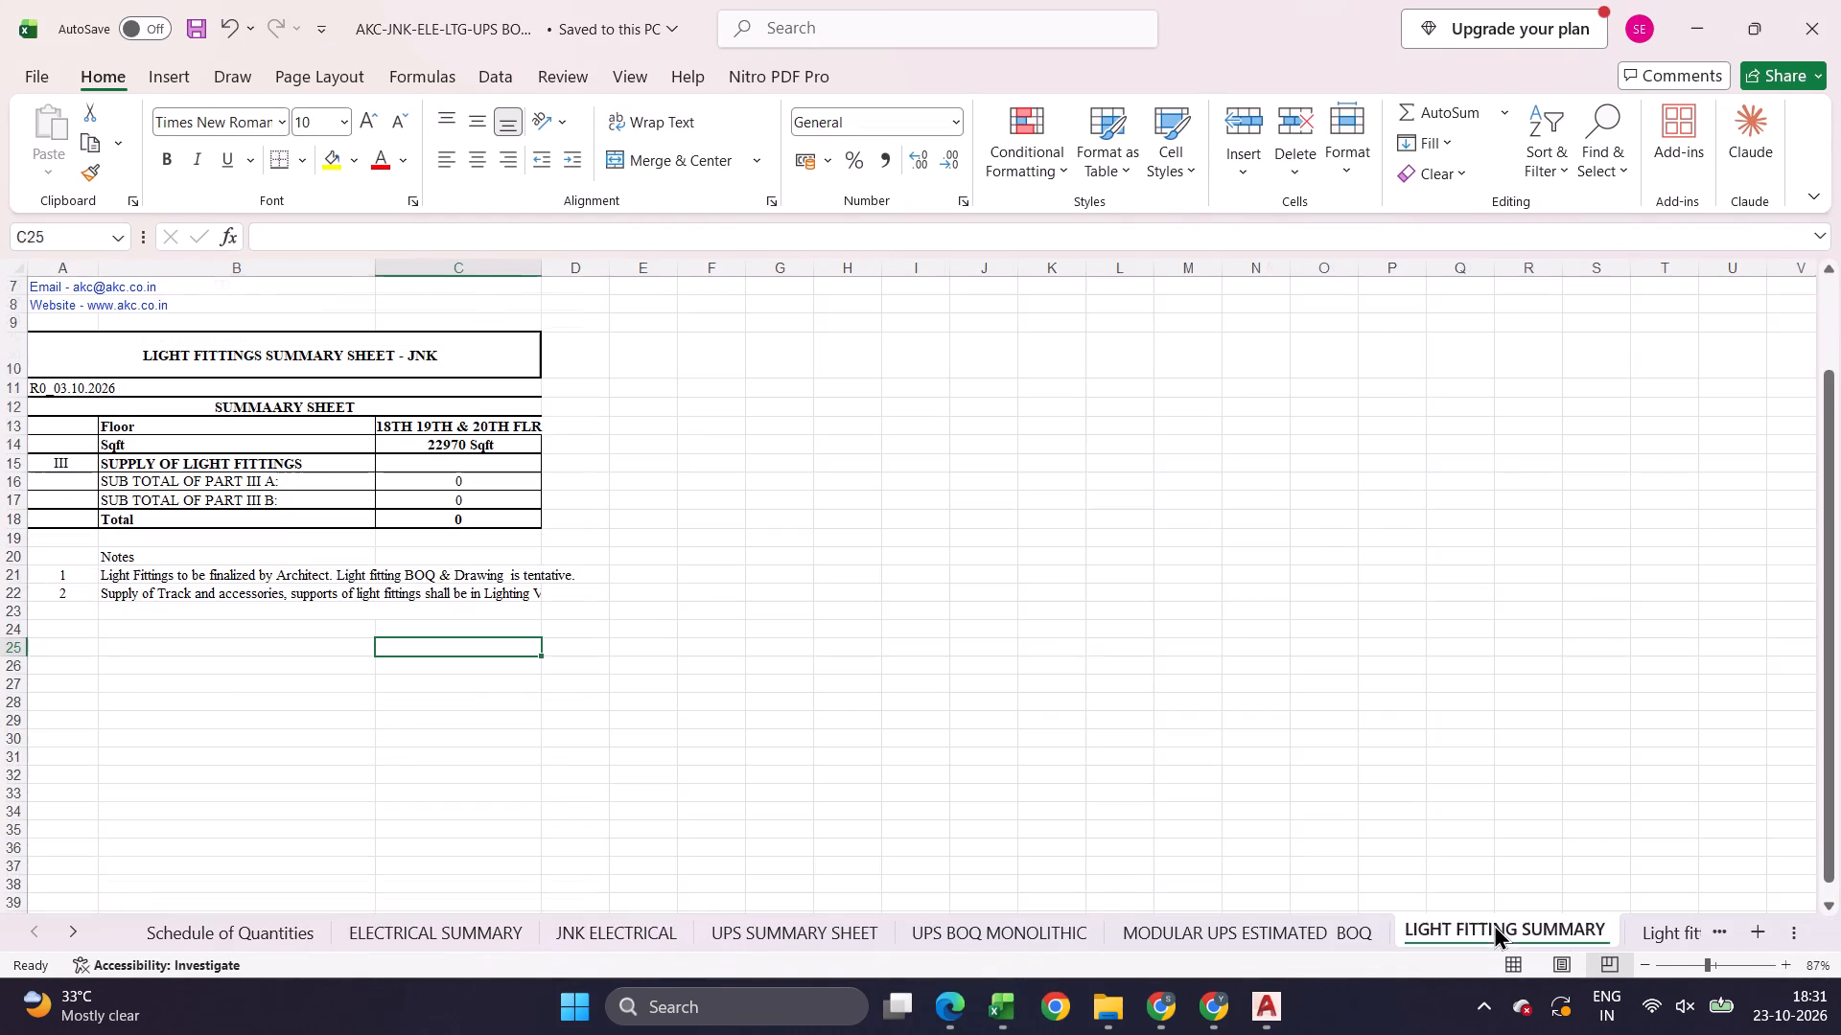
pyautogui.keyDown('ctrl'); pyautogui.click(1658, 922); pyautogui.keyUp('ctrl')
pyautogui.keyDown('ctrl'); pyautogui.click(1674, 926); pyautogui.keyUp('ctrl')
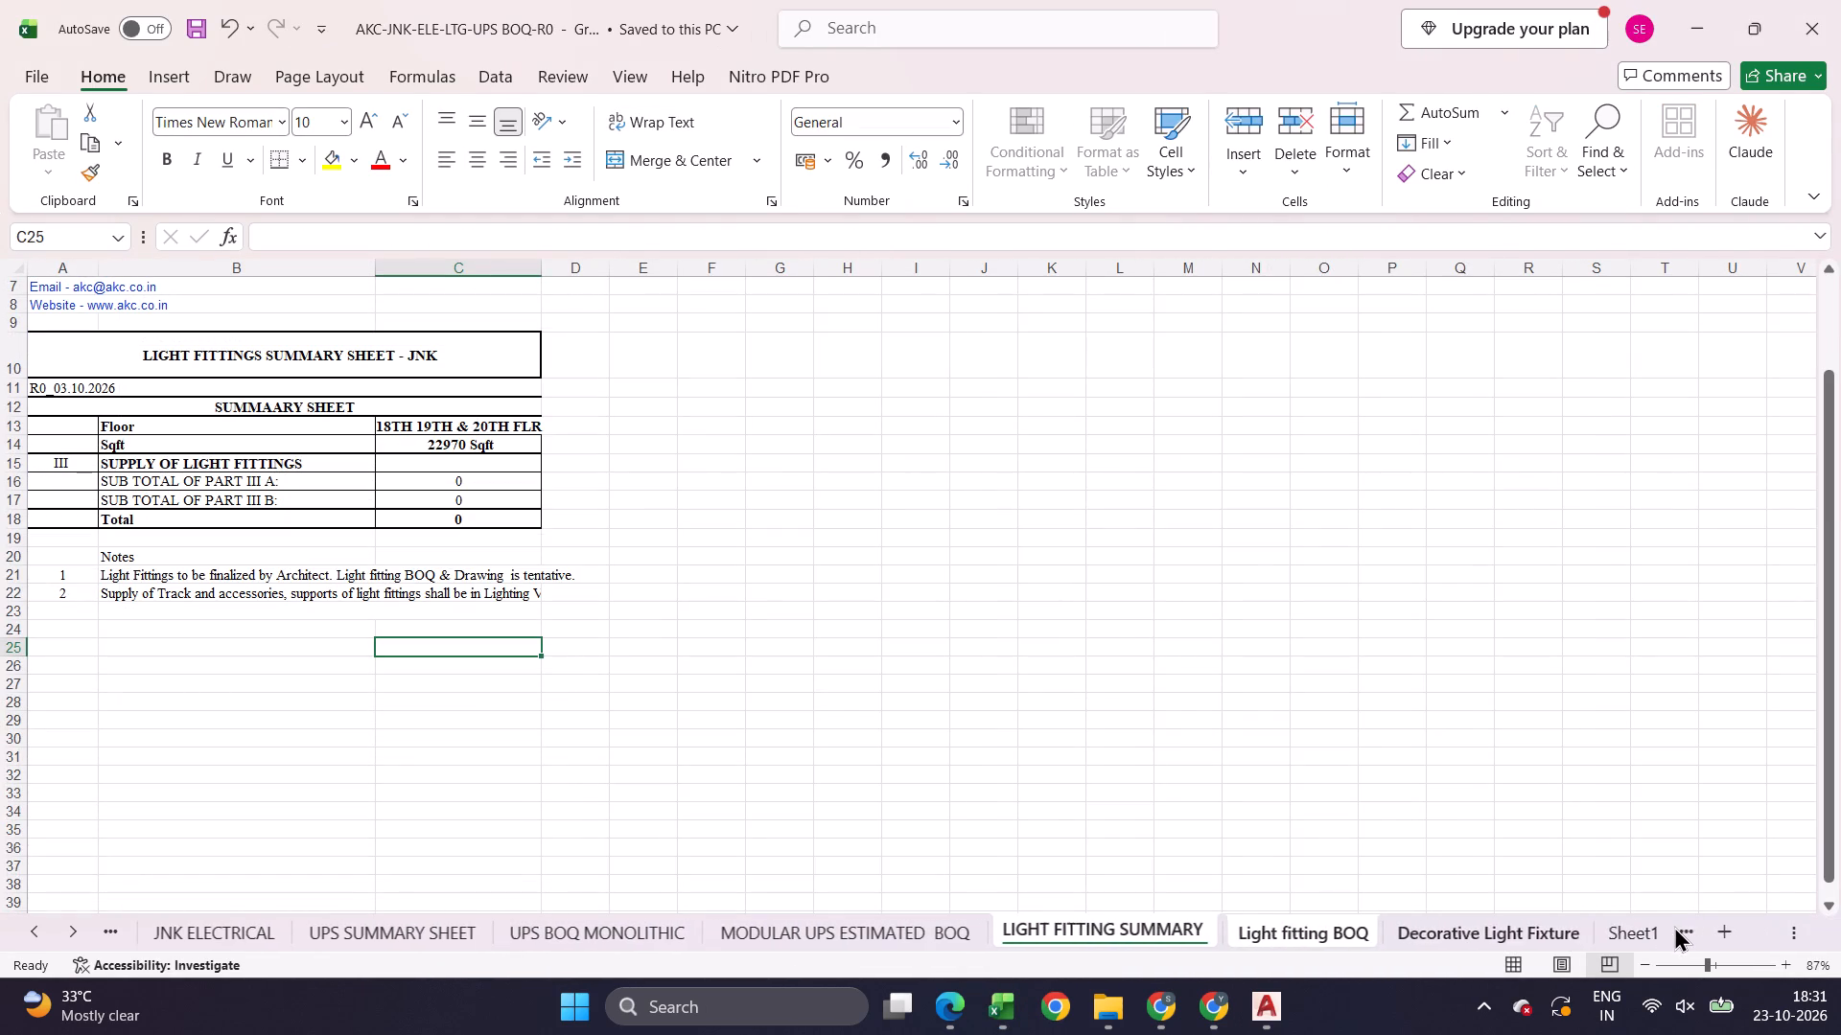
pyautogui.click(1622, 935)
pyautogui.click(1536, 935)
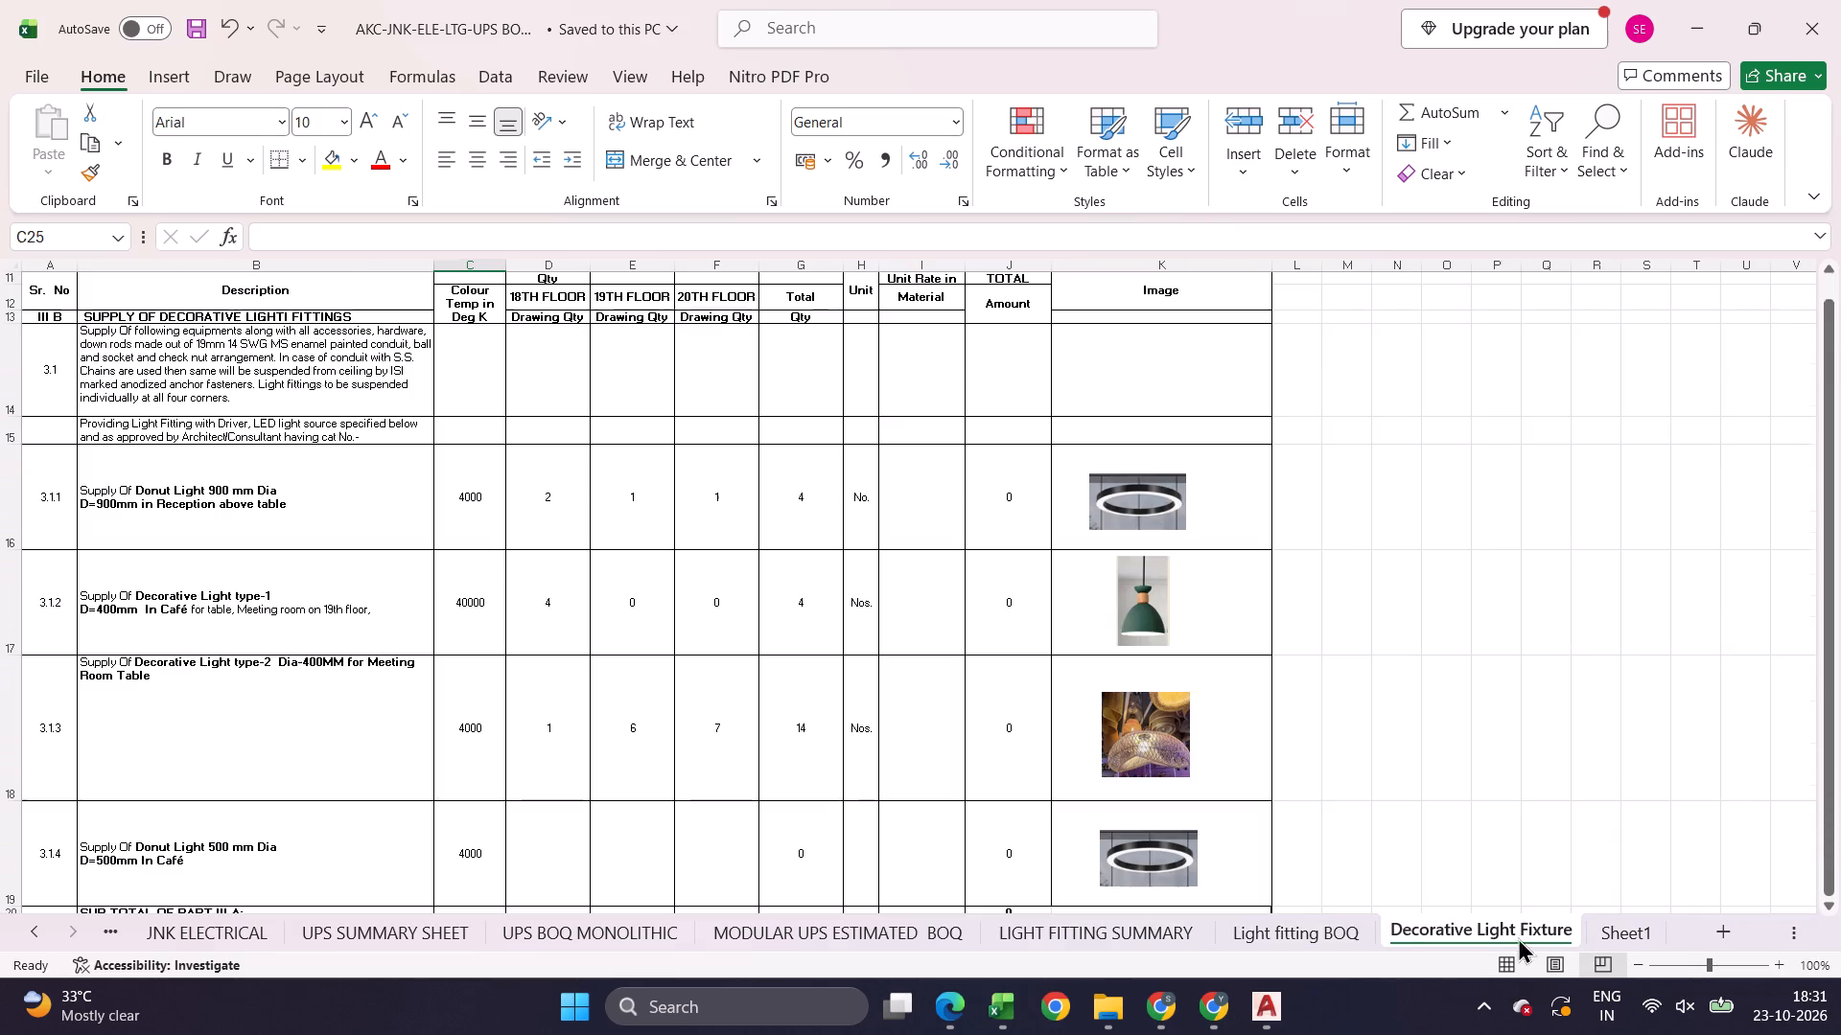
pyautogui.keyDown('ctrl'); pyautogui.click(1072, 932); pyautogui.keyUp('ctrl')
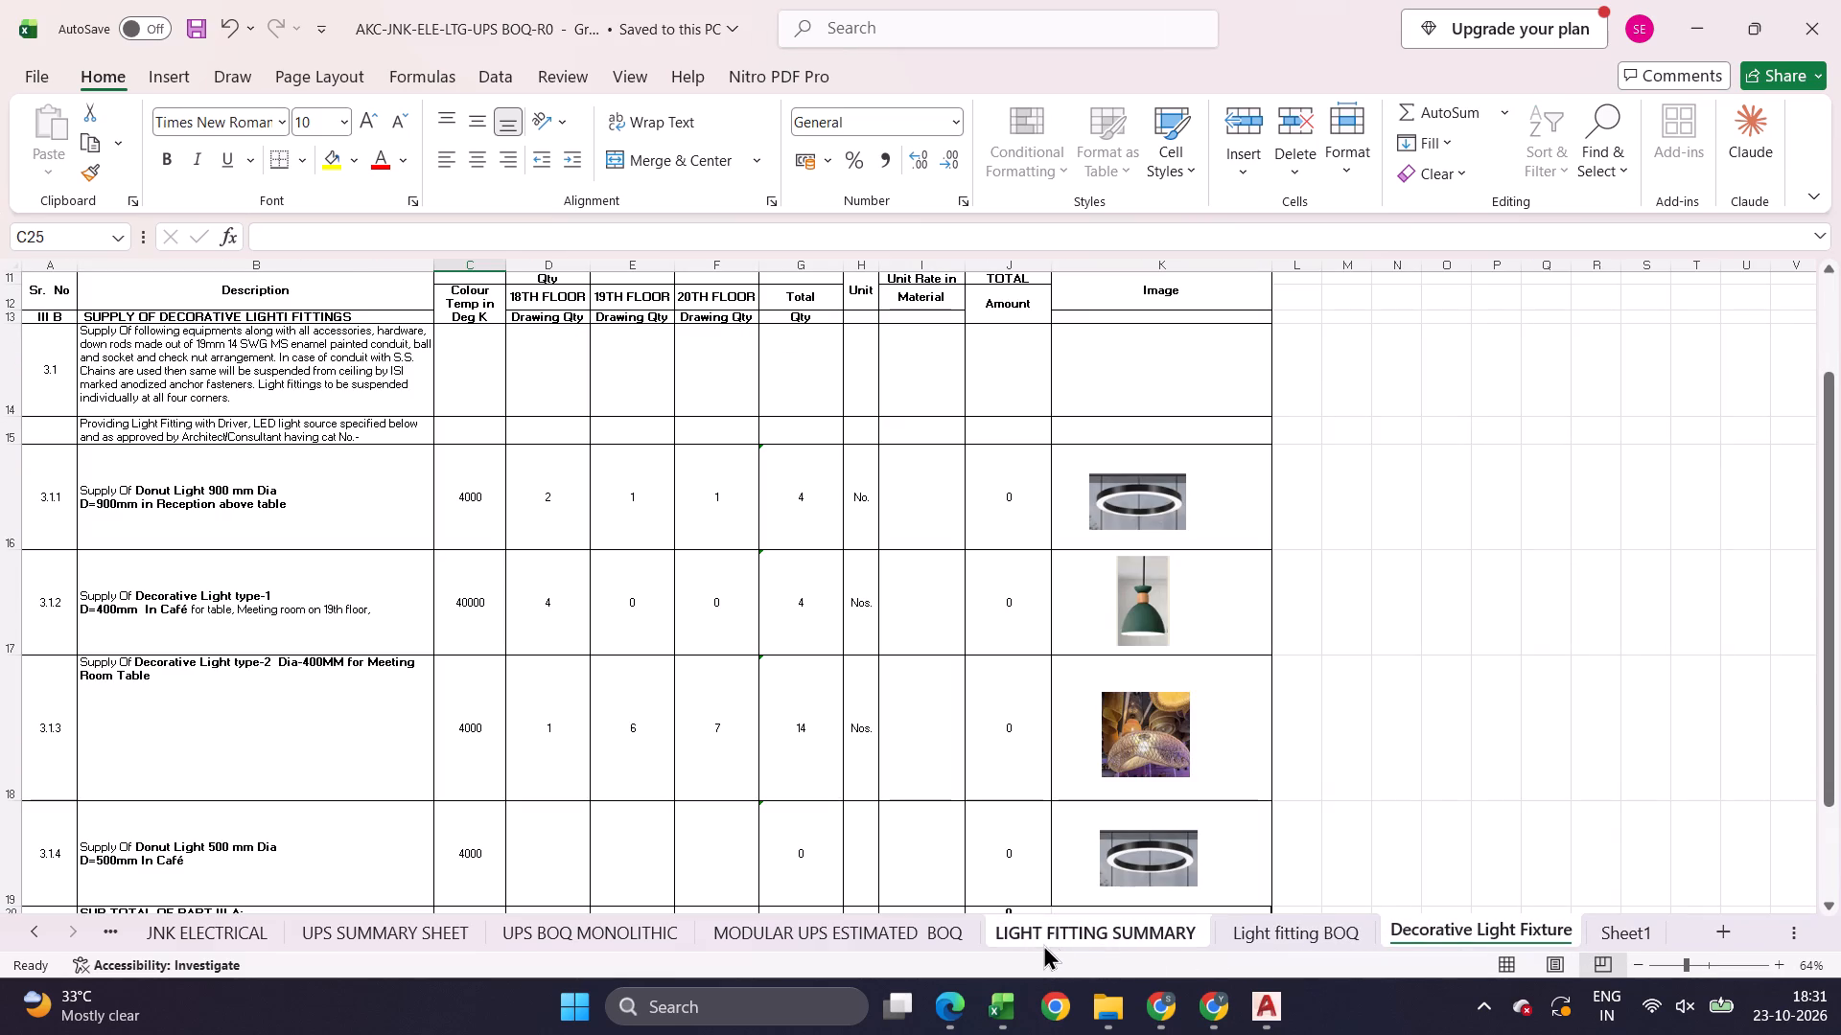
pyautogui.keyDown('ctrl'); pyautogui.click(1292, 936); pyautogui.keyUp('ctrl')
pyautogui.rightClick(1160, 942)
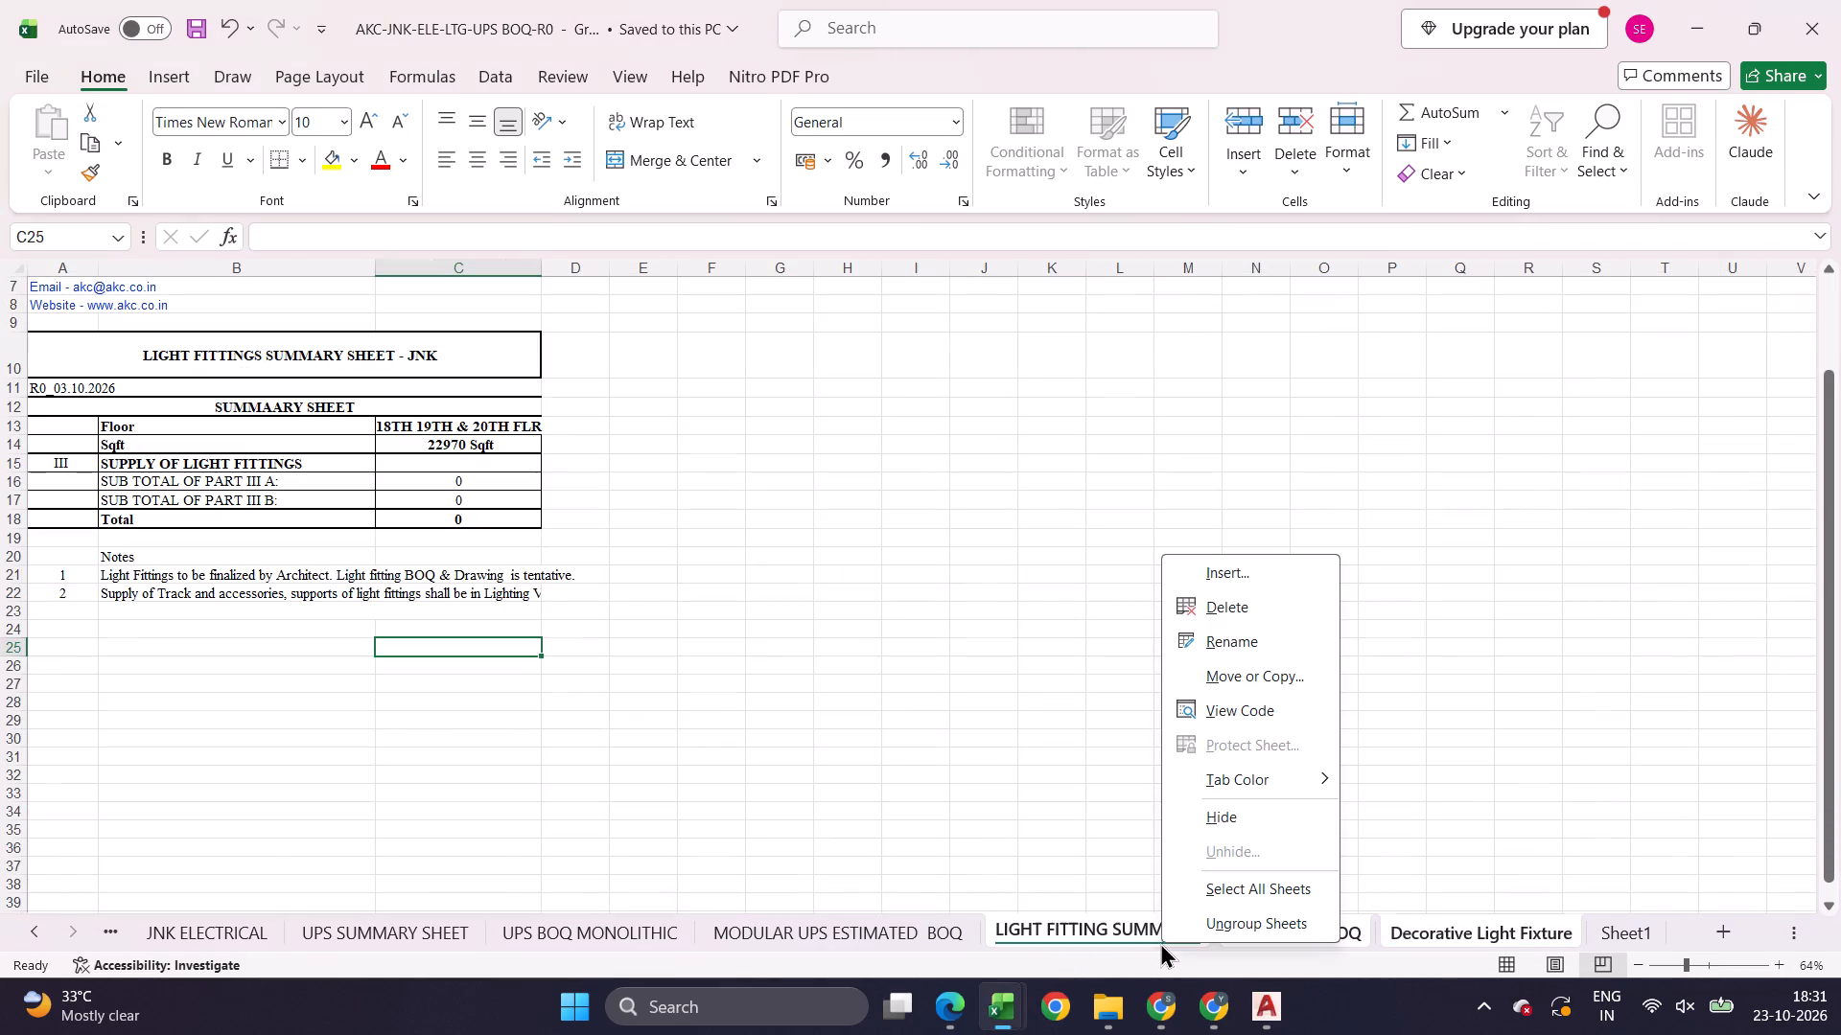
pyautogui.click(1265, 668)
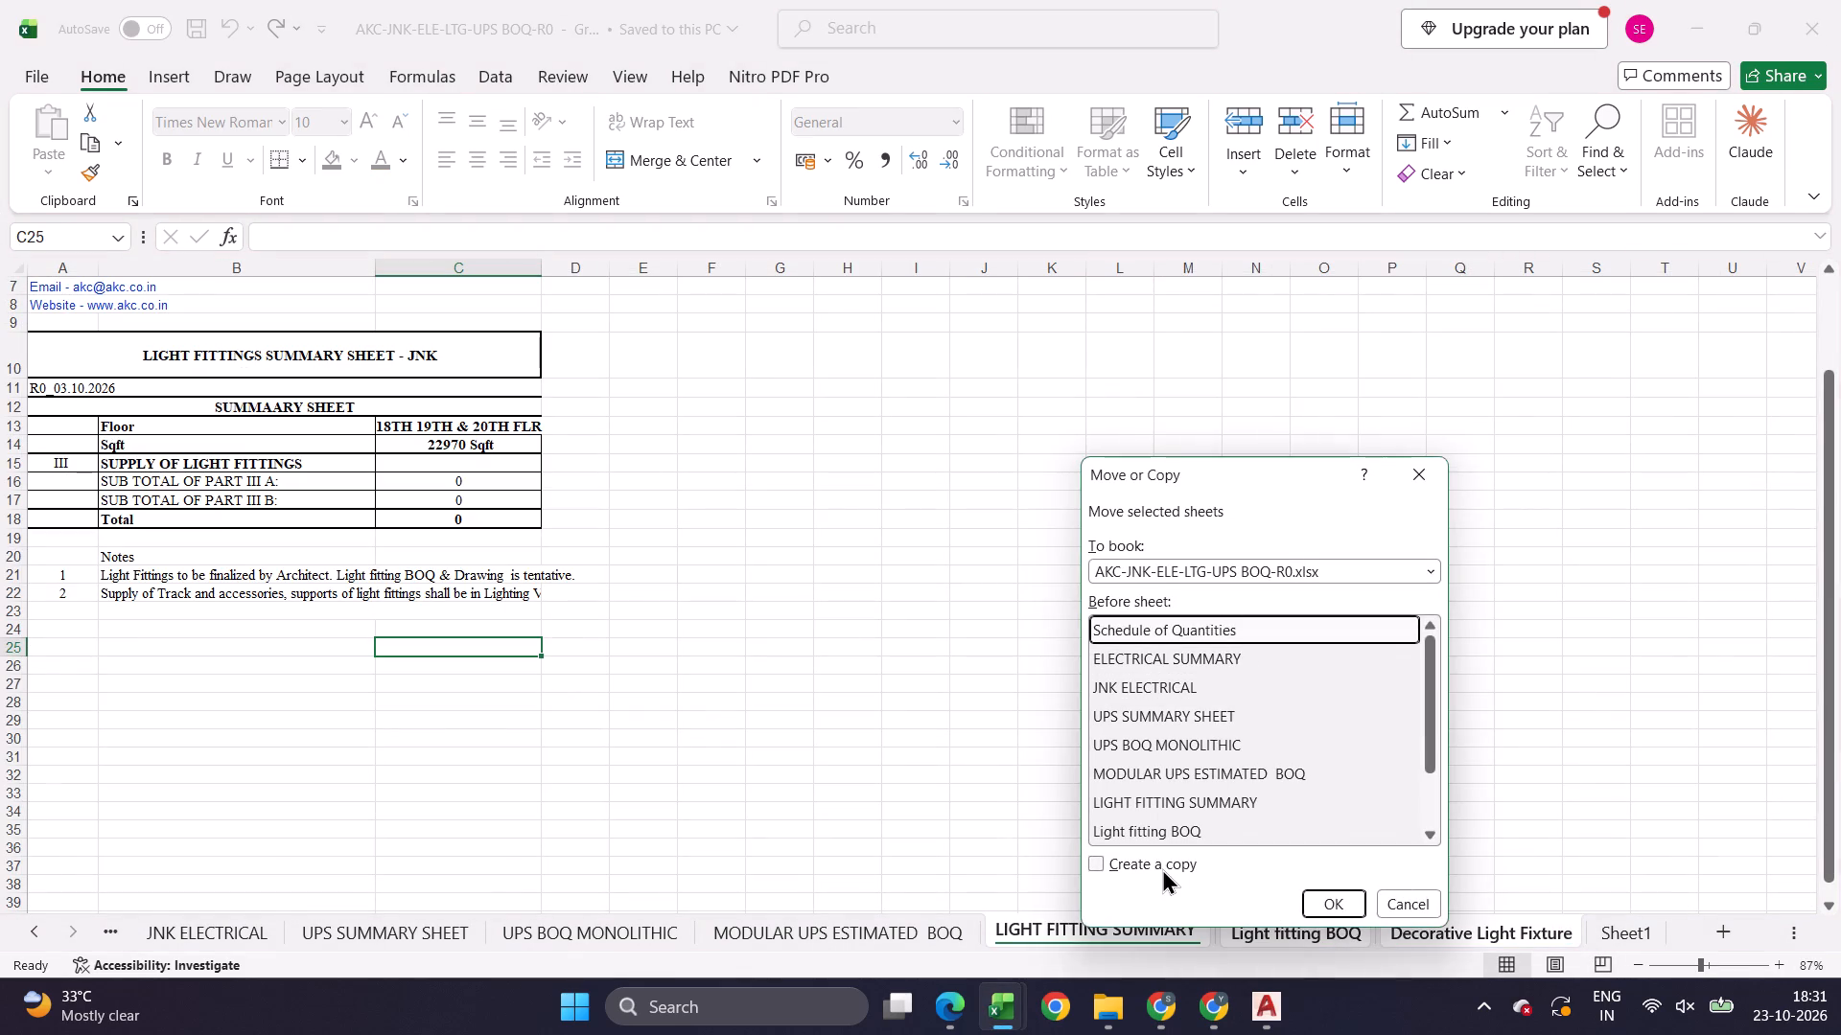
pyautogui.click(1158, 861)
pyautogui.click(1288, 576)
pyautogui.click(1221, 604)
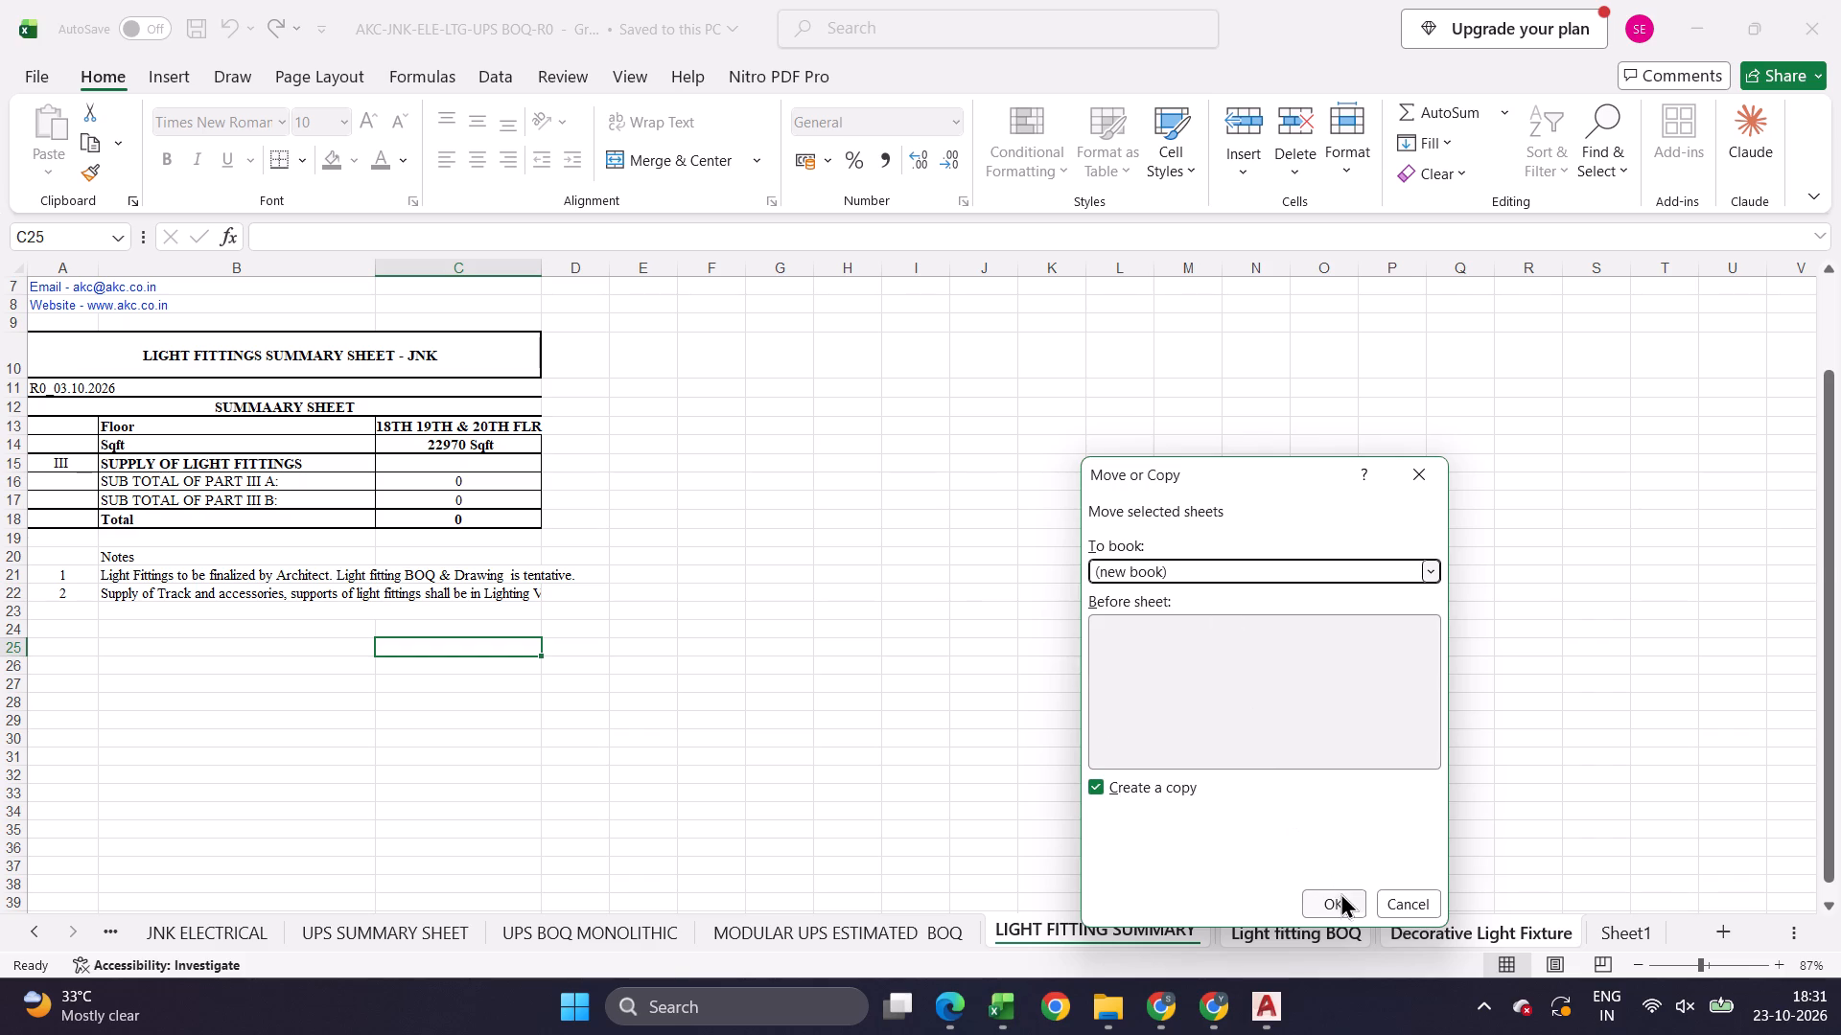
pyautogui.click(1340, 901)
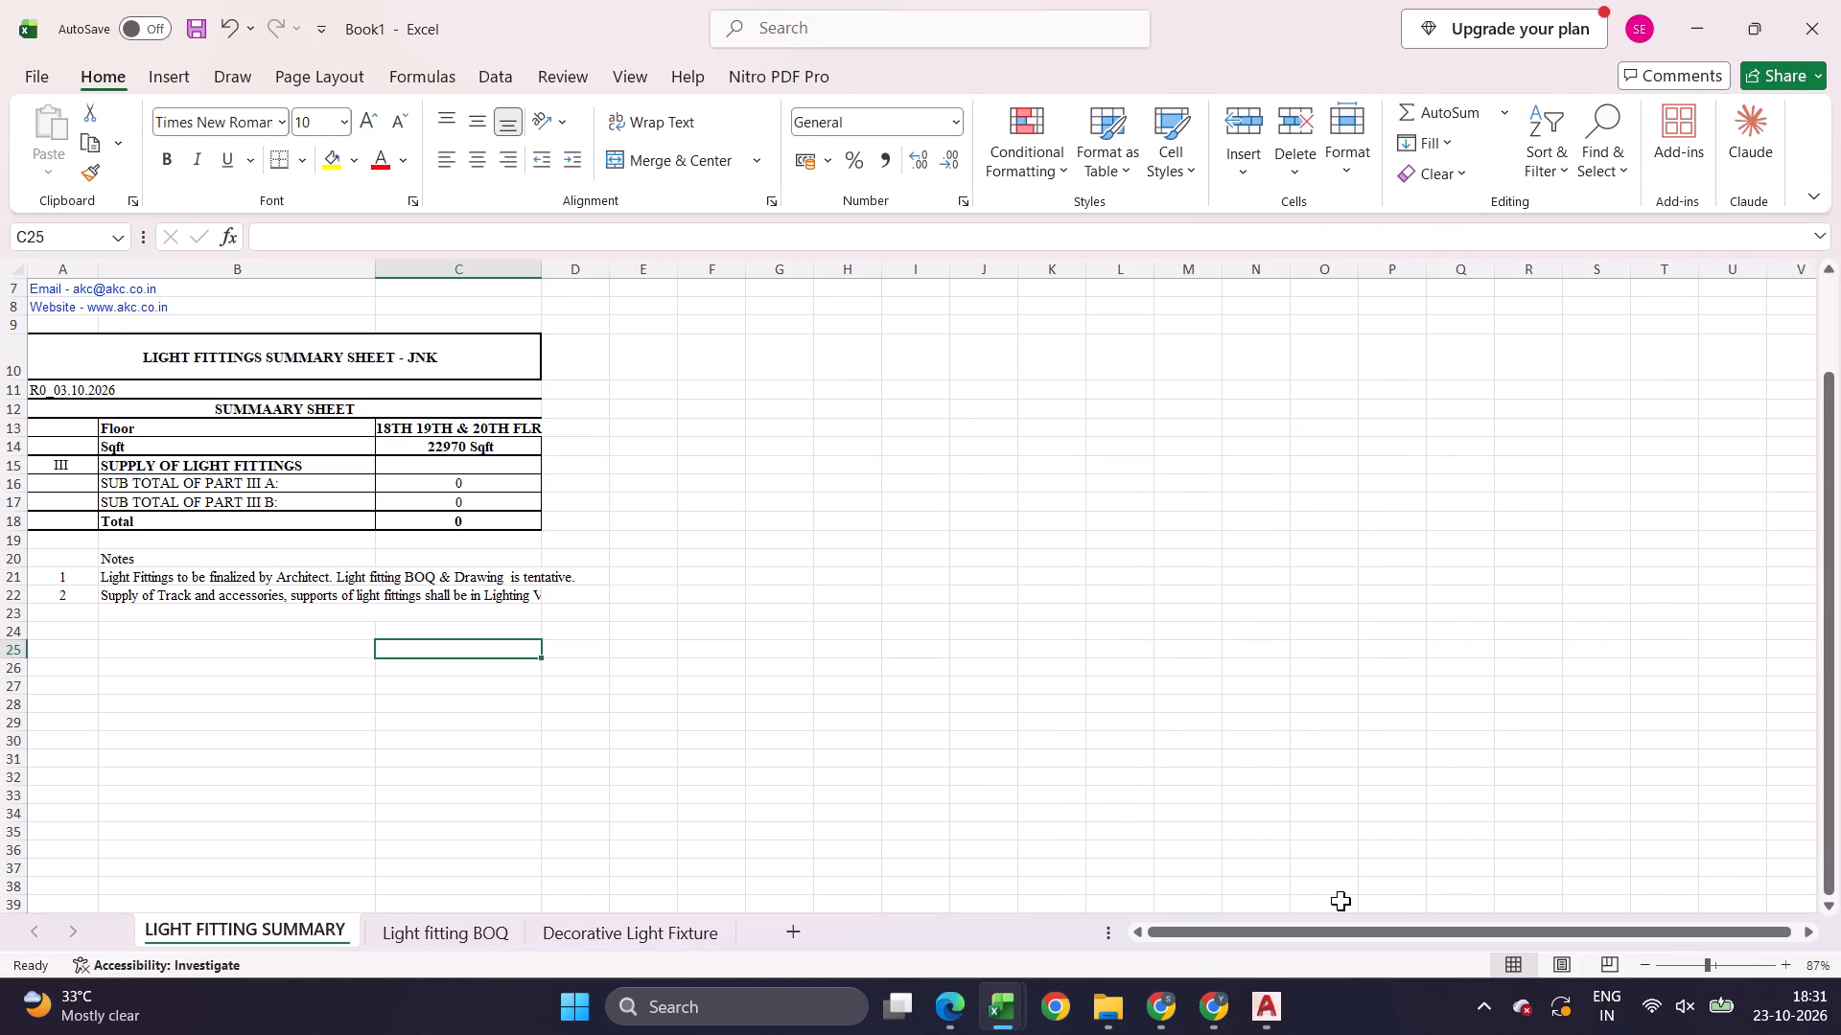
# Save the new workbook as "Light Fixtures JNK" in the Electrical BOQ & Spec folder.
pyautogui.click(520, 748)
pyautogui.hotkey('ctrl', 's')
pyautogui.click(865, 532)
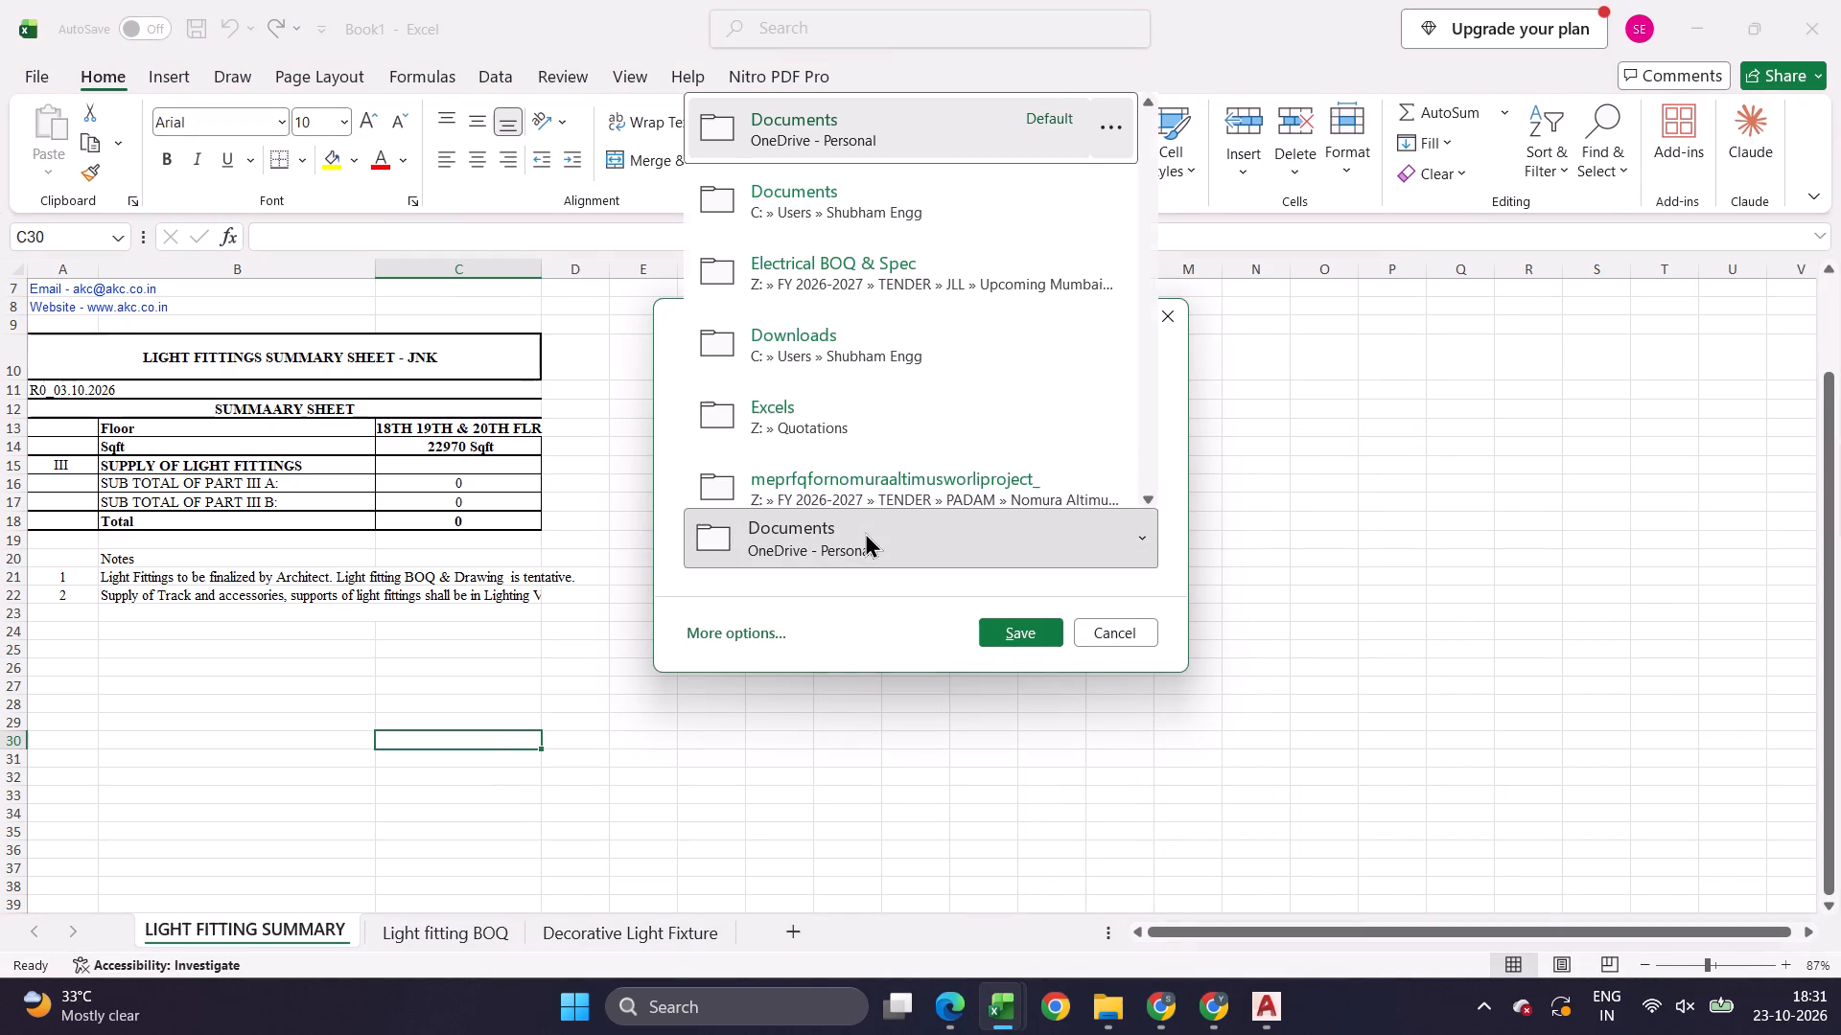
pyautogui.click(915, 260)
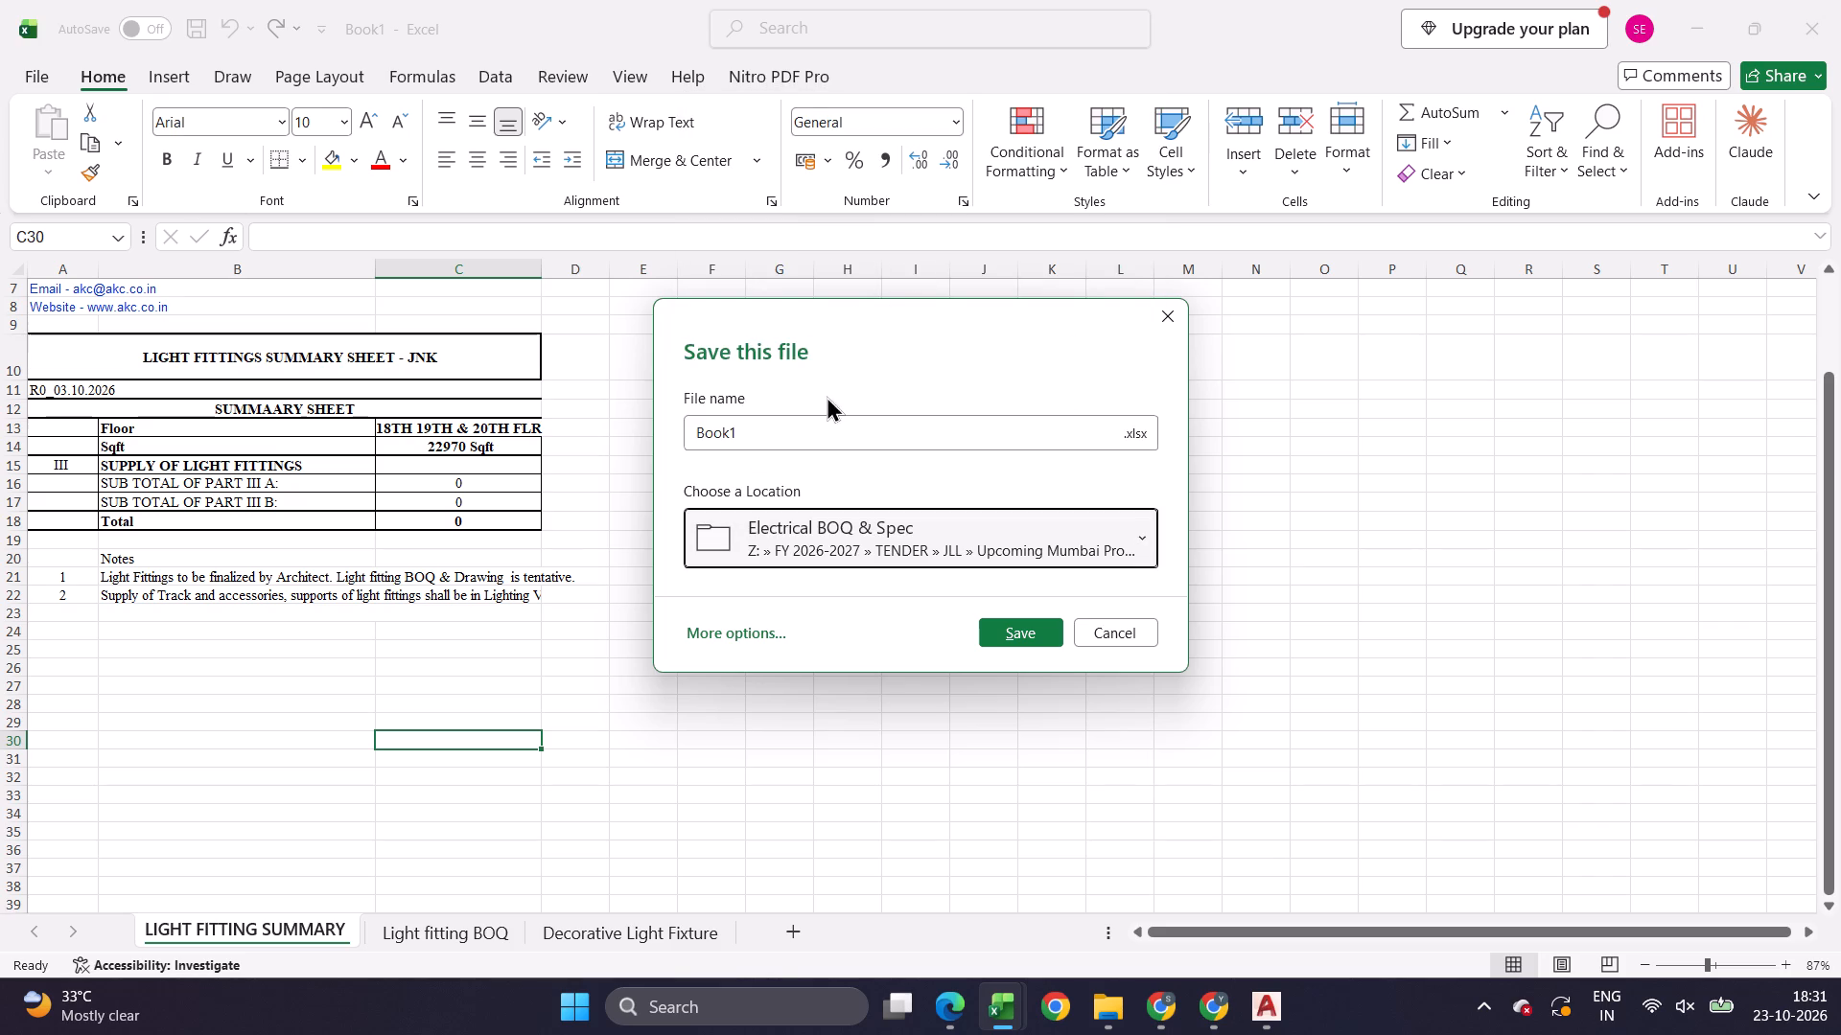
pyautogui.click(811, 438)
pyautogui.write('Light Fixt')
pyautogui.press('BackSpace')
pyautogui.press('BackSpace')
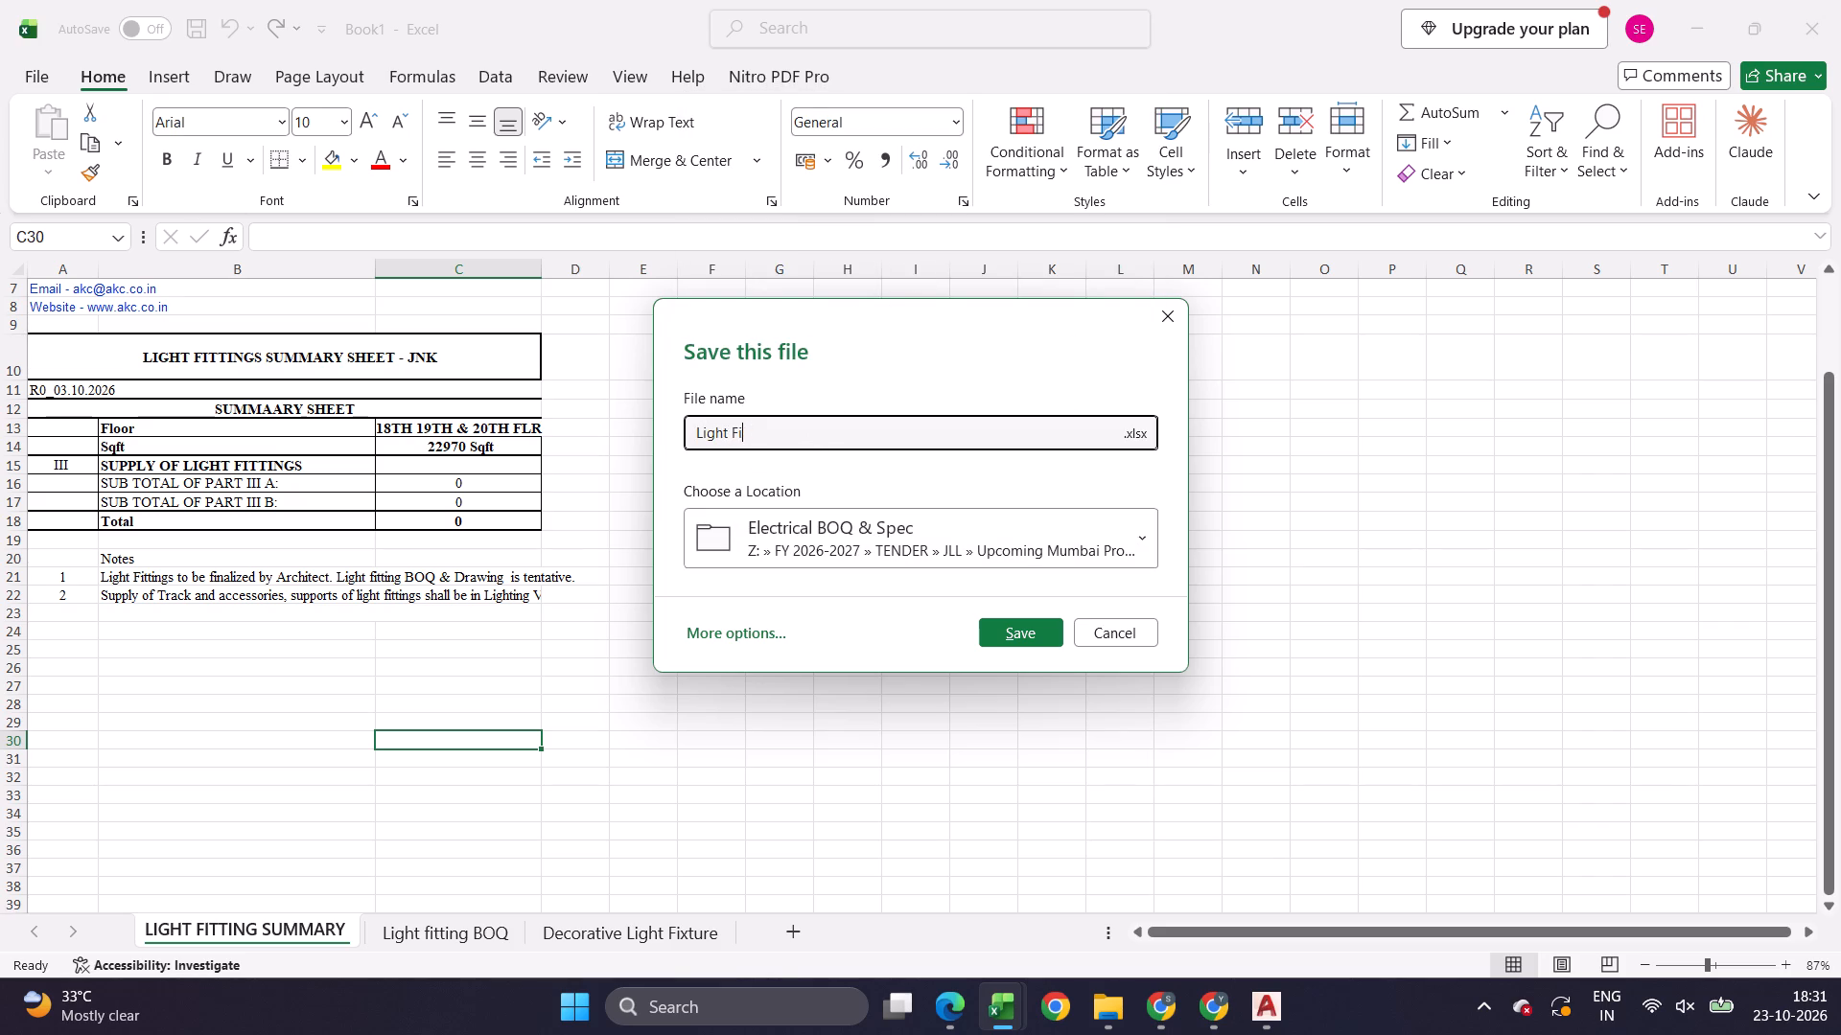
pyautogui.write('xtures')
pyautogui.press('space')
pyautogui.write('JNK')
pyautogui.press('Return')
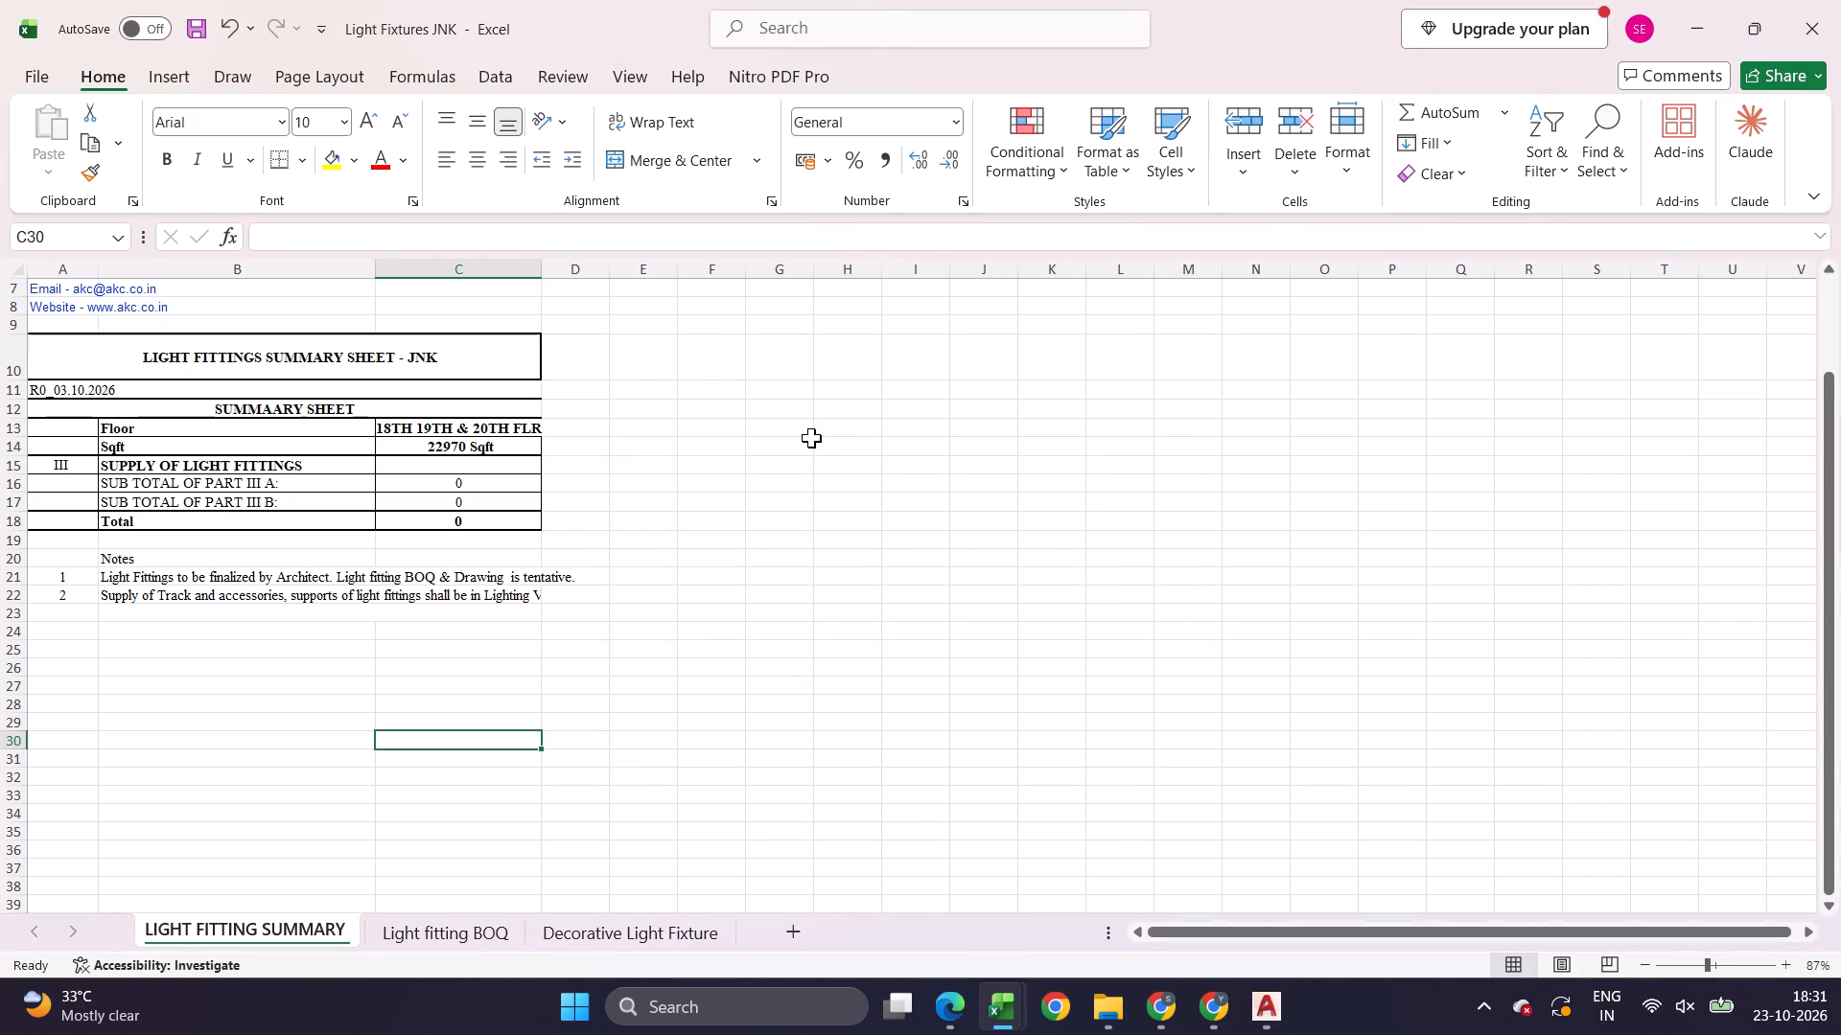
# Close the Light Fixtures JNK workbook and return to the Electrical BOQ & Spec folder in File Explorer.
pyautogui.click(1832, 8)
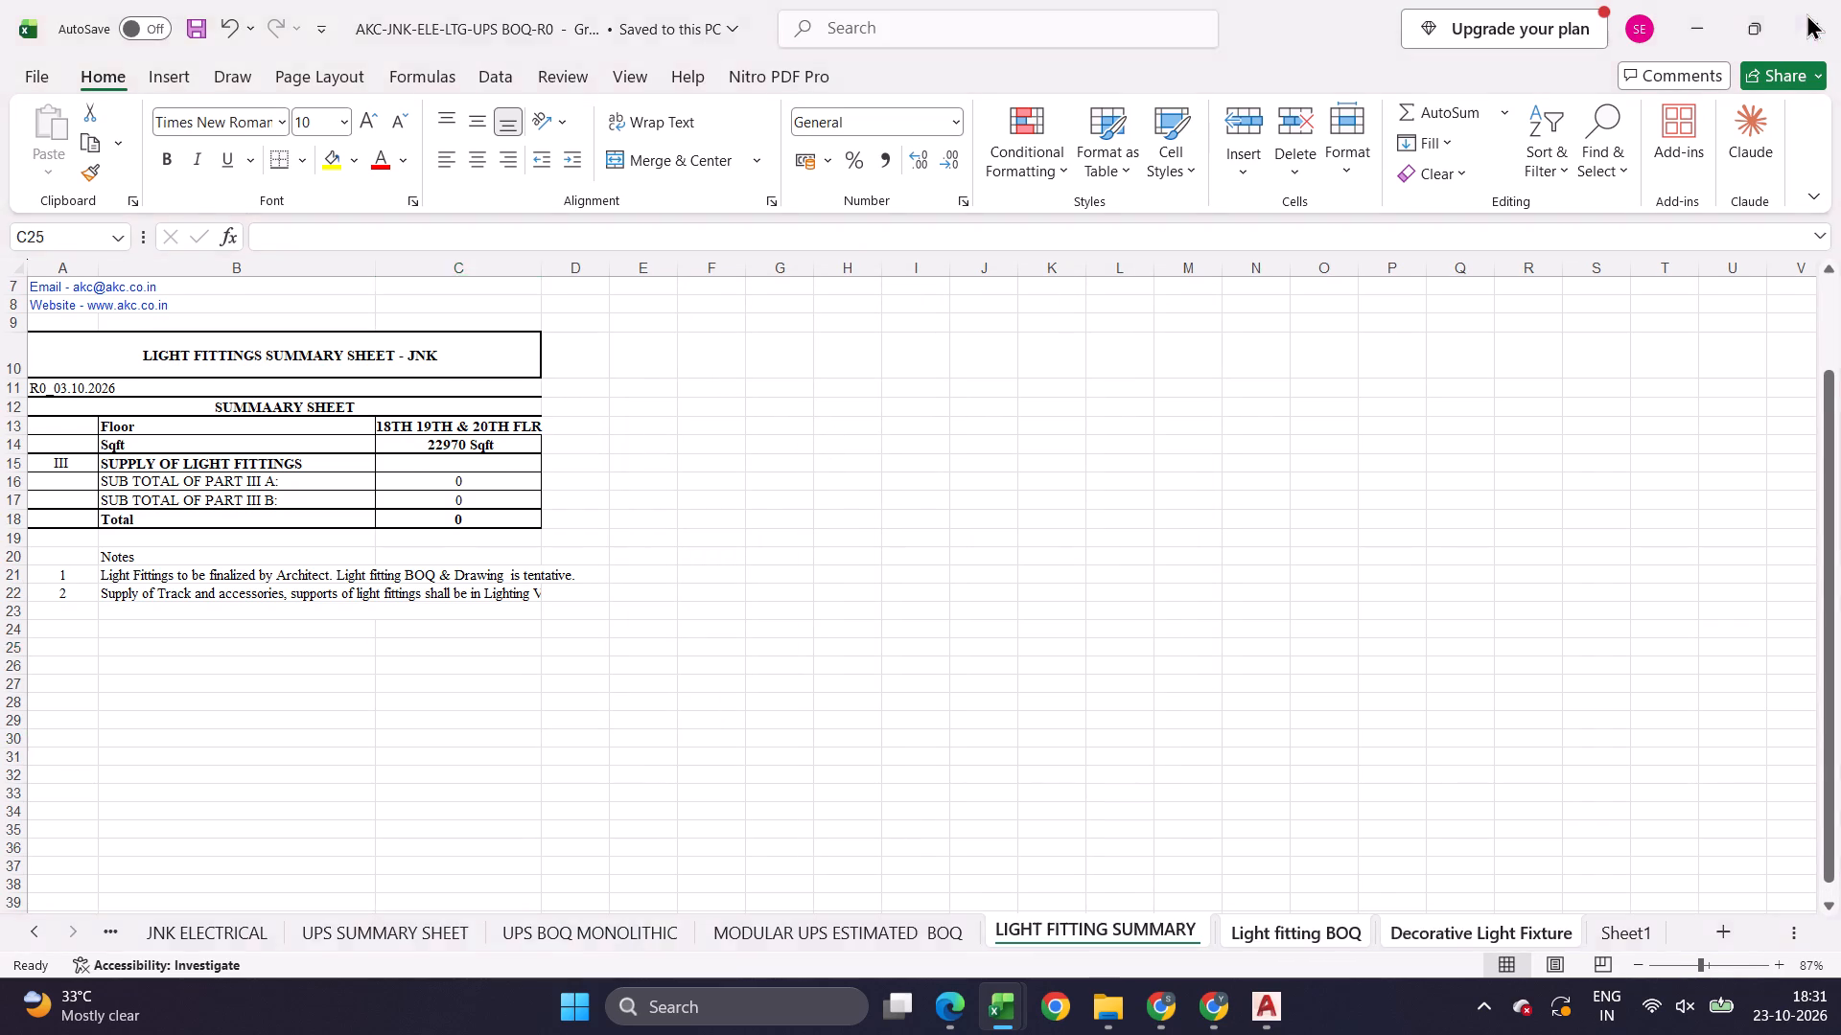
pyautogui.click(1701, 16)
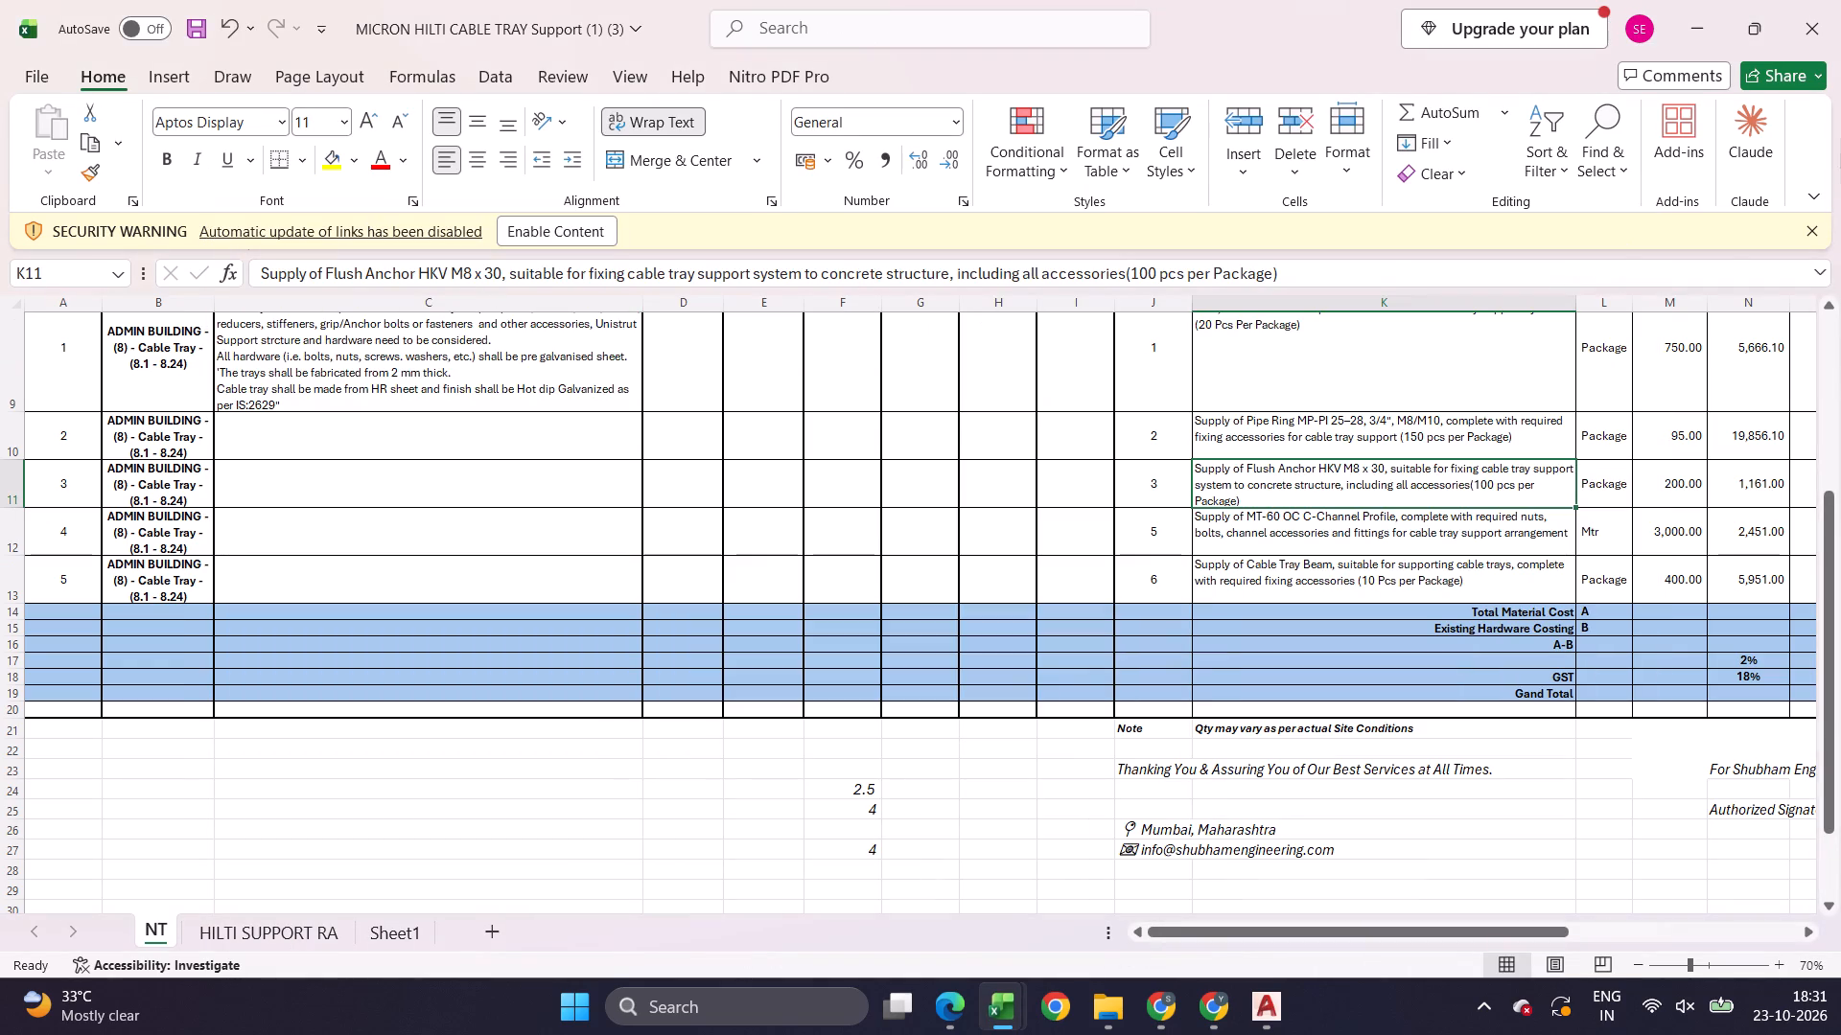
pyautogui.click(1840, 52)
pyautogui.click(865, 677)
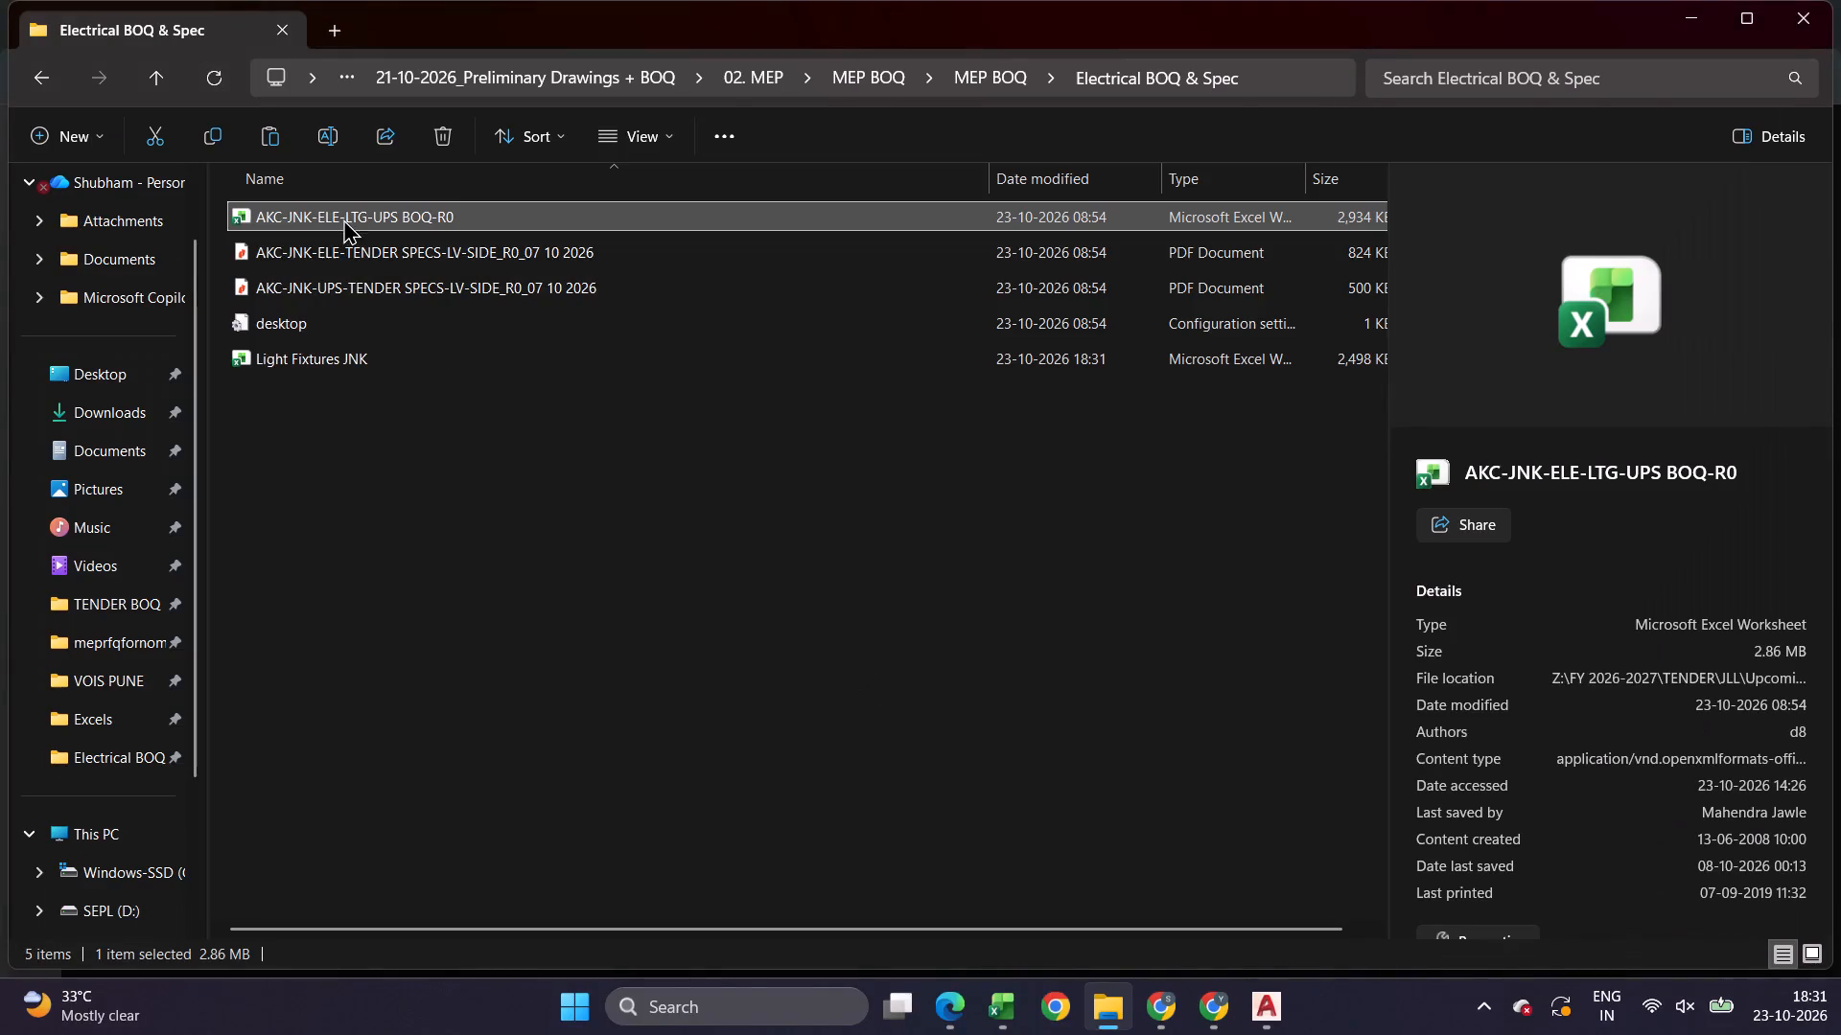
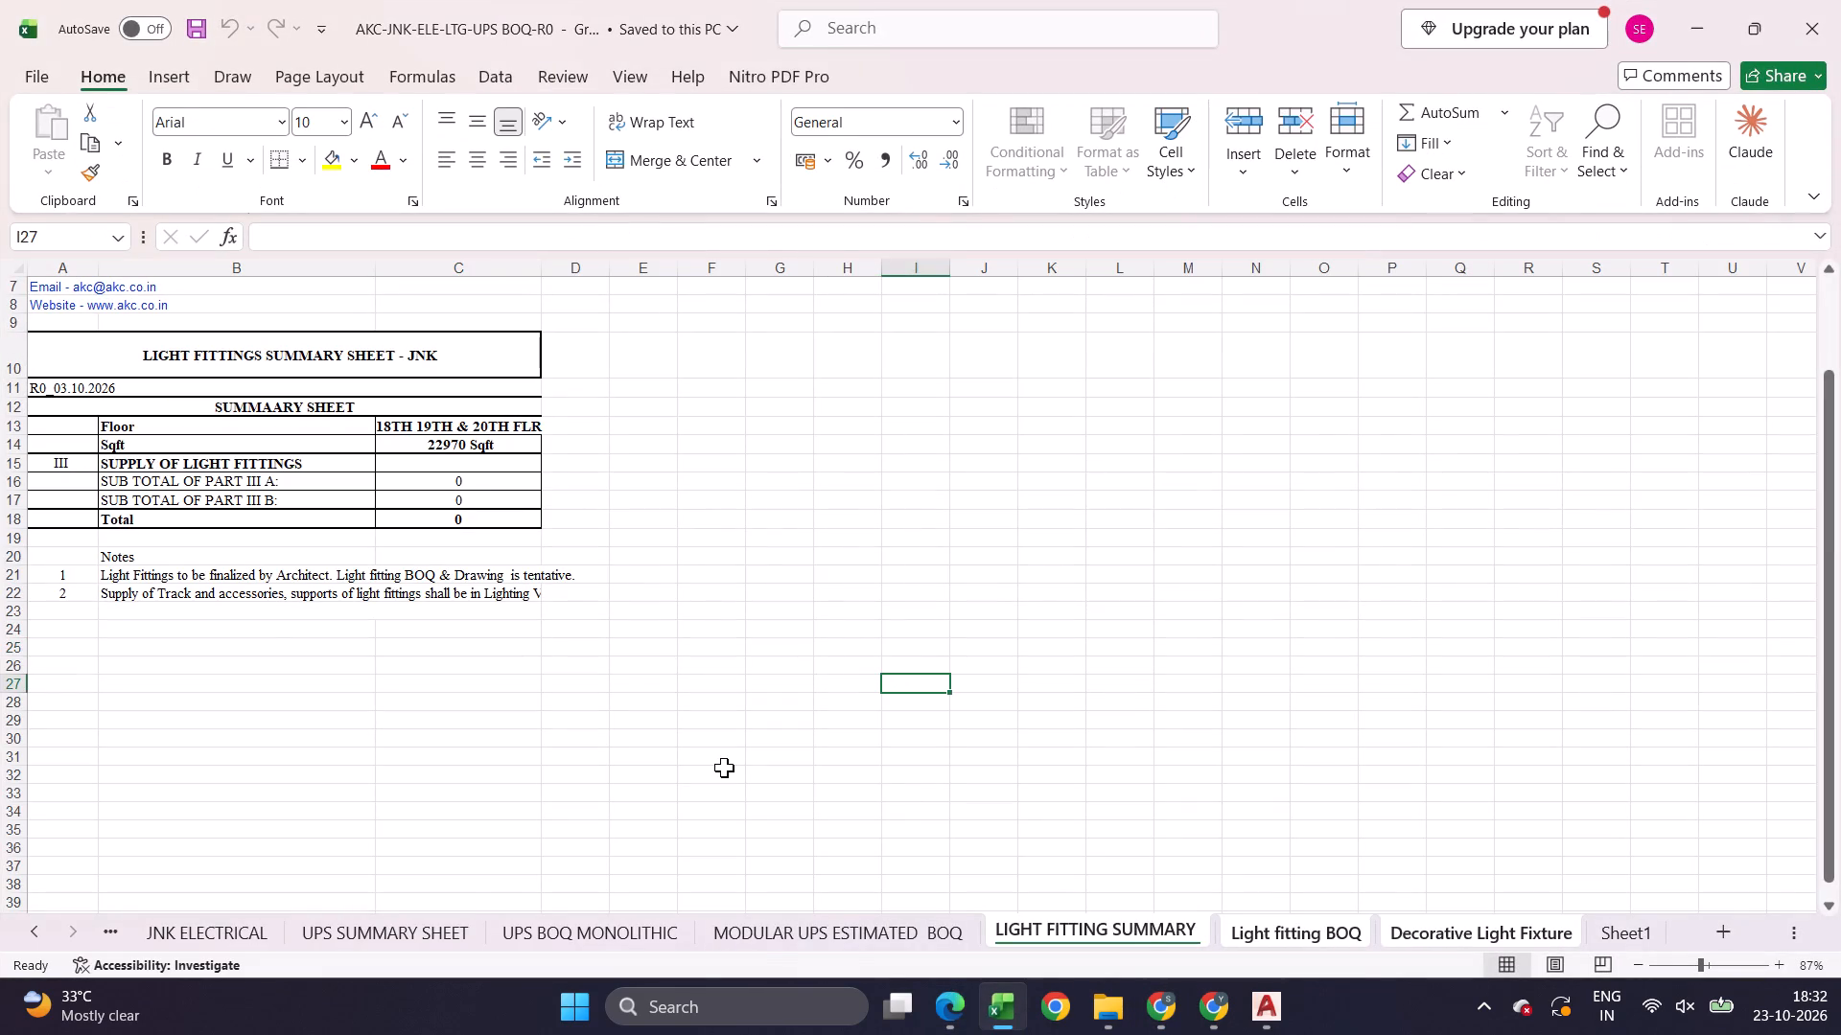
# Copy the UPS SUMMARY SHEET, UPS BOQ MONOLITHIC and MODULAR UPS ESTIMATED BOQ sheets together into a new workbook.
pyautogui.click(525, 920)
pyautogui.click(399, 934)
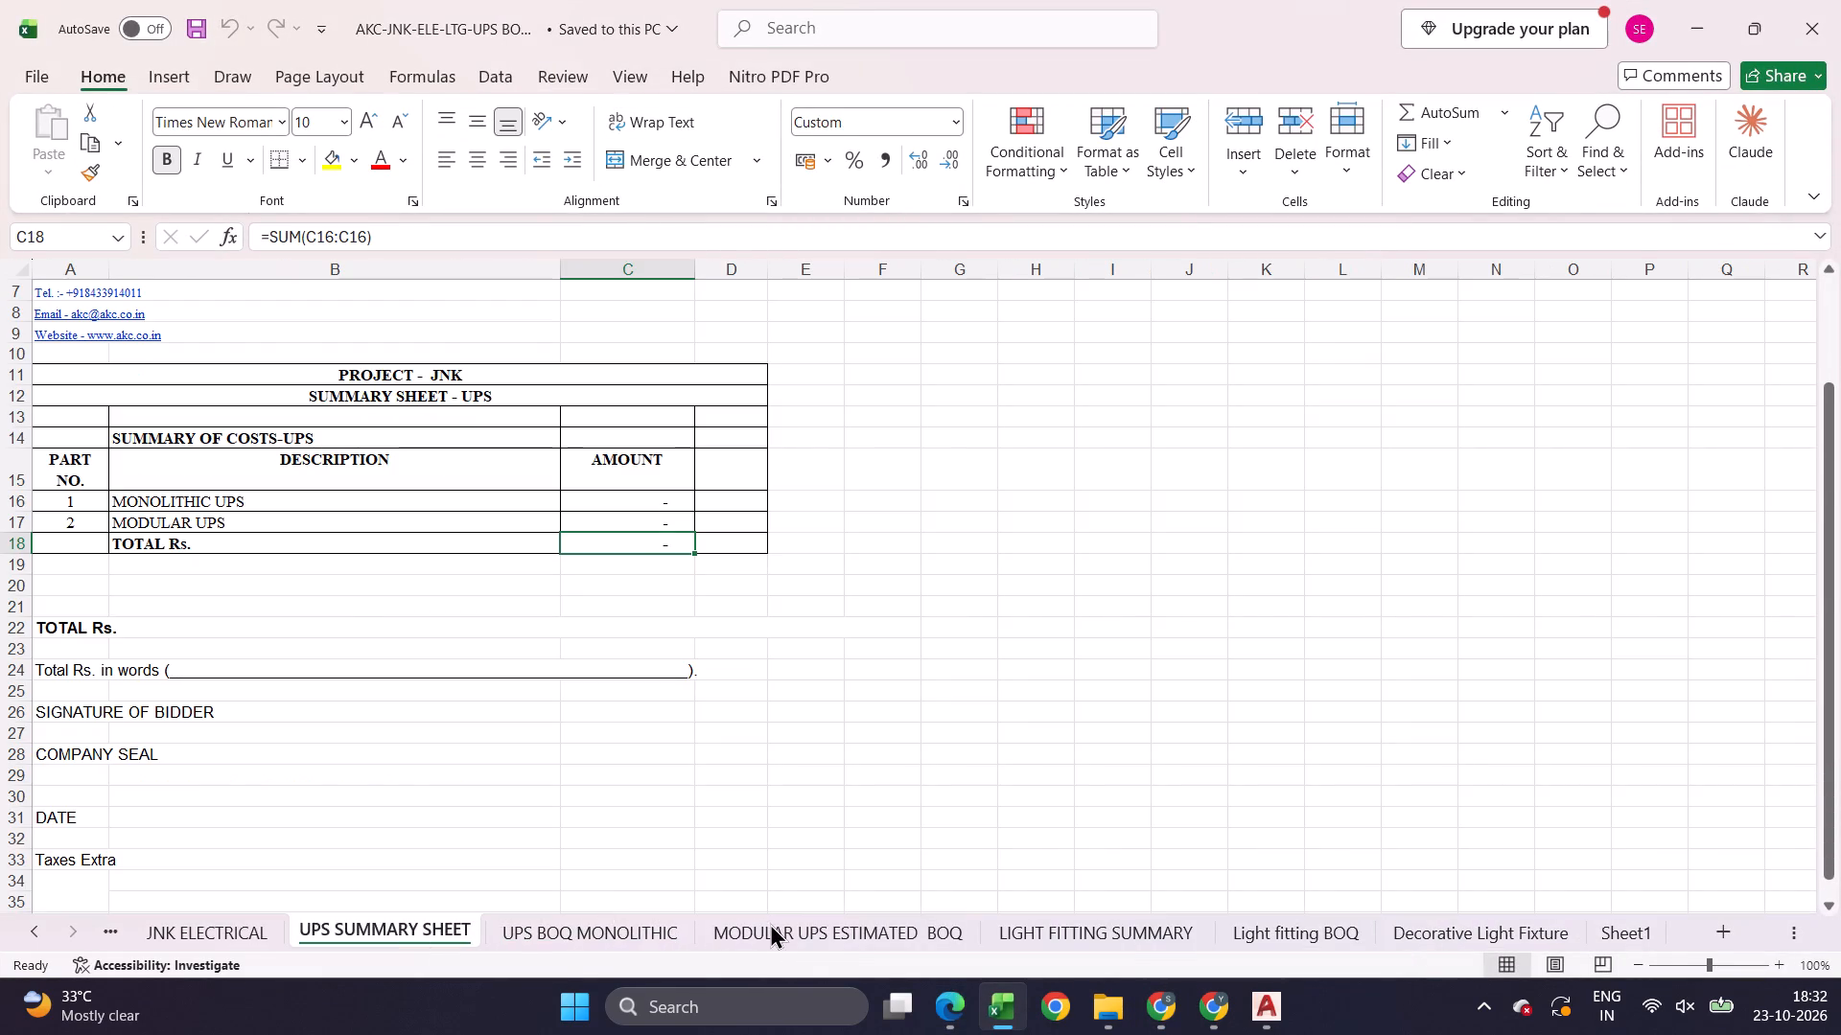
pyautogui.keyDown('ctrl'); pyautogui.click(770, 923); pyautogui.keyUp('ctrl')
pyautogui.click(811, 927)
pyautogui.click(457, 933)
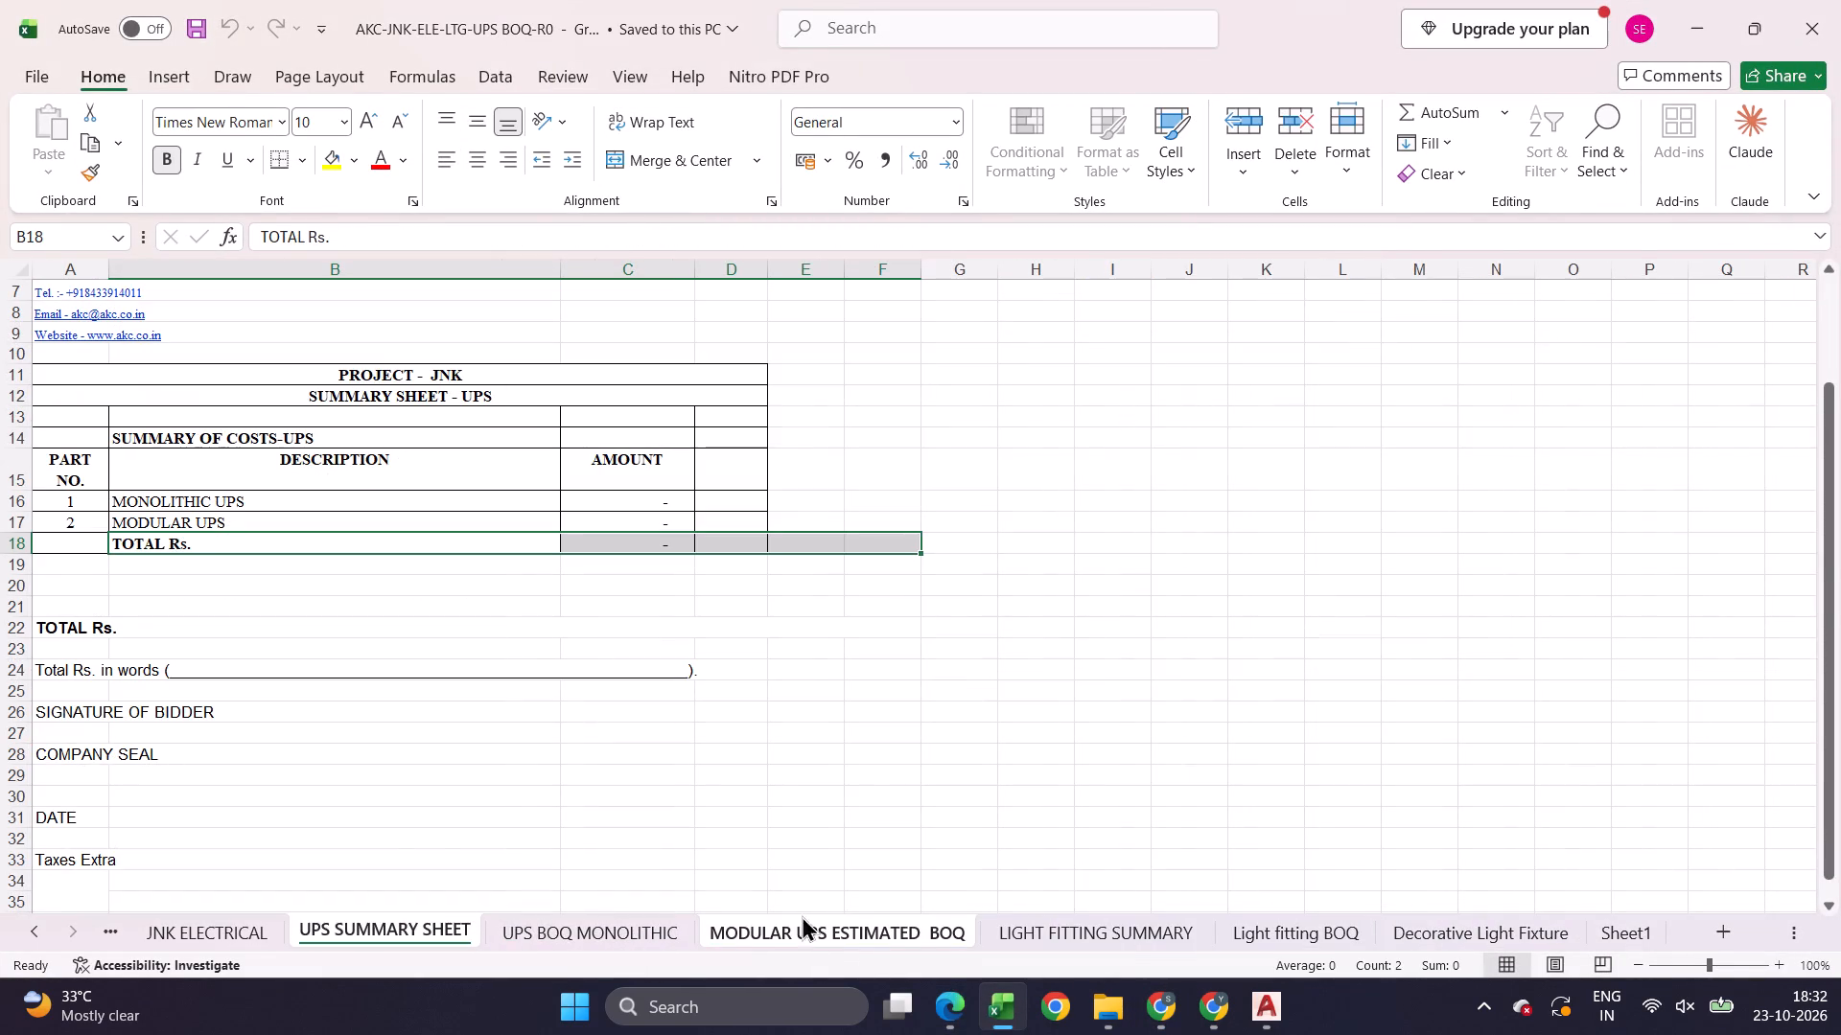
pyautogui.keyDown('shift'); pyautogui.click(872, 923); pyautogui.keyUp('shift')
pyautogui.rightClick(747, 933)
pyautogui.click(860, 676)
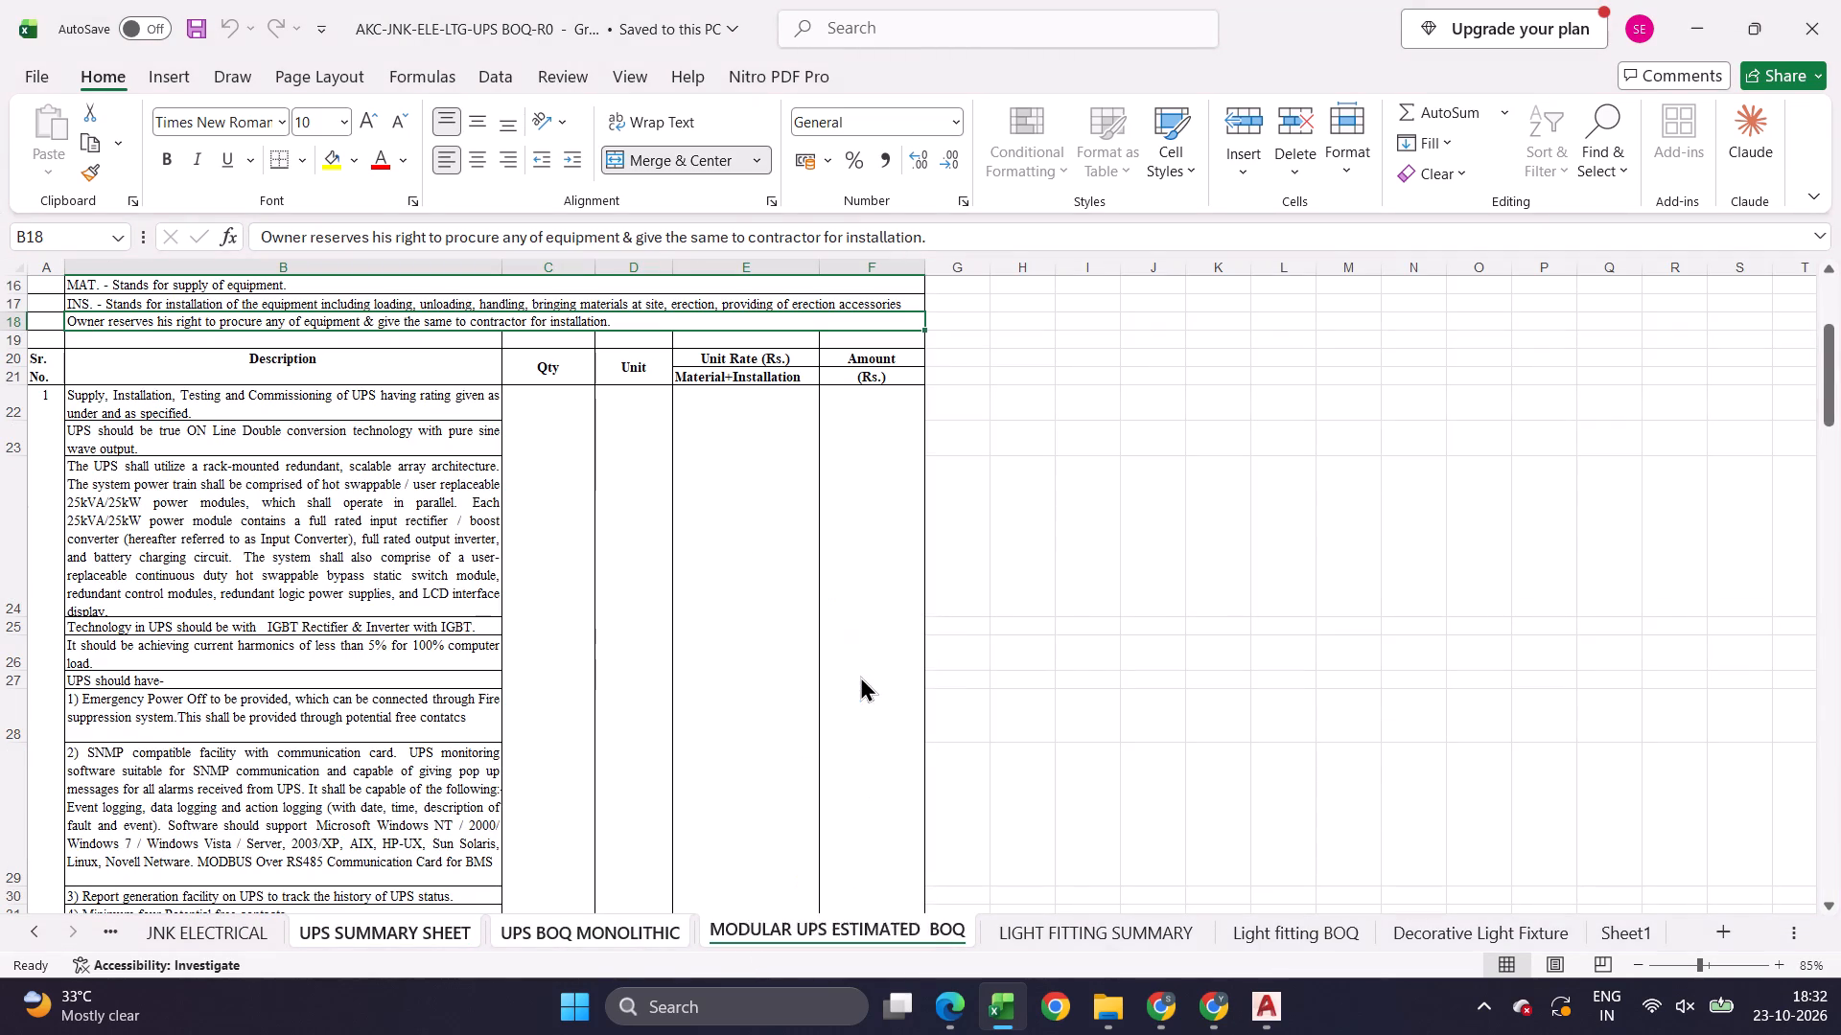
pyautogui.click(734, 861)
pyautogui.click(729, 867)
pyautogui.click(875, 577)
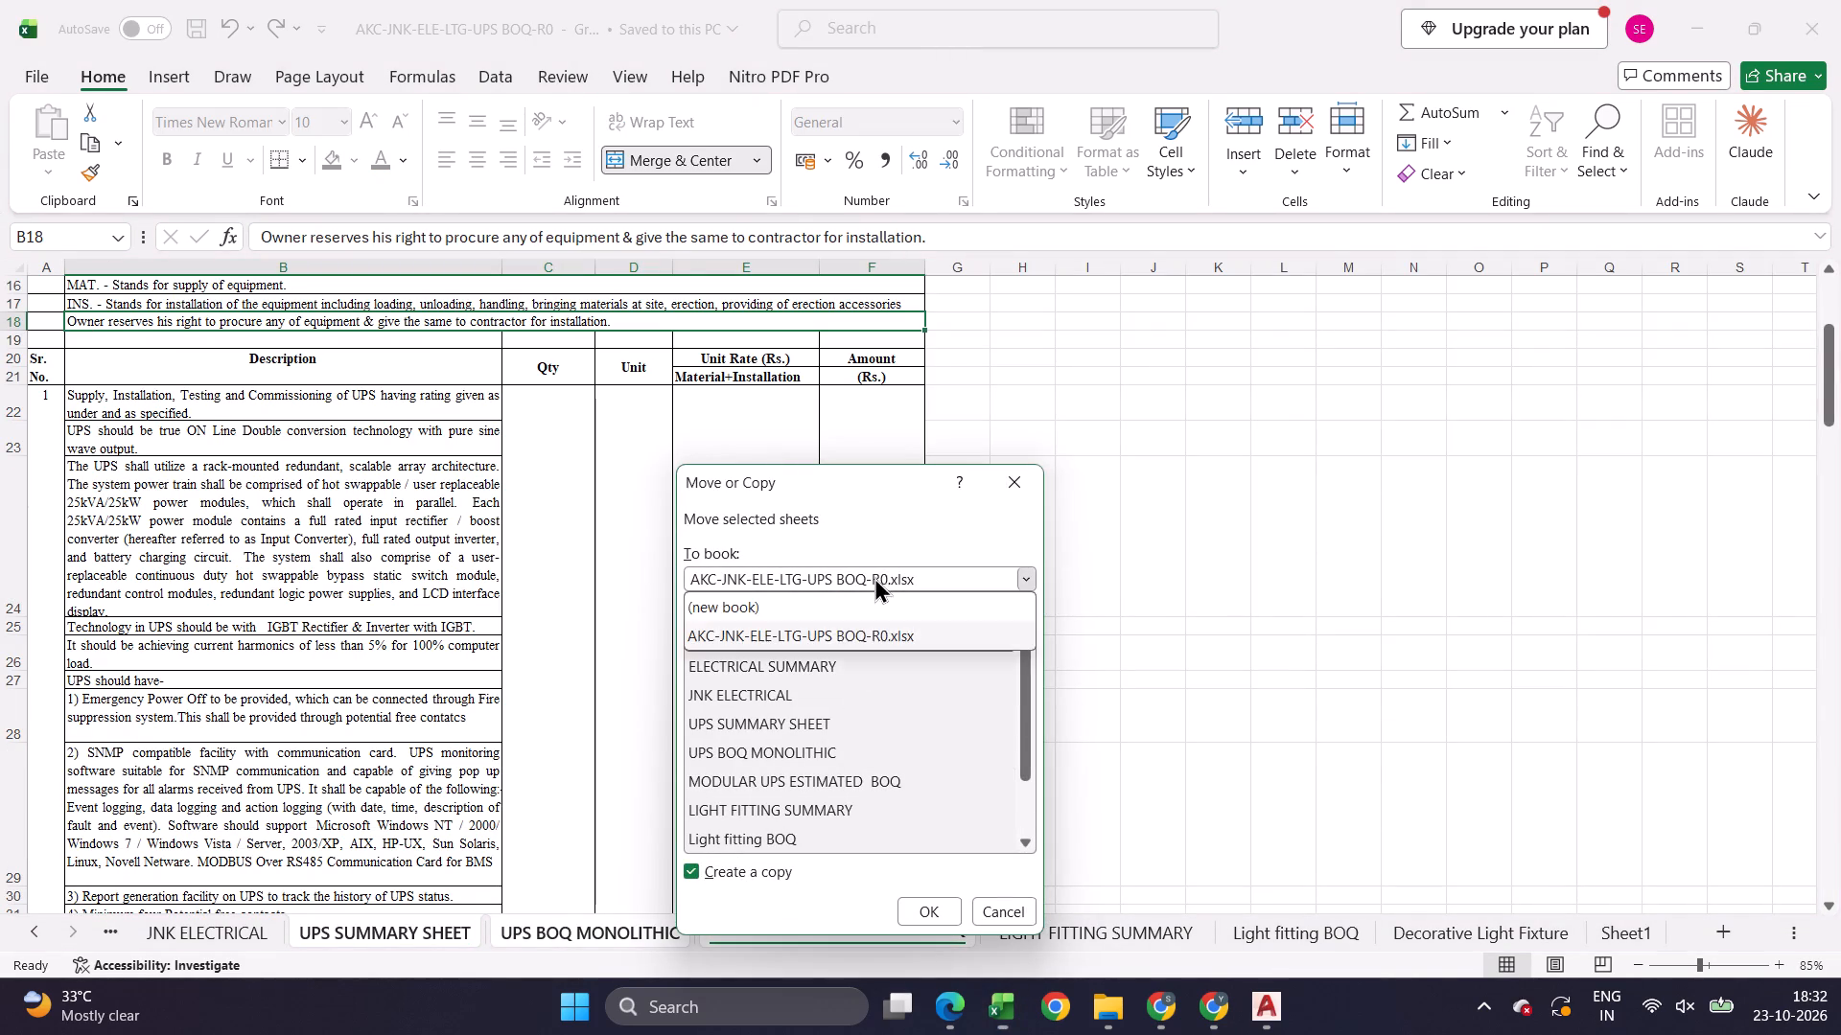
pyautogui.click(827, 611)
pyautogui.click(929, 923)
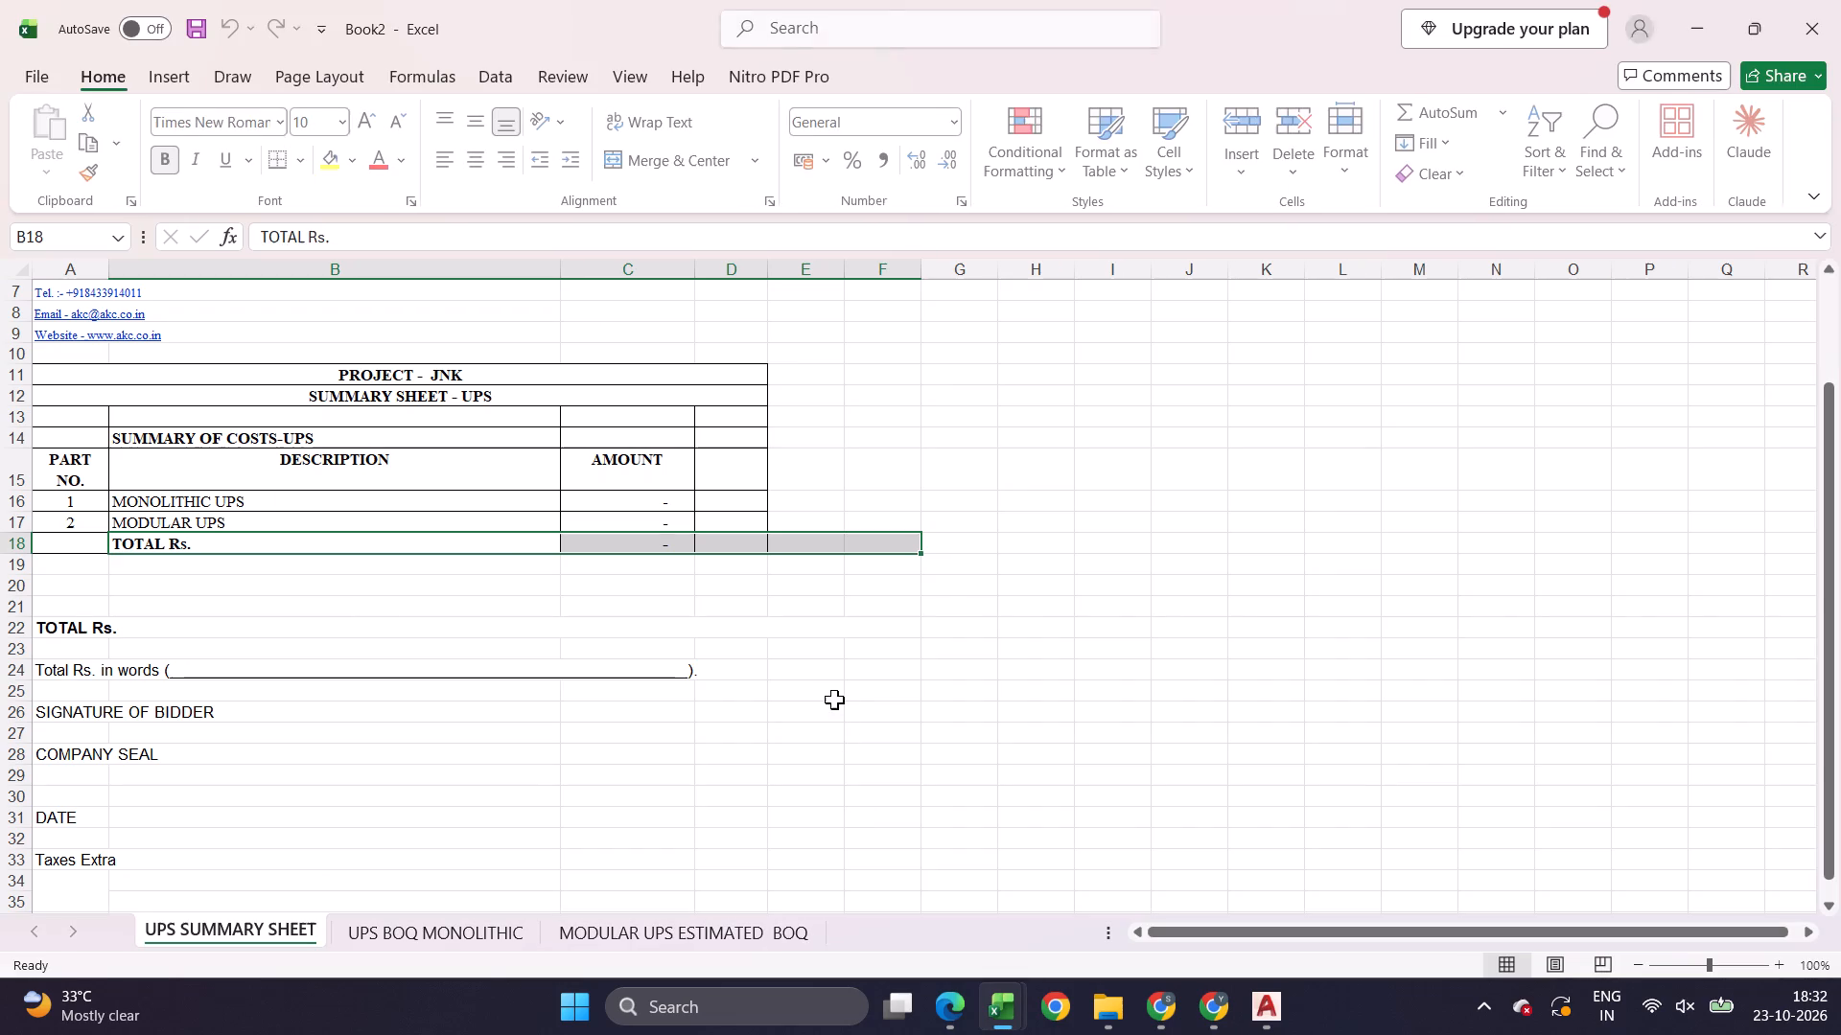
# Save the new workbook as "UPS JNK" in the Electrical BOQ & Spec folder.
pyautogui.click(834, 692)
pyautogui.hotkey('ctrl', 's')
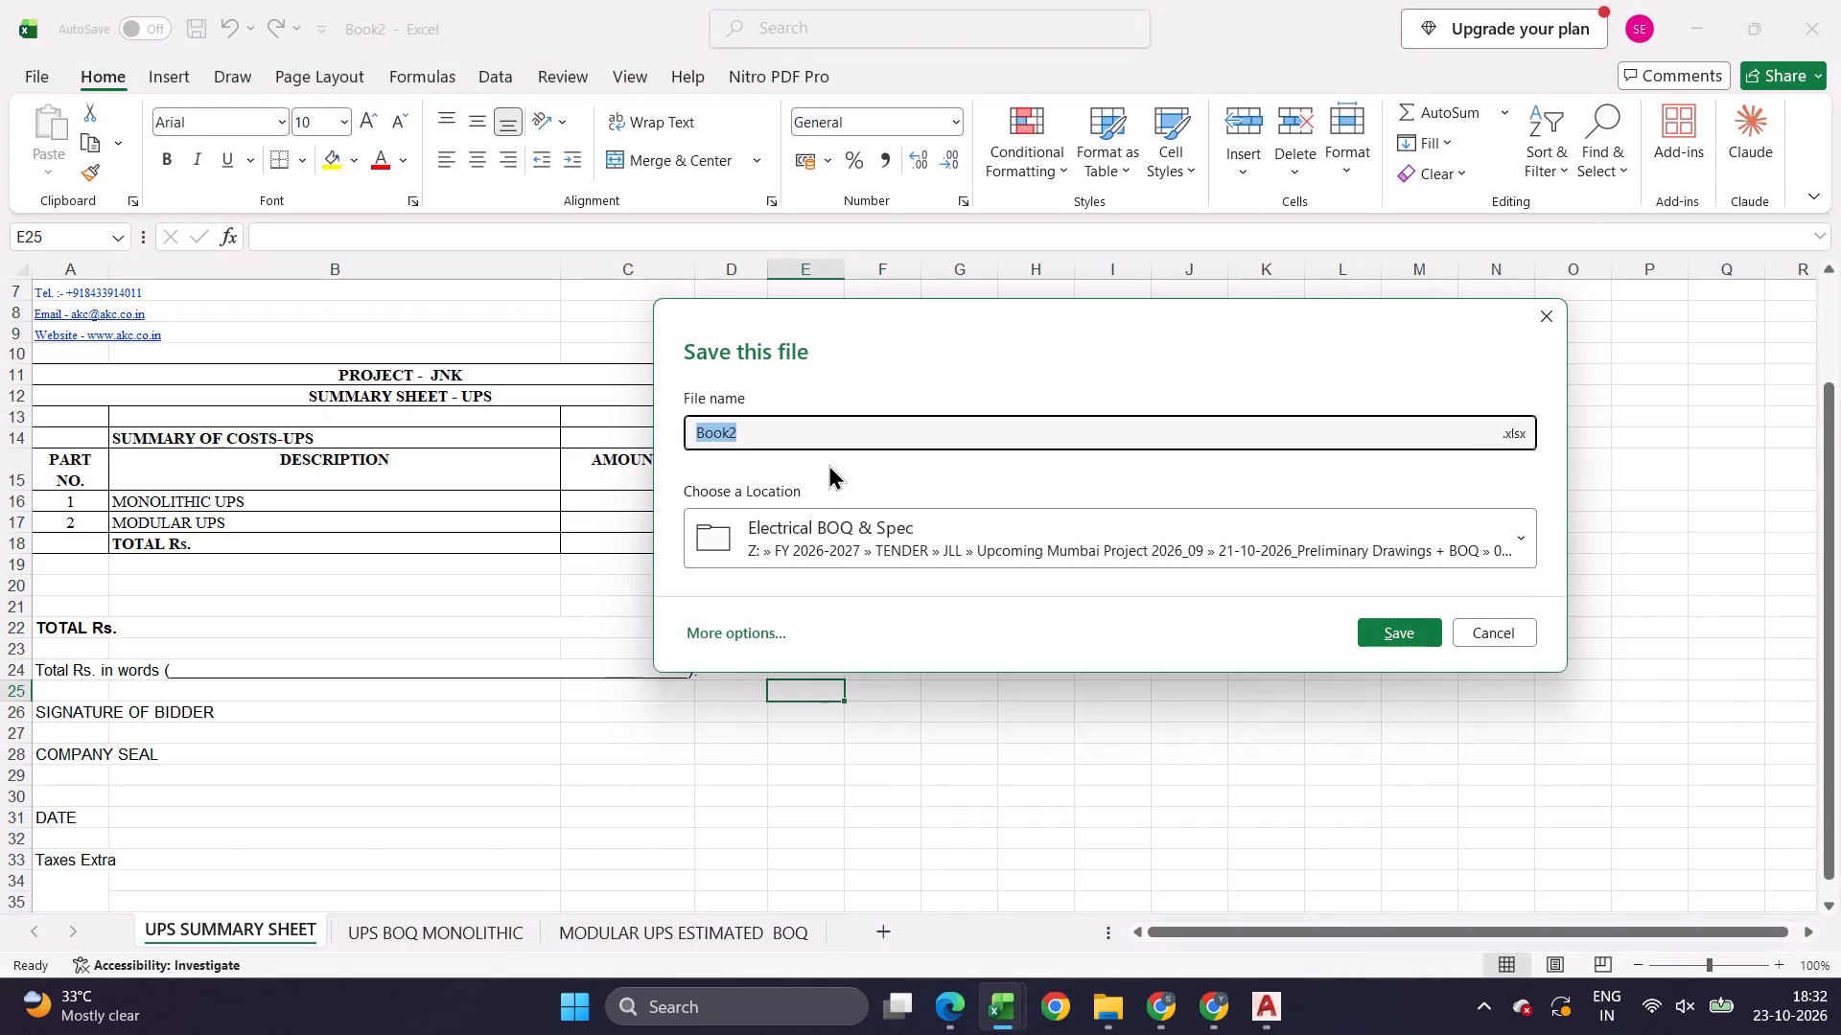
pyautogui.write('UPS JNK')
pyautogui.press('Return')
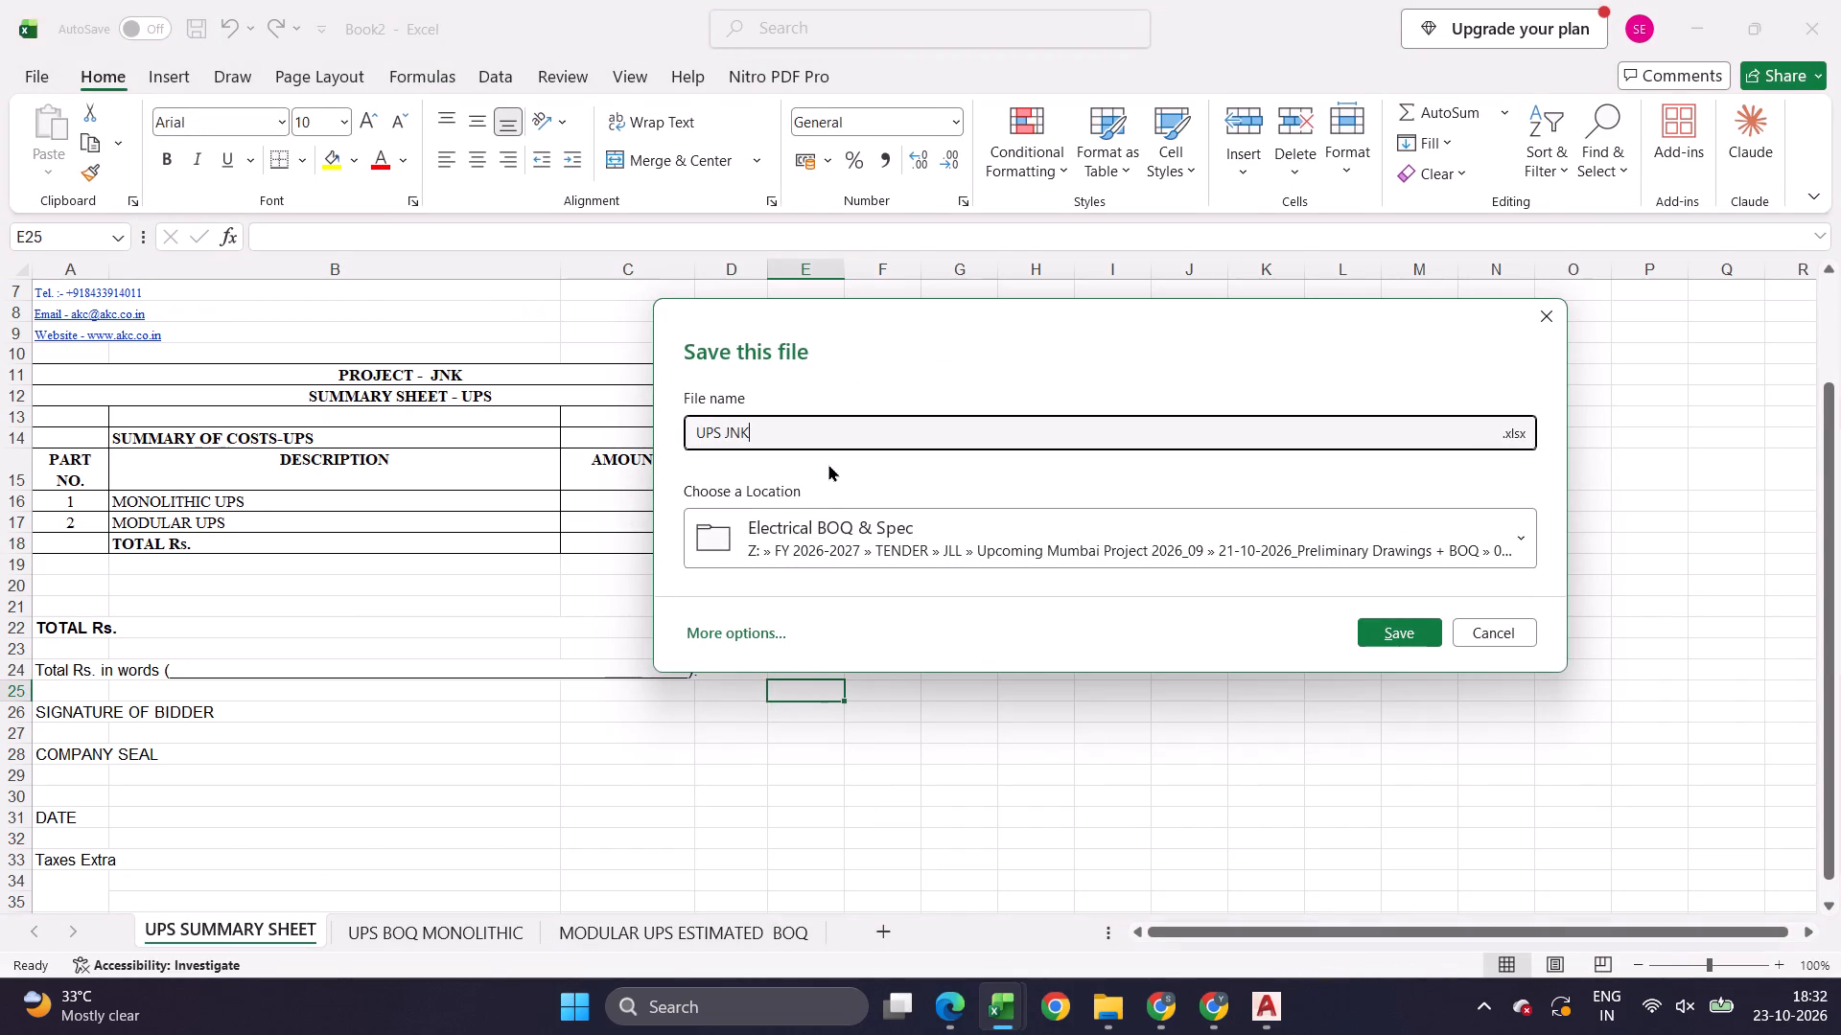
pyautogui.hotkey('ctrl', 's')
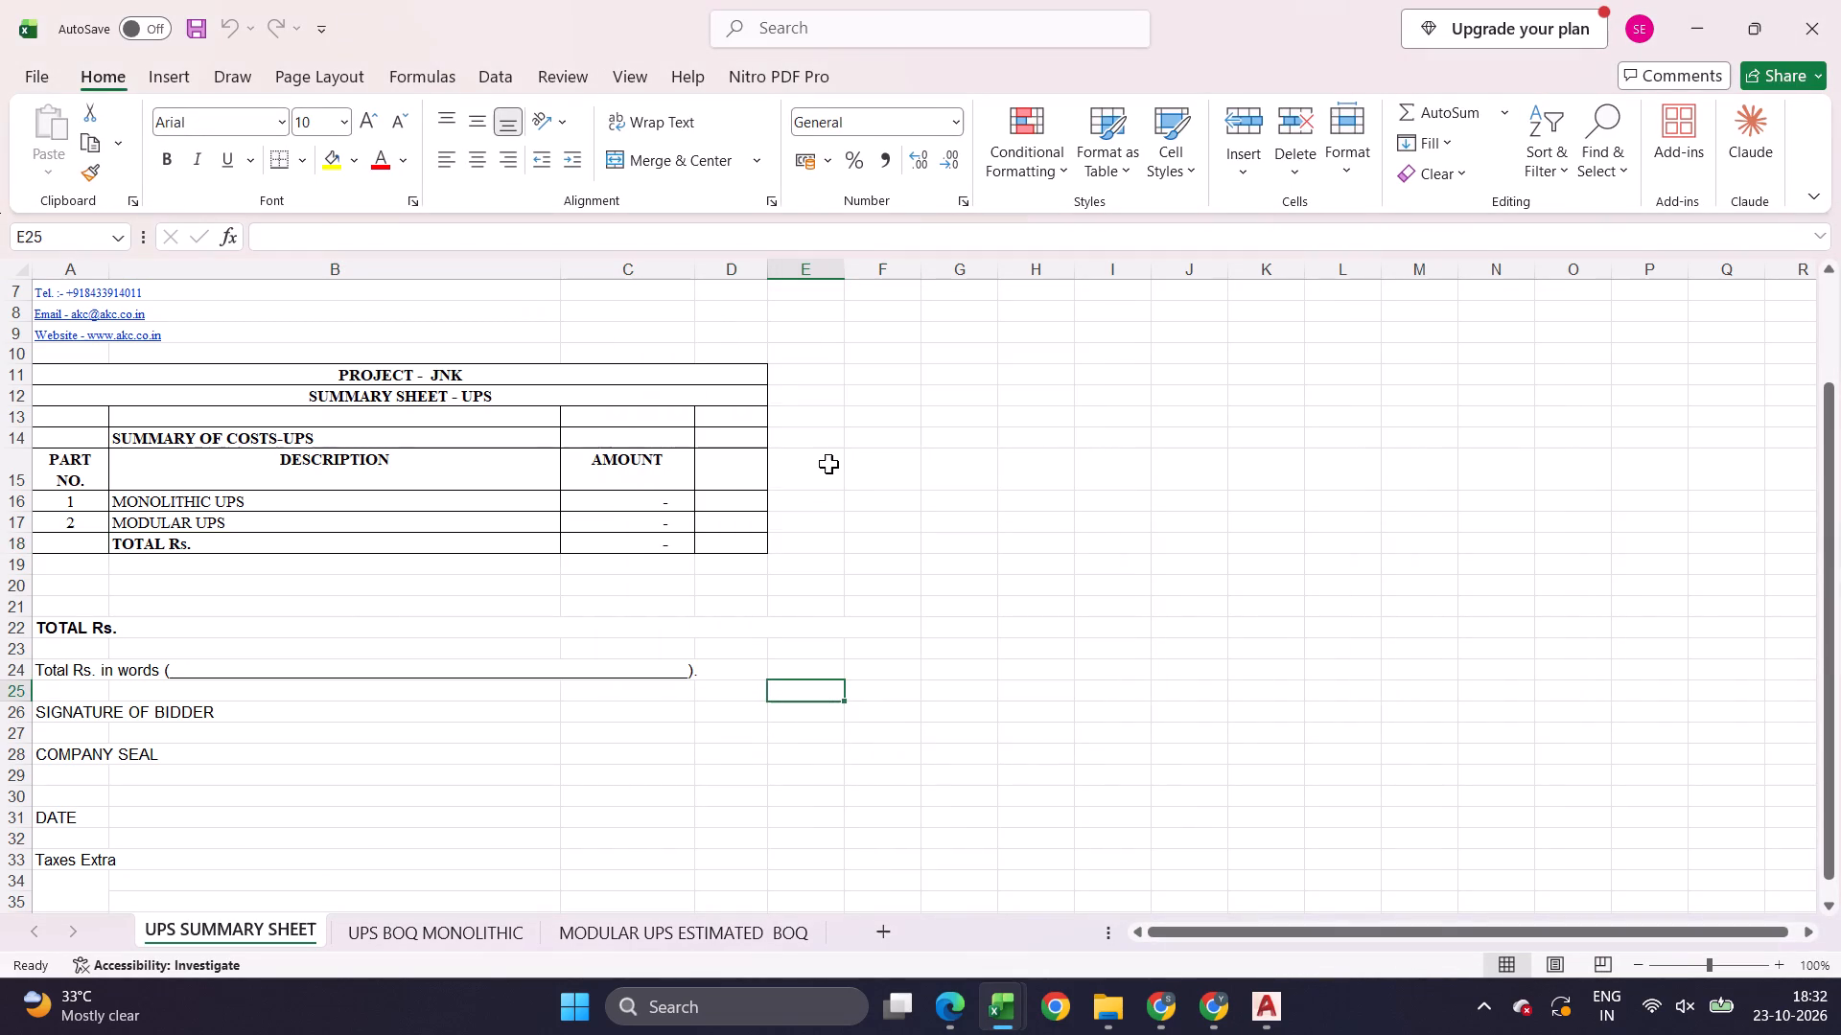
# Close the UPS JNK workbook and return to the Electrical BOQ & Spec folder in File Explorer.
pyautogui.hotkey('alt', 'Tab')
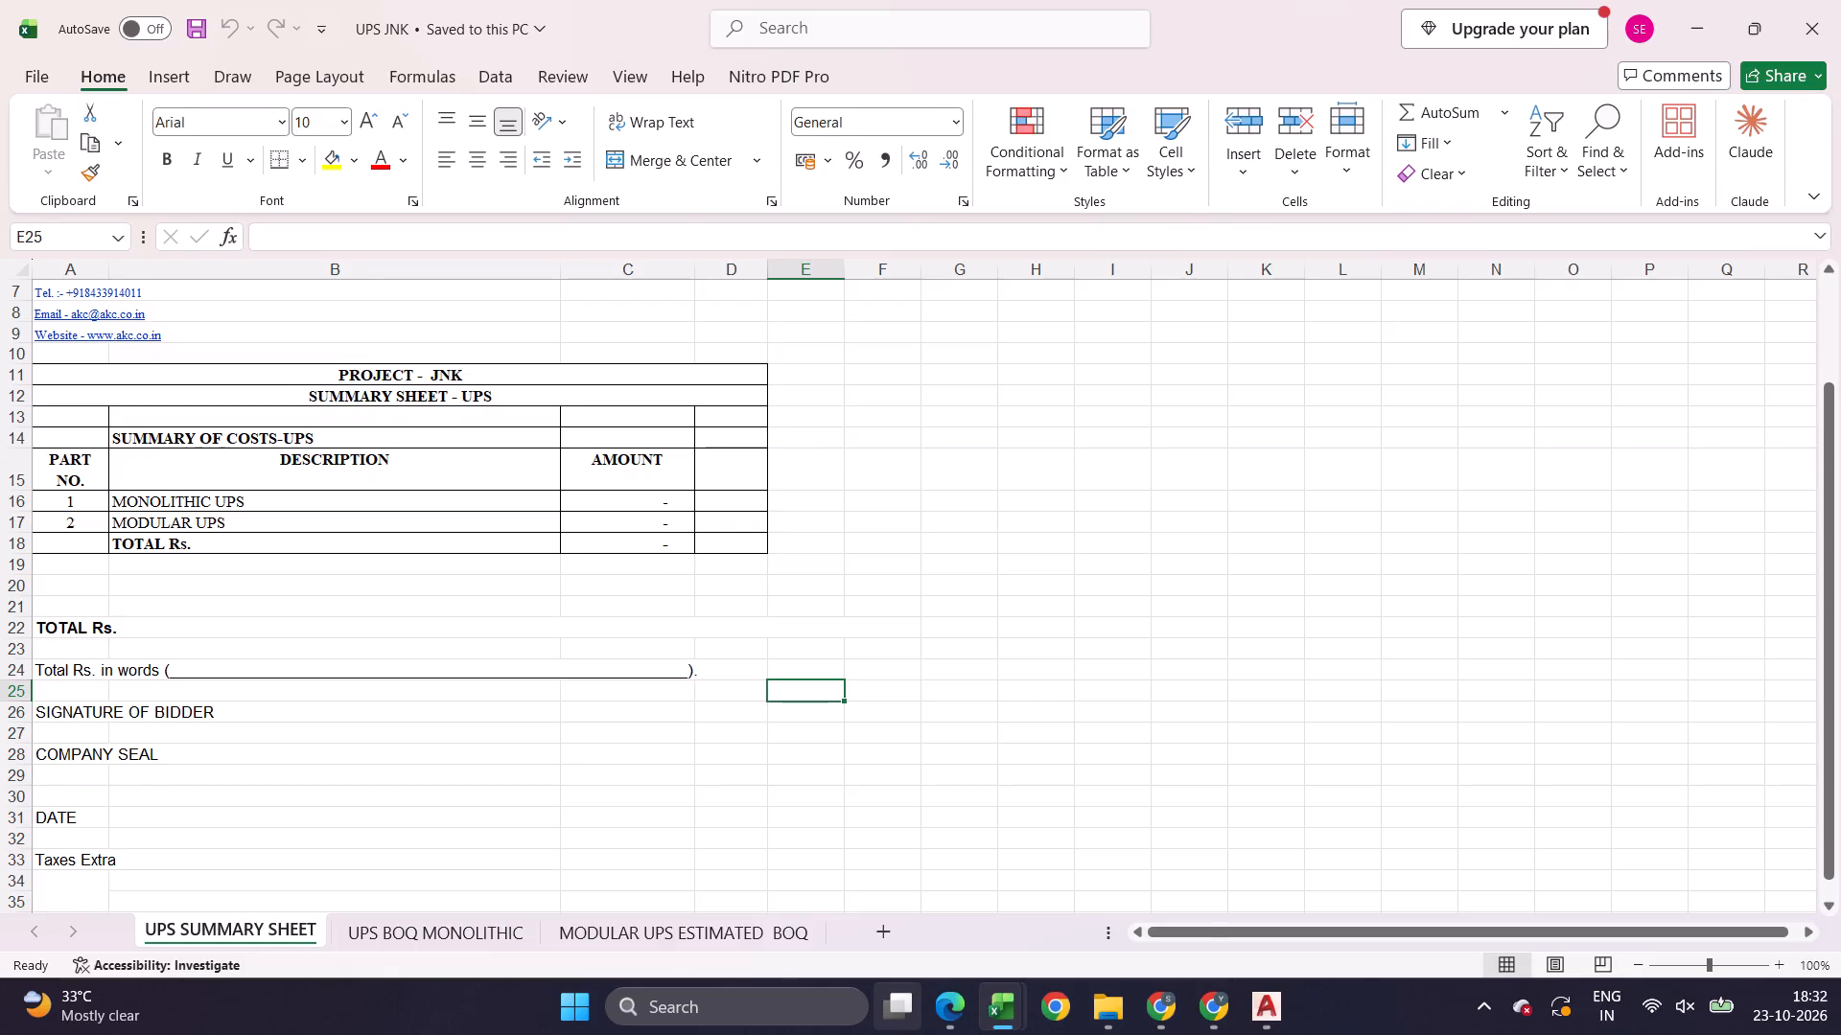
pyautogui.keyDown('alt'); pyautogui.click(994, 303); pyautogui.keyUp('alt')
pyautogui.hotkey('alt', 'Tab')
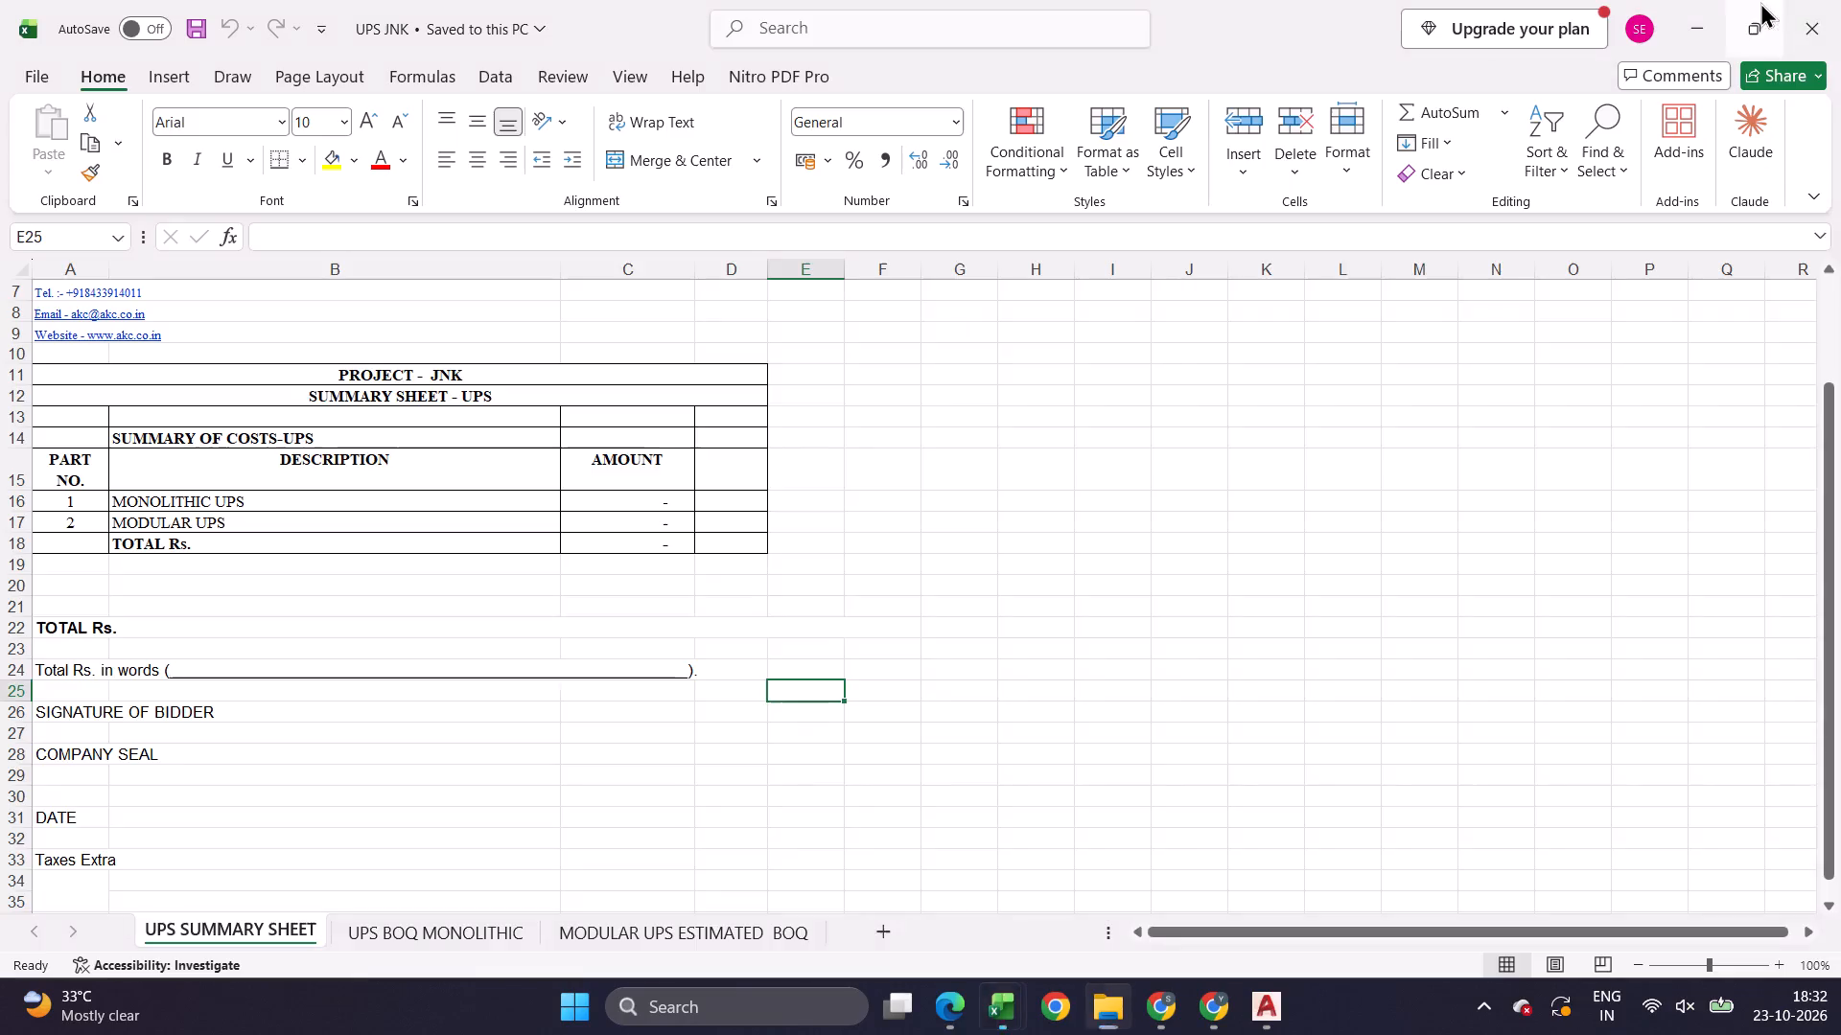
pyautogui.click(1840, 4)
pyautogui.hotkey('alt', 'Tab')
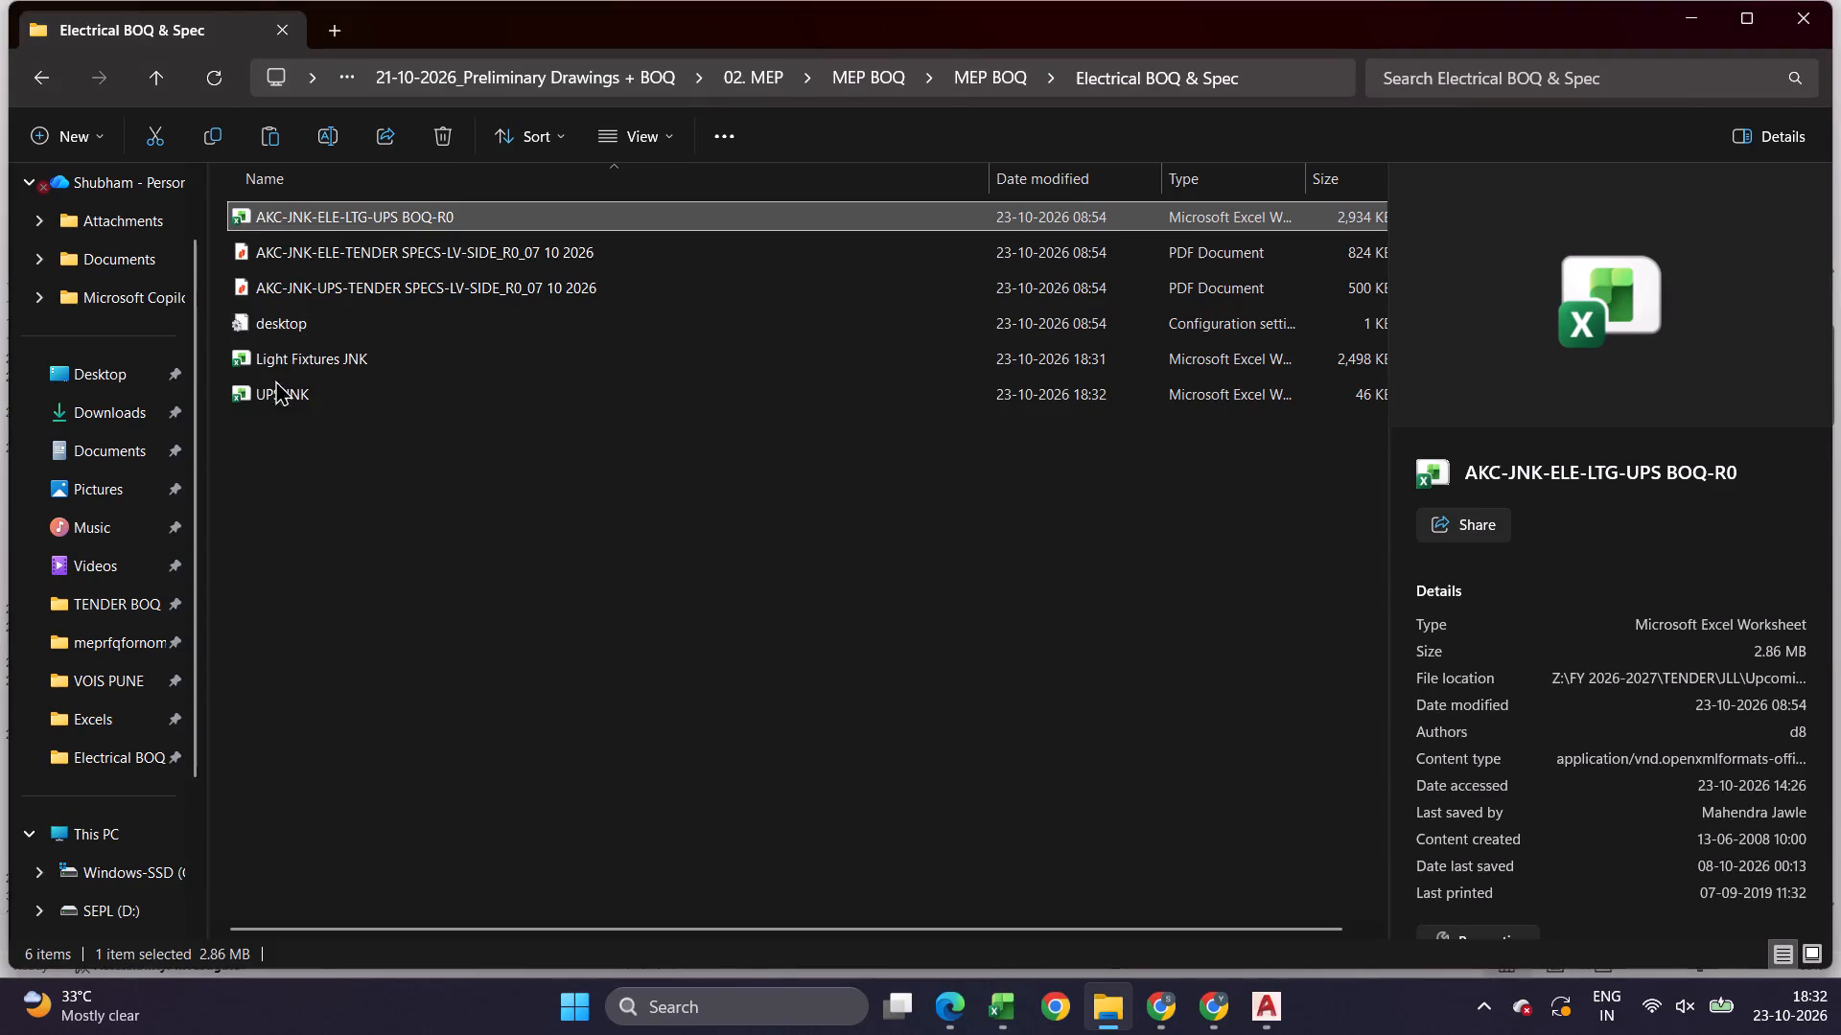
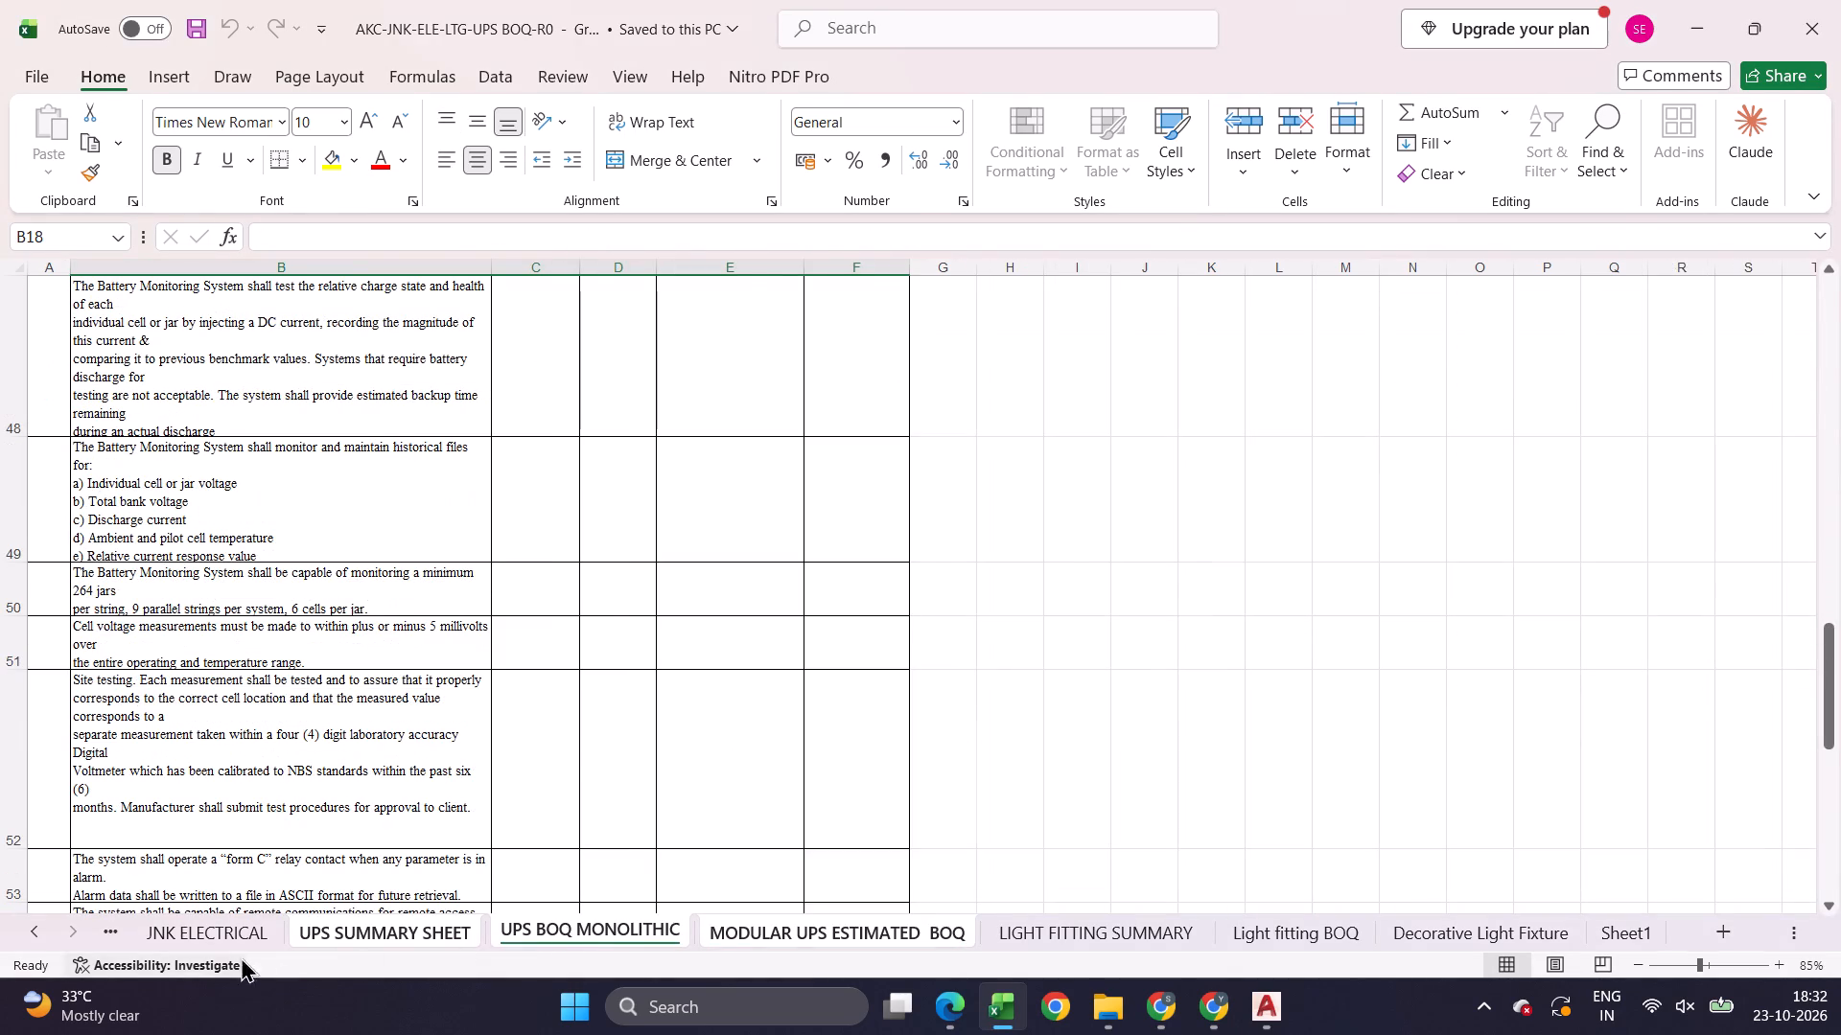
# Examine the panel and distribution board items on the JNK ELECTRICAL sheet.
pyautogui.click(224, 939)
pyautogui.doubleClick(47, 930)
pyautogui.click(480, 713)
pyautogui.scroll(-2, 480, 713)
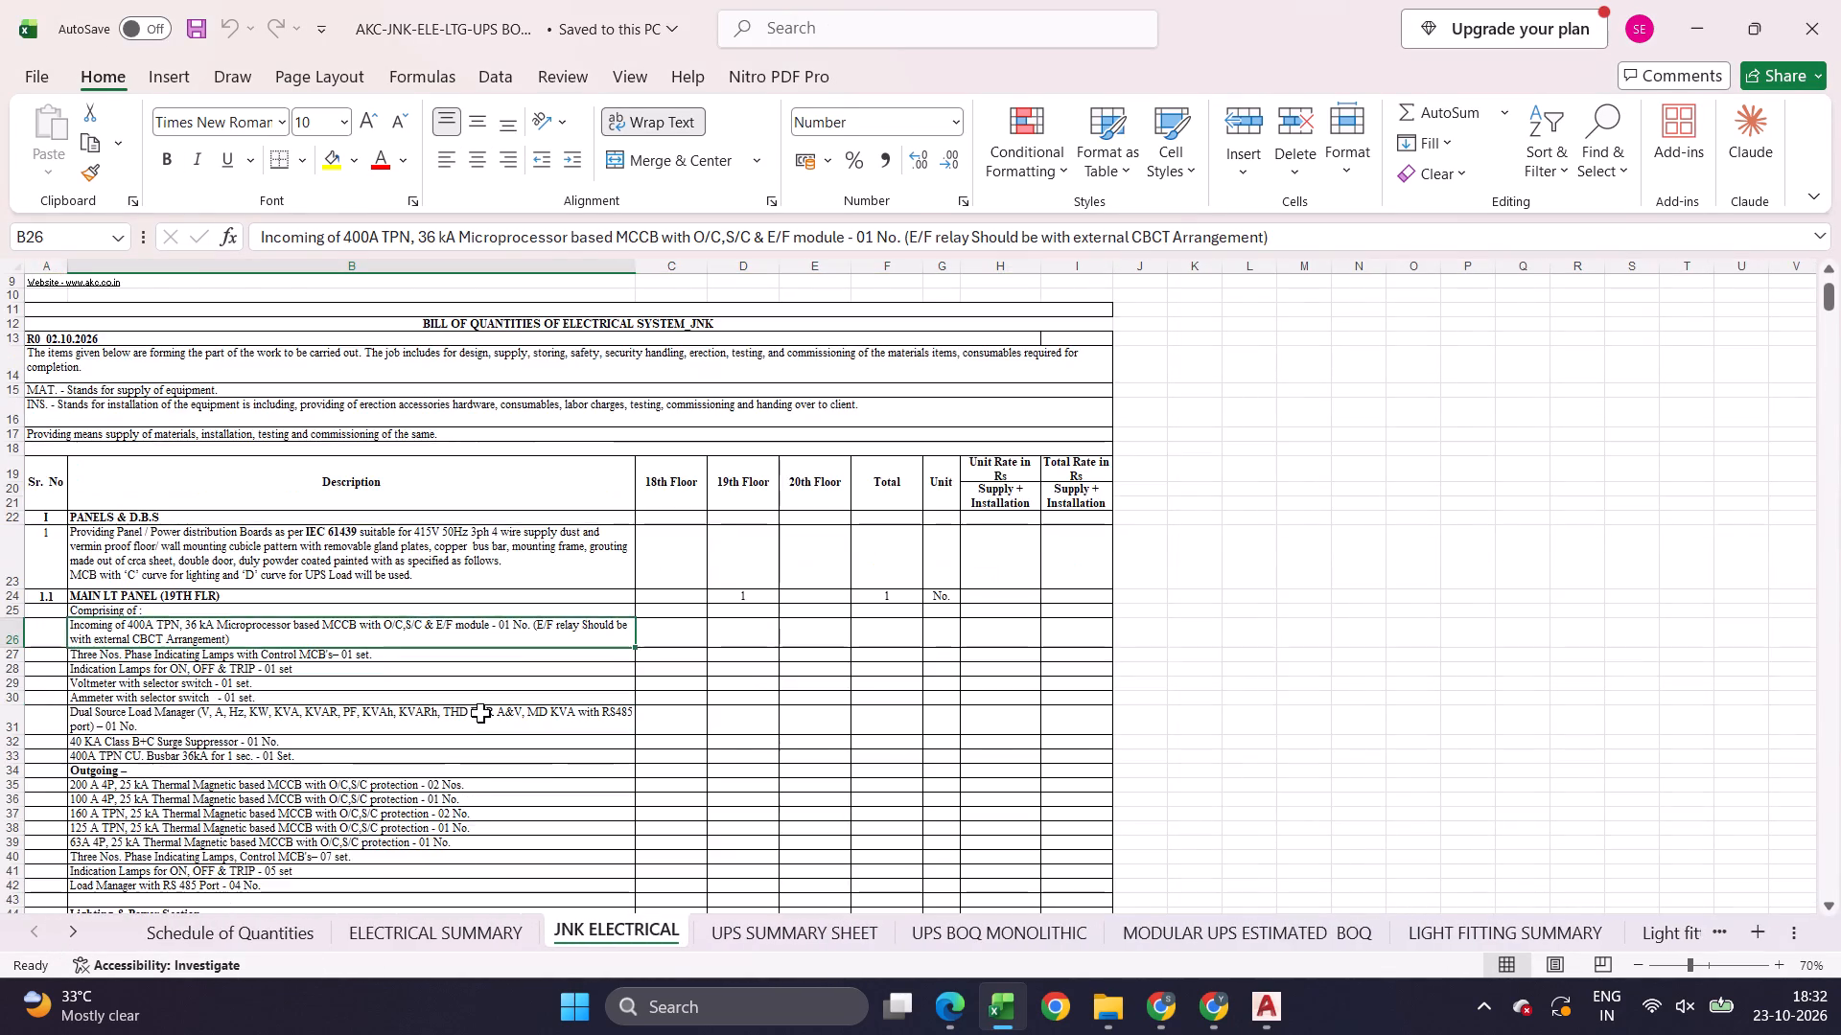
pyautogui.scroll(3, 483, 713)
pyautogui.scroll(-20, 484, 713)
pyautogui.scroll(-2, 484, 713)
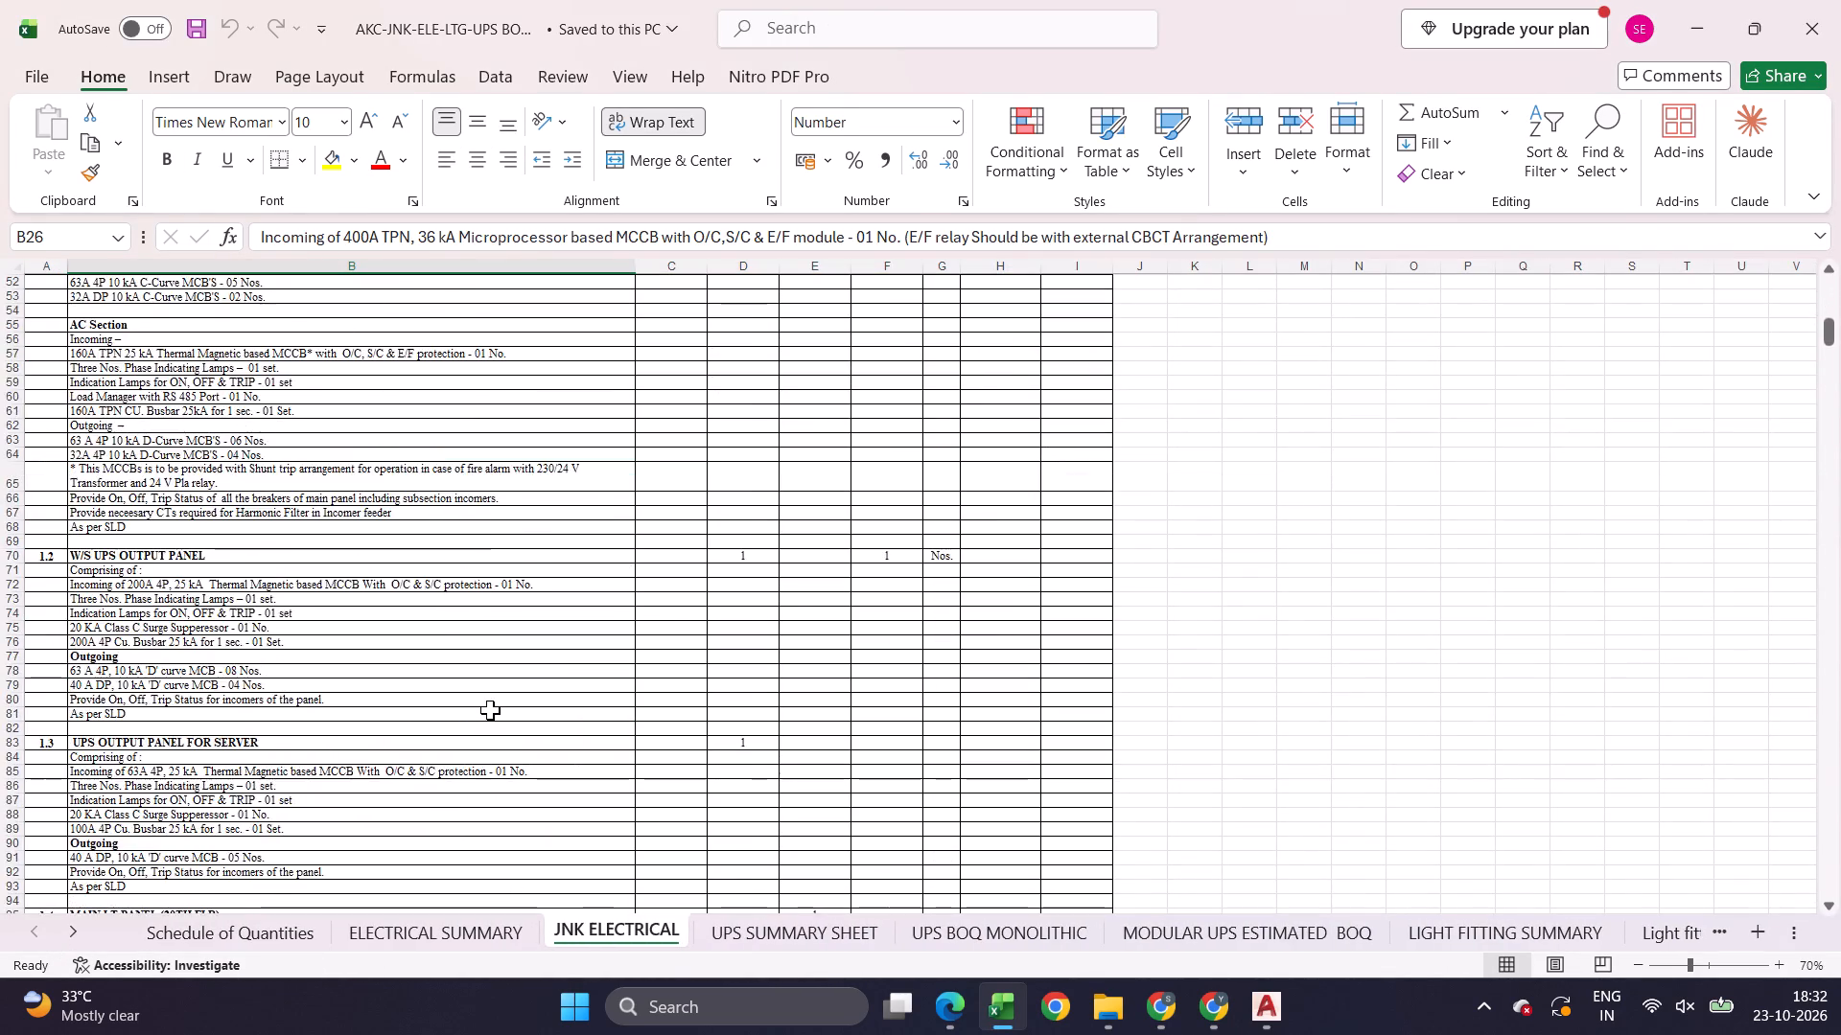
pyautogui.scroll(-20, 490, 710)
pyautogui.scroll(-13, 490, 710)
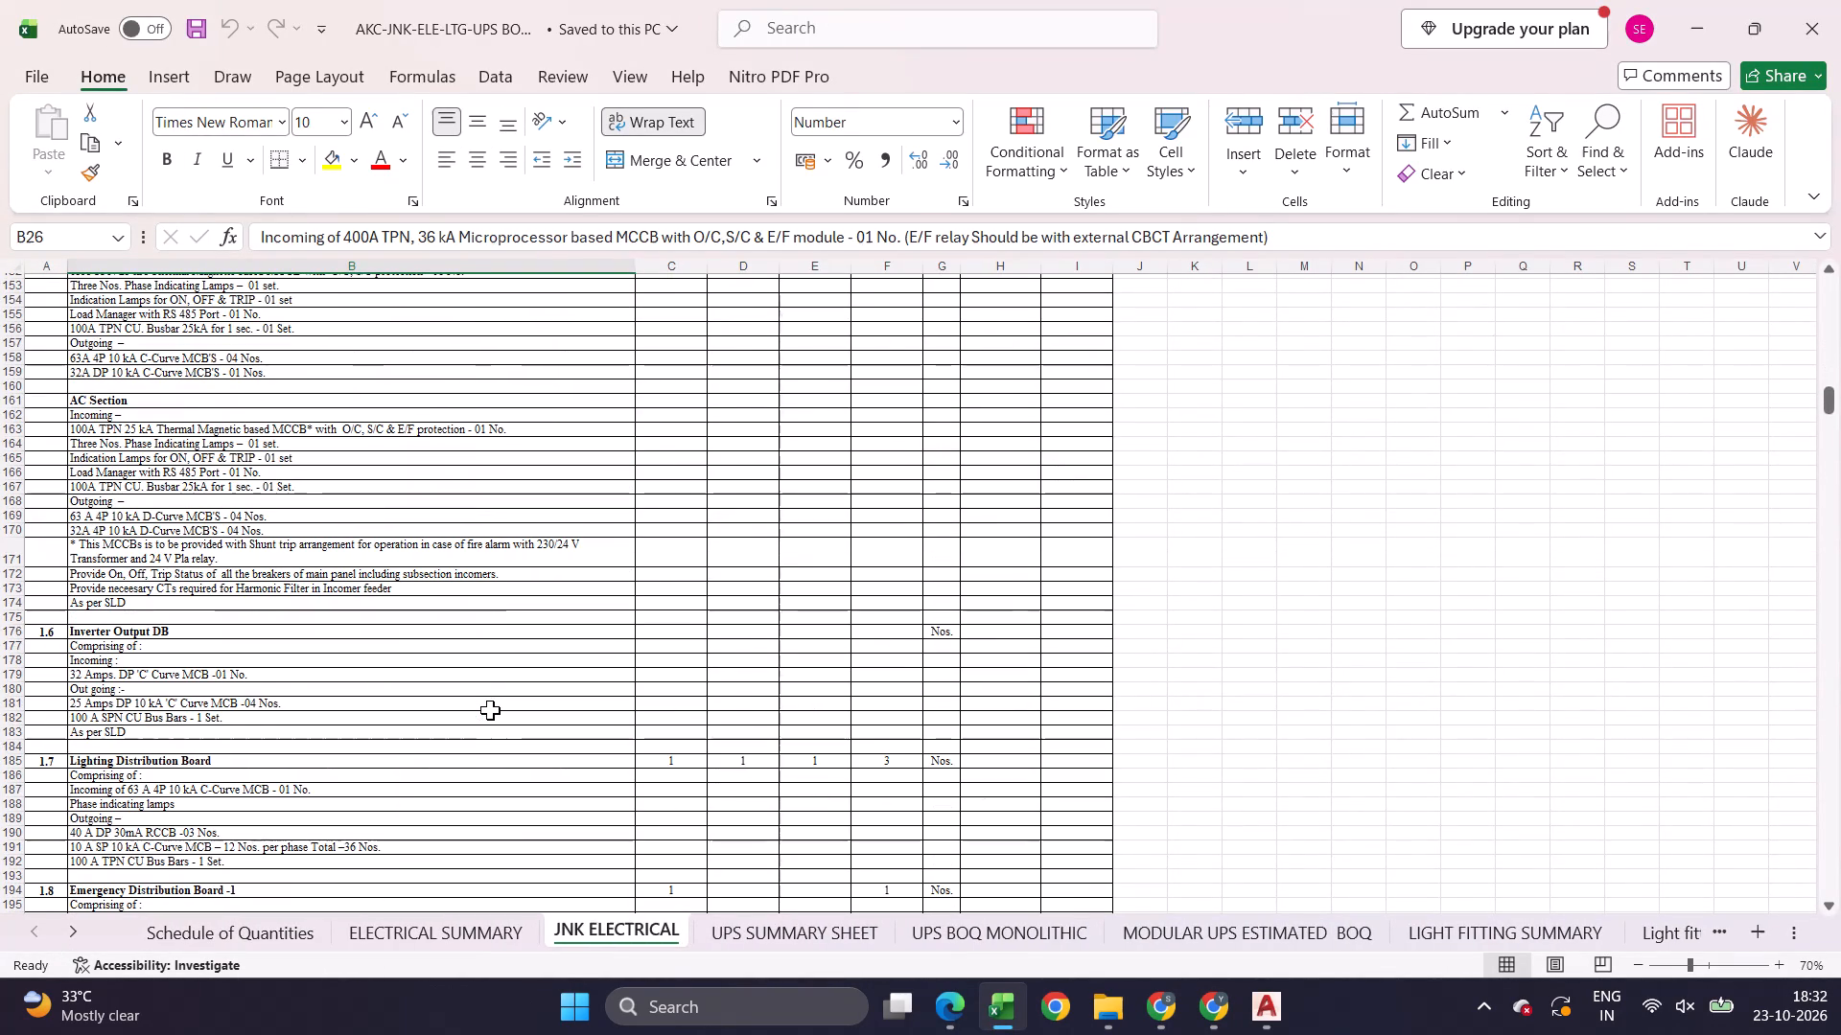
# Create a new Excel workbook named "PANELS" in the Electrical BOQ & Spec folder, open it and enable editing.
pyautogui.click(1702, 25)
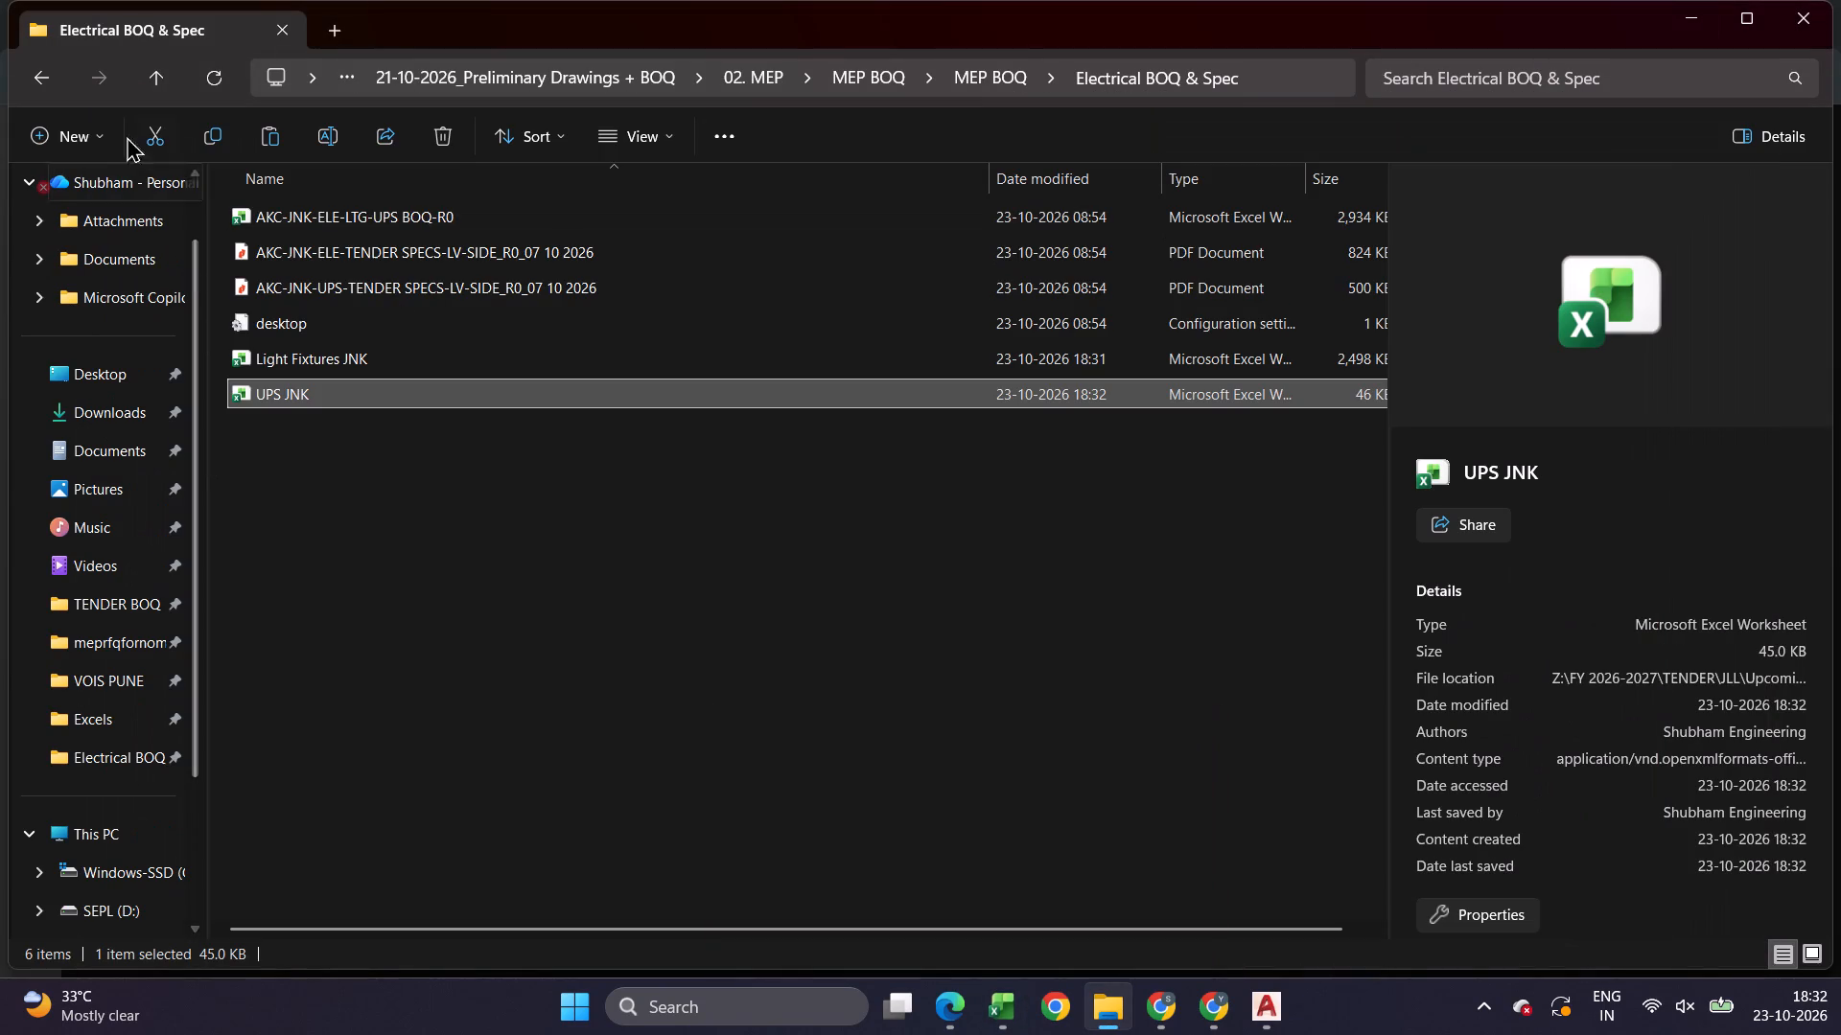
pyautogui.click(105, 132)
pyautogui.click(129, 500)
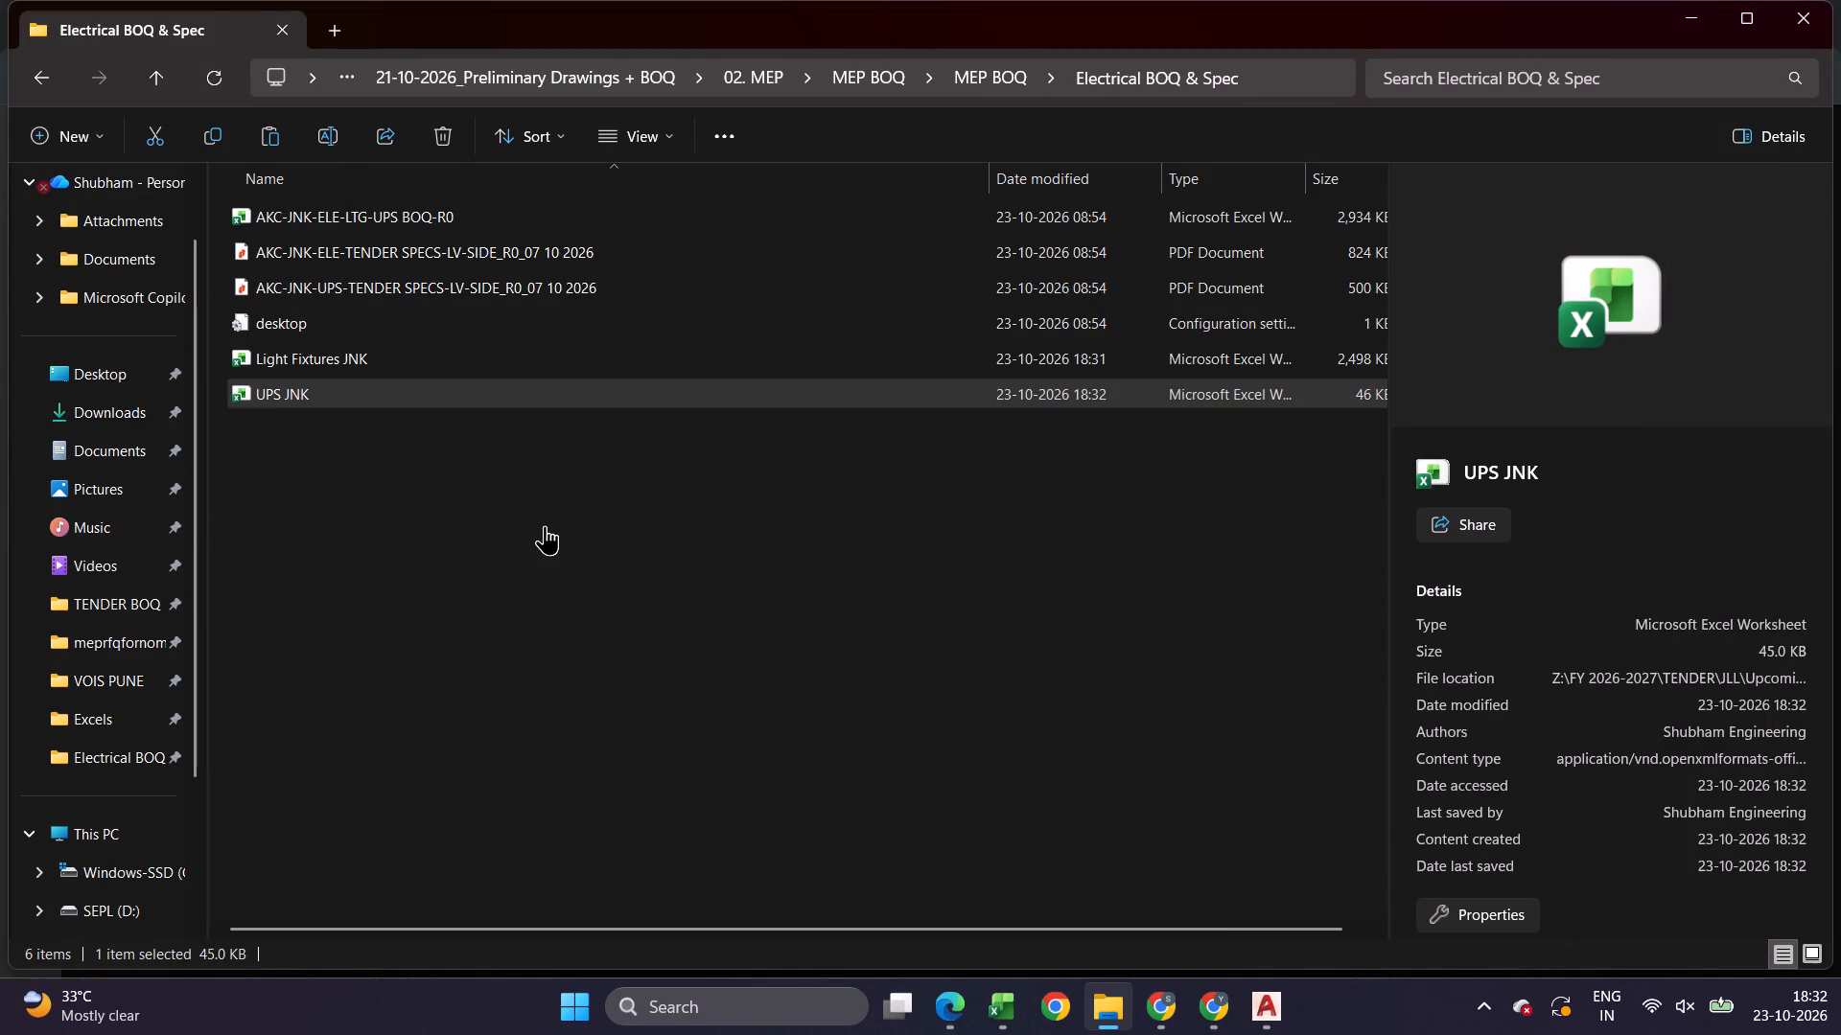
pyautogui.write('PANELS')
pyautogui.press('Return')
pyautogui.press('Return')
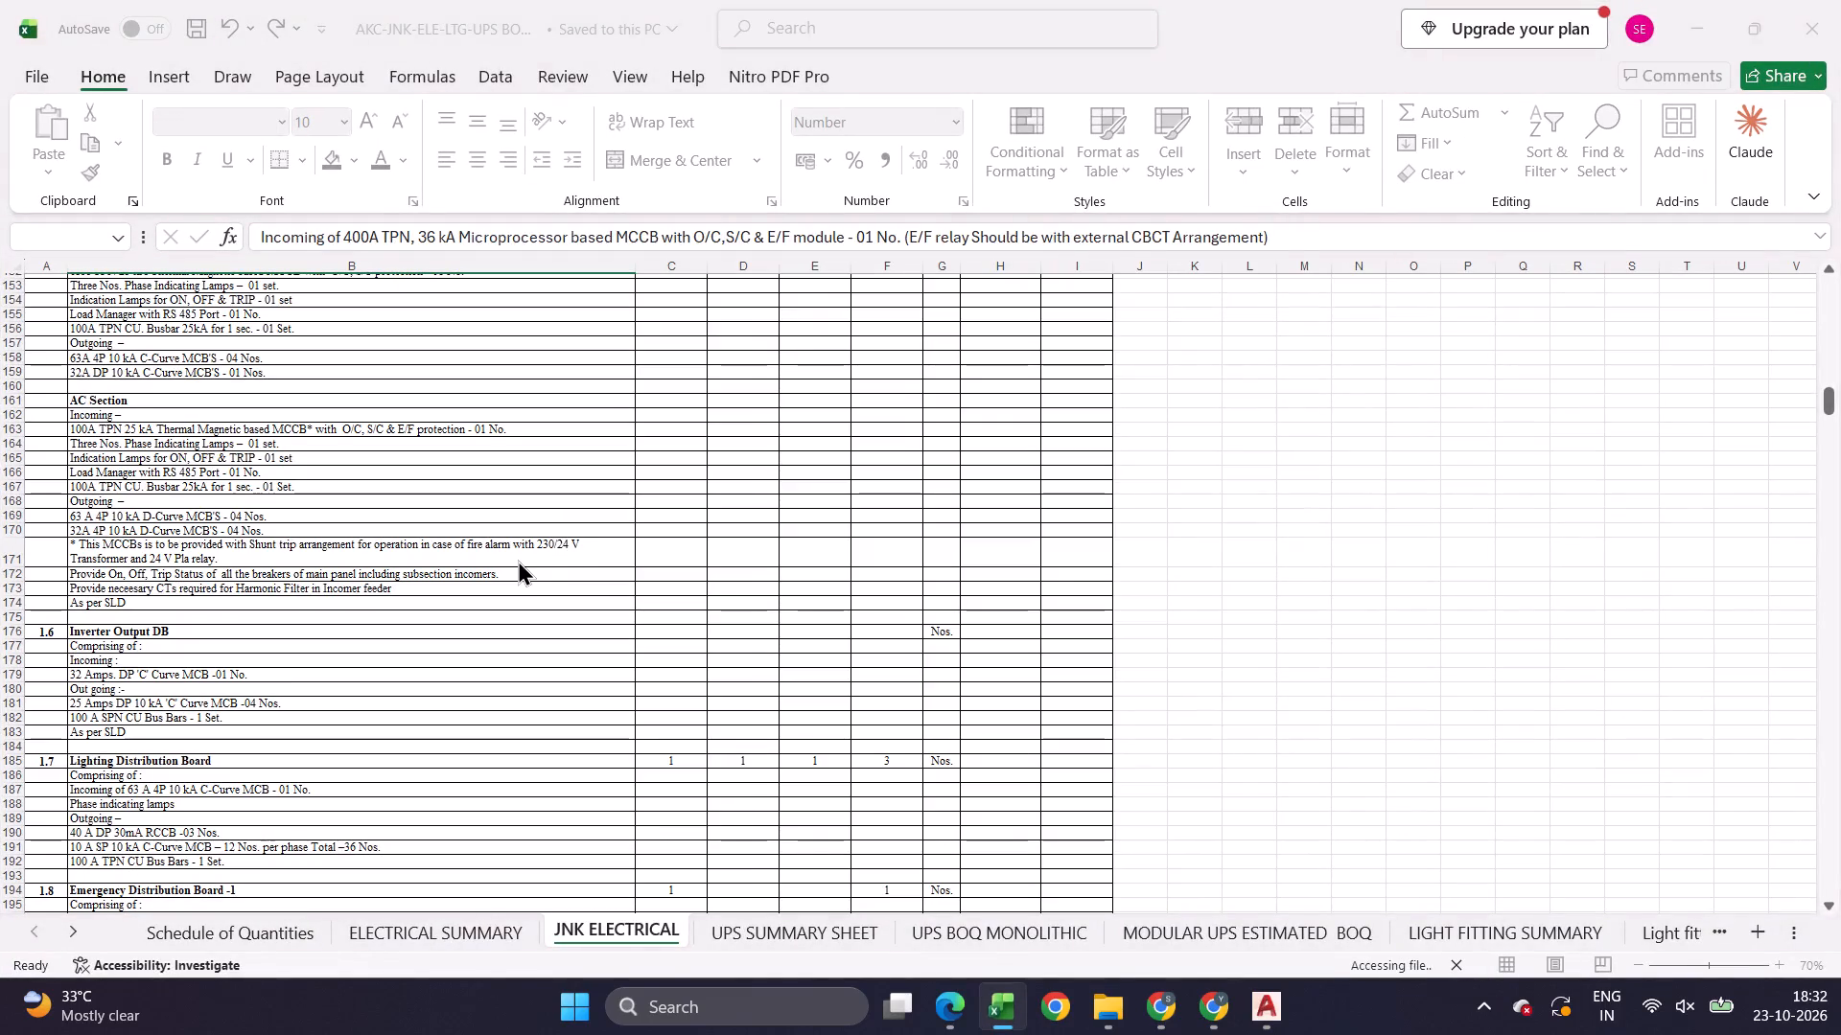
pyautogui.click(920, 116)
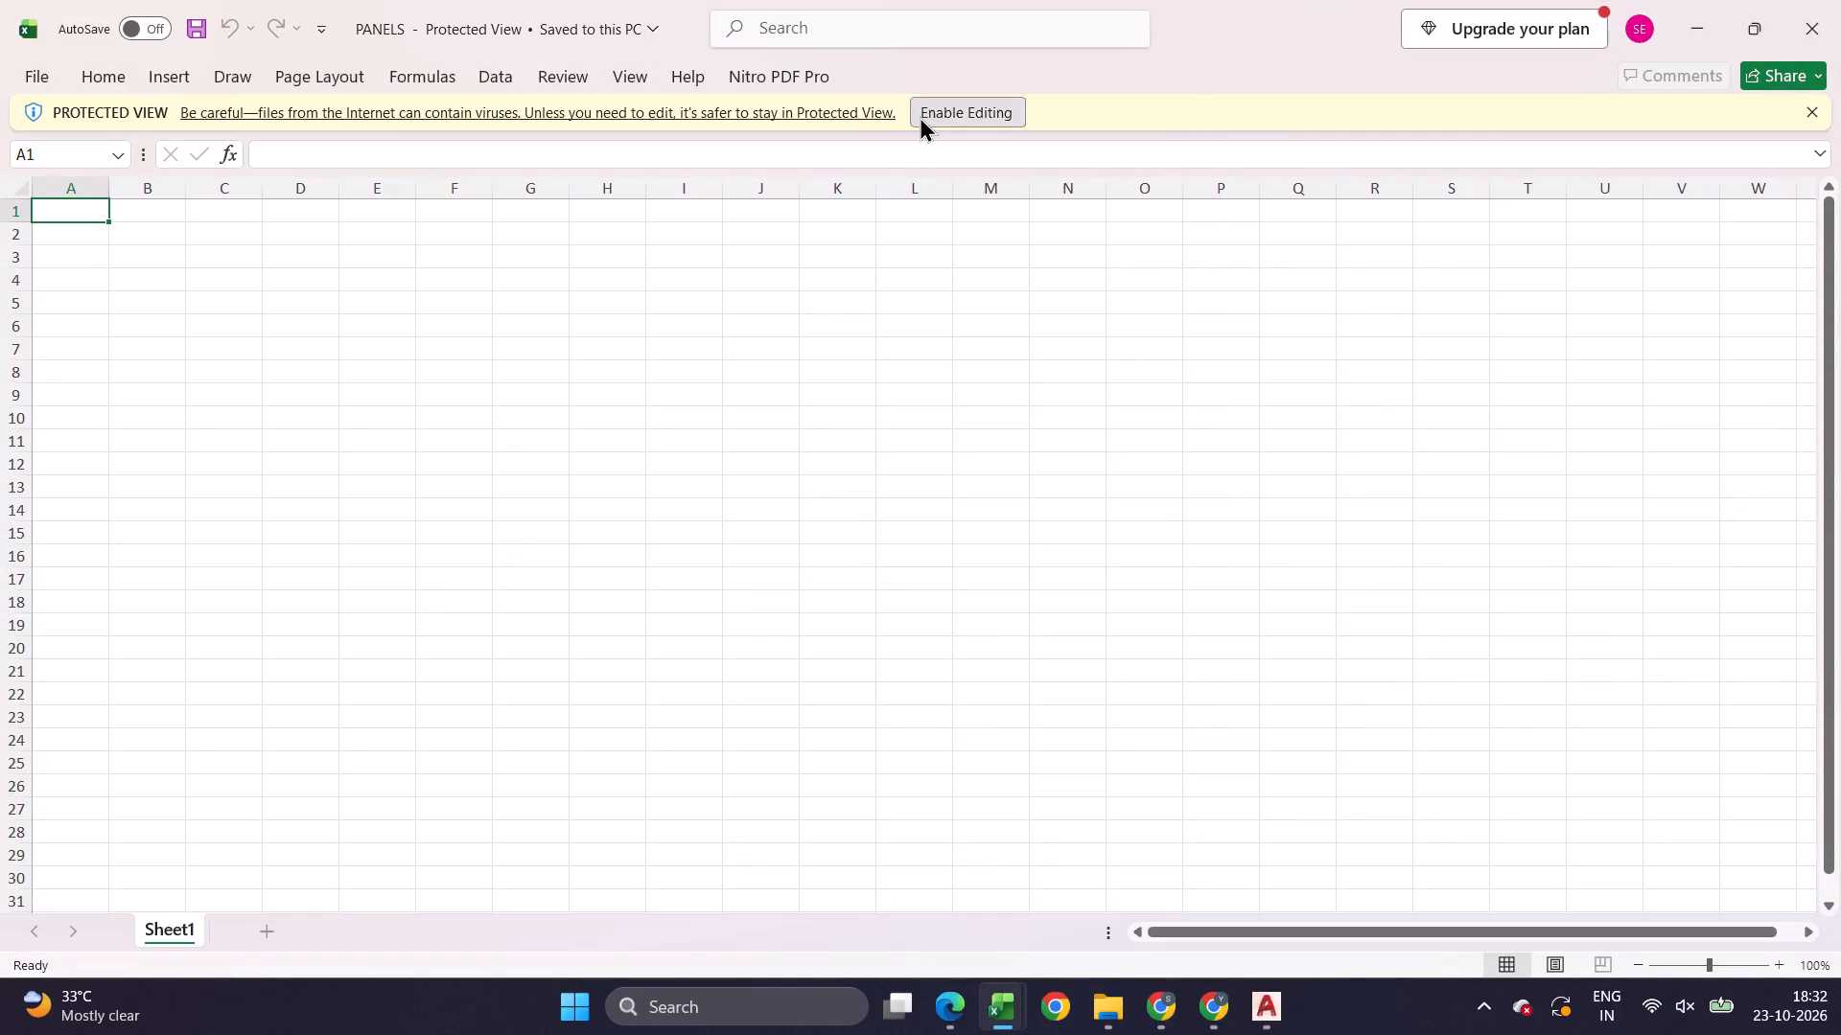
# Copy rows 1 to 174 of the JNK ELECTRICAL sheet and paste them at cell A1 of the PANELS workbook.
pyautogui.hotkey('alt', 'Tab')
pyautogui.moveTo(397, 708); pyautogui.dragTo(427, 551, button='middle')
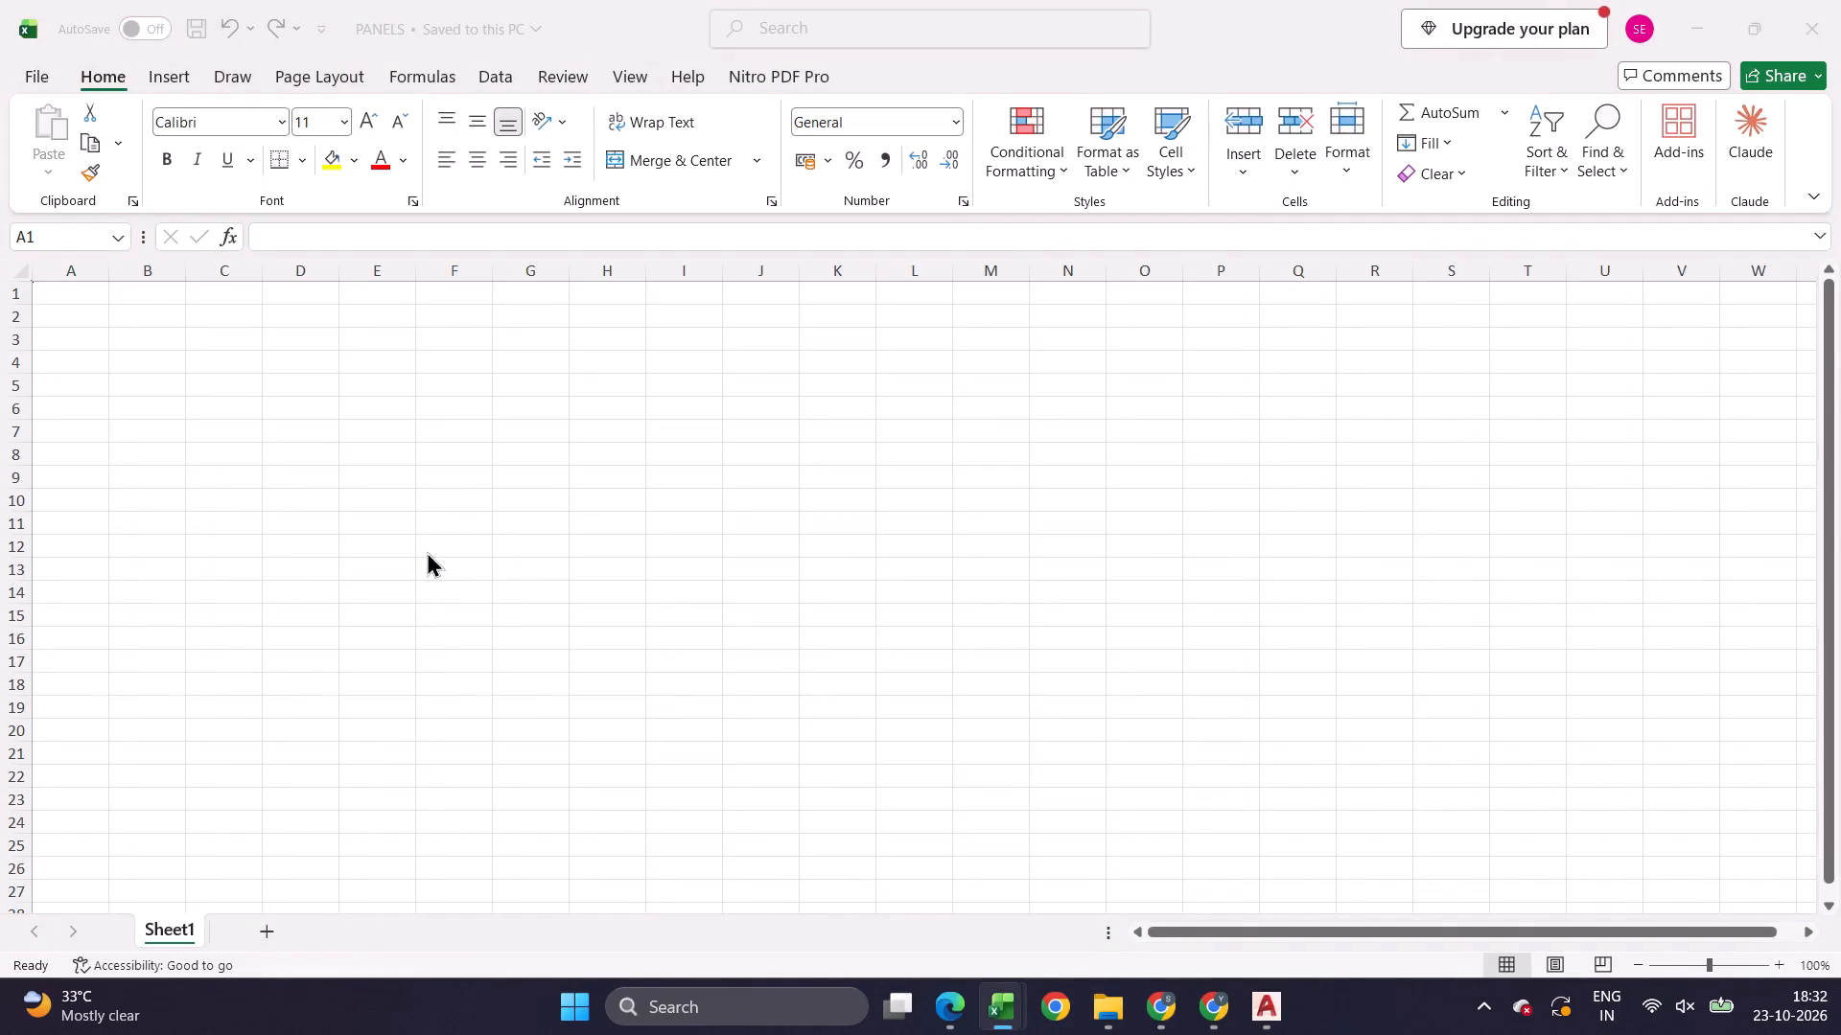
pyautogui.moveTo(427, 551); pyautogui.dragTo(434, 512, button='middle')
pyautogui.hotkey('alt', 'Tab')
pyautogui.scroll(2, 380, 531)
pyautogui.moveTo(380, 531); pyautogui.dragTo(361, 161, button='middle')
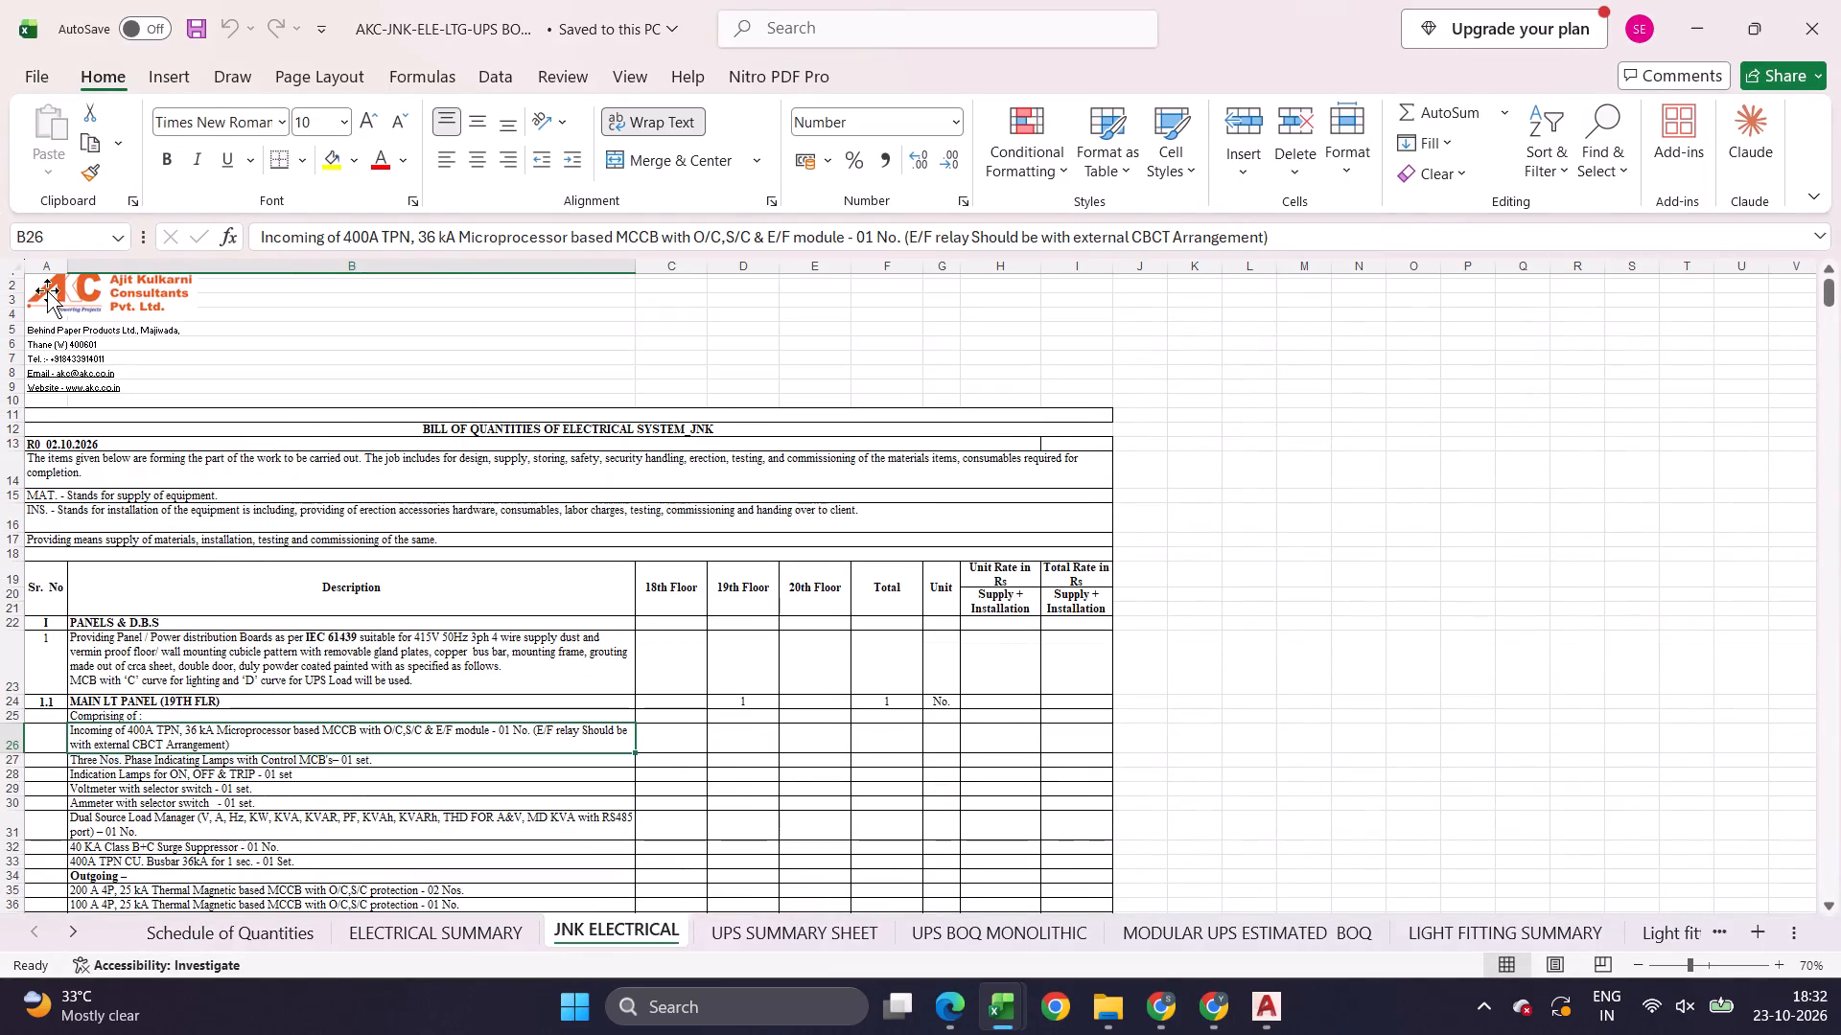
pyautogui.moveTo(14, 282); pyautogui.dragTo(44, 409)
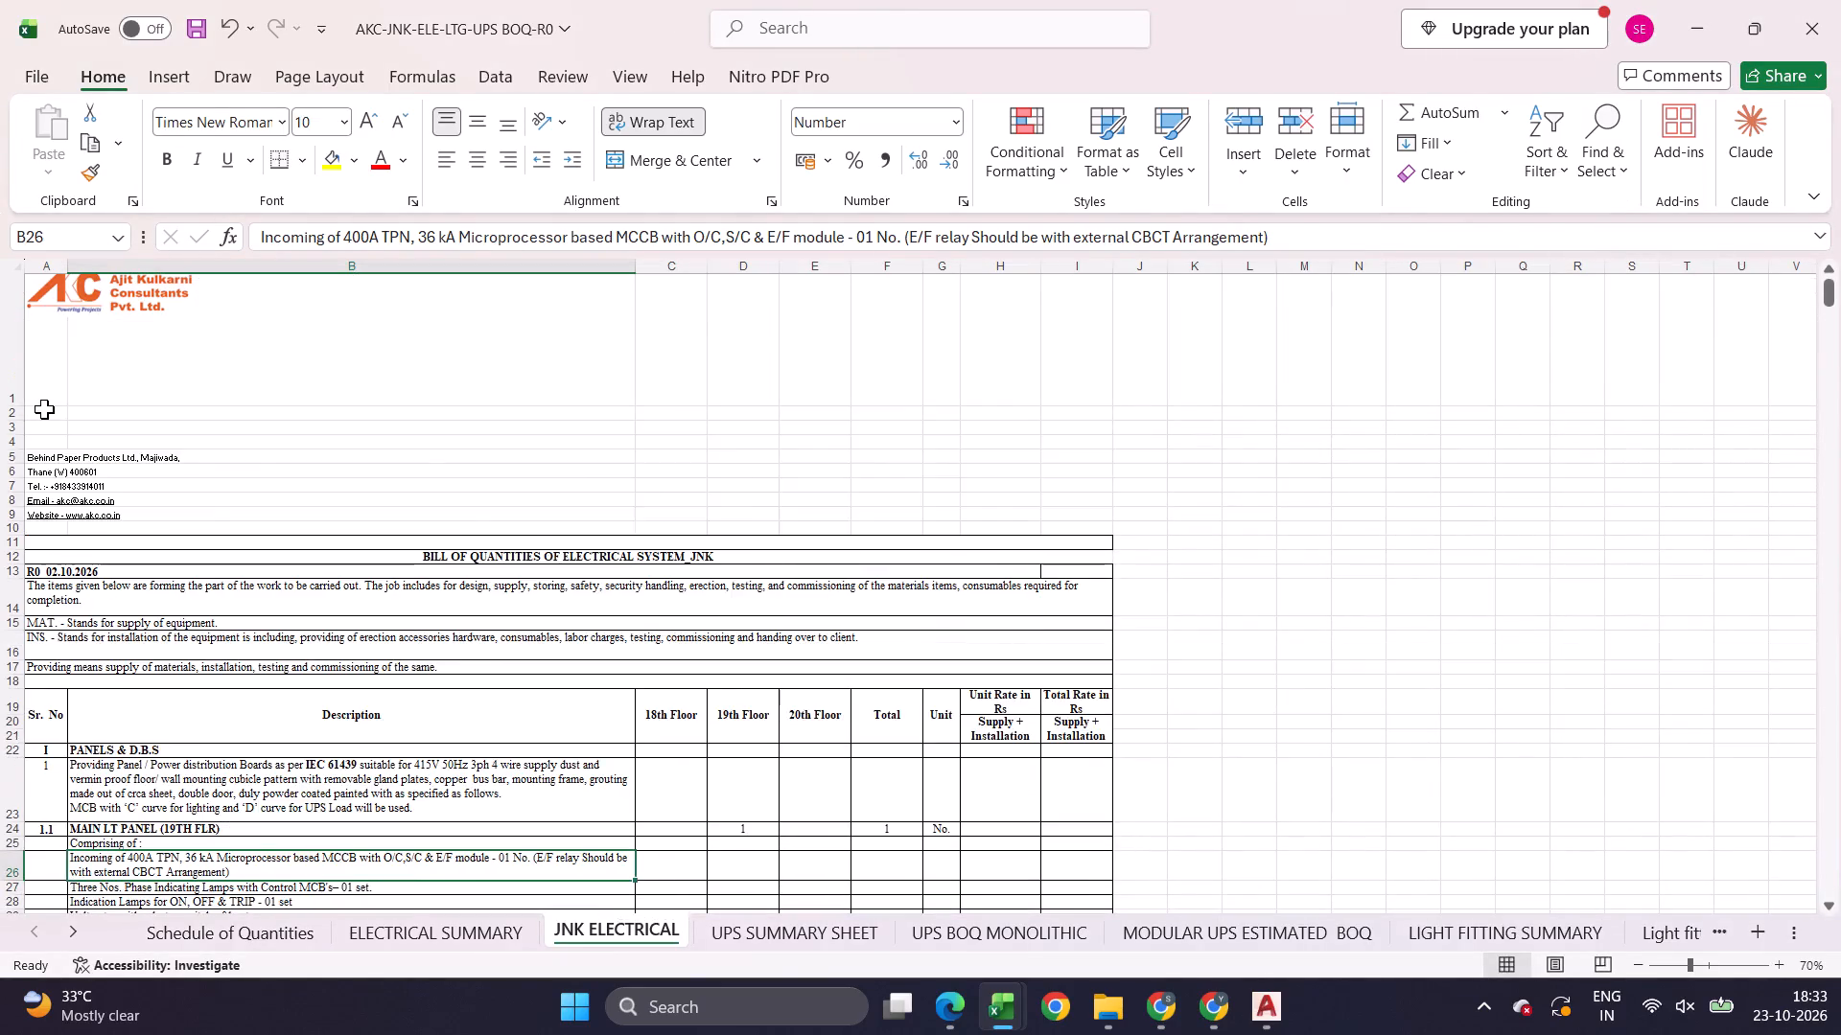
pyautogui.hotkey('ctrl', 'z')
pyautogui.scroll(5, 18, 294)
pyautogui.click(15, 272)
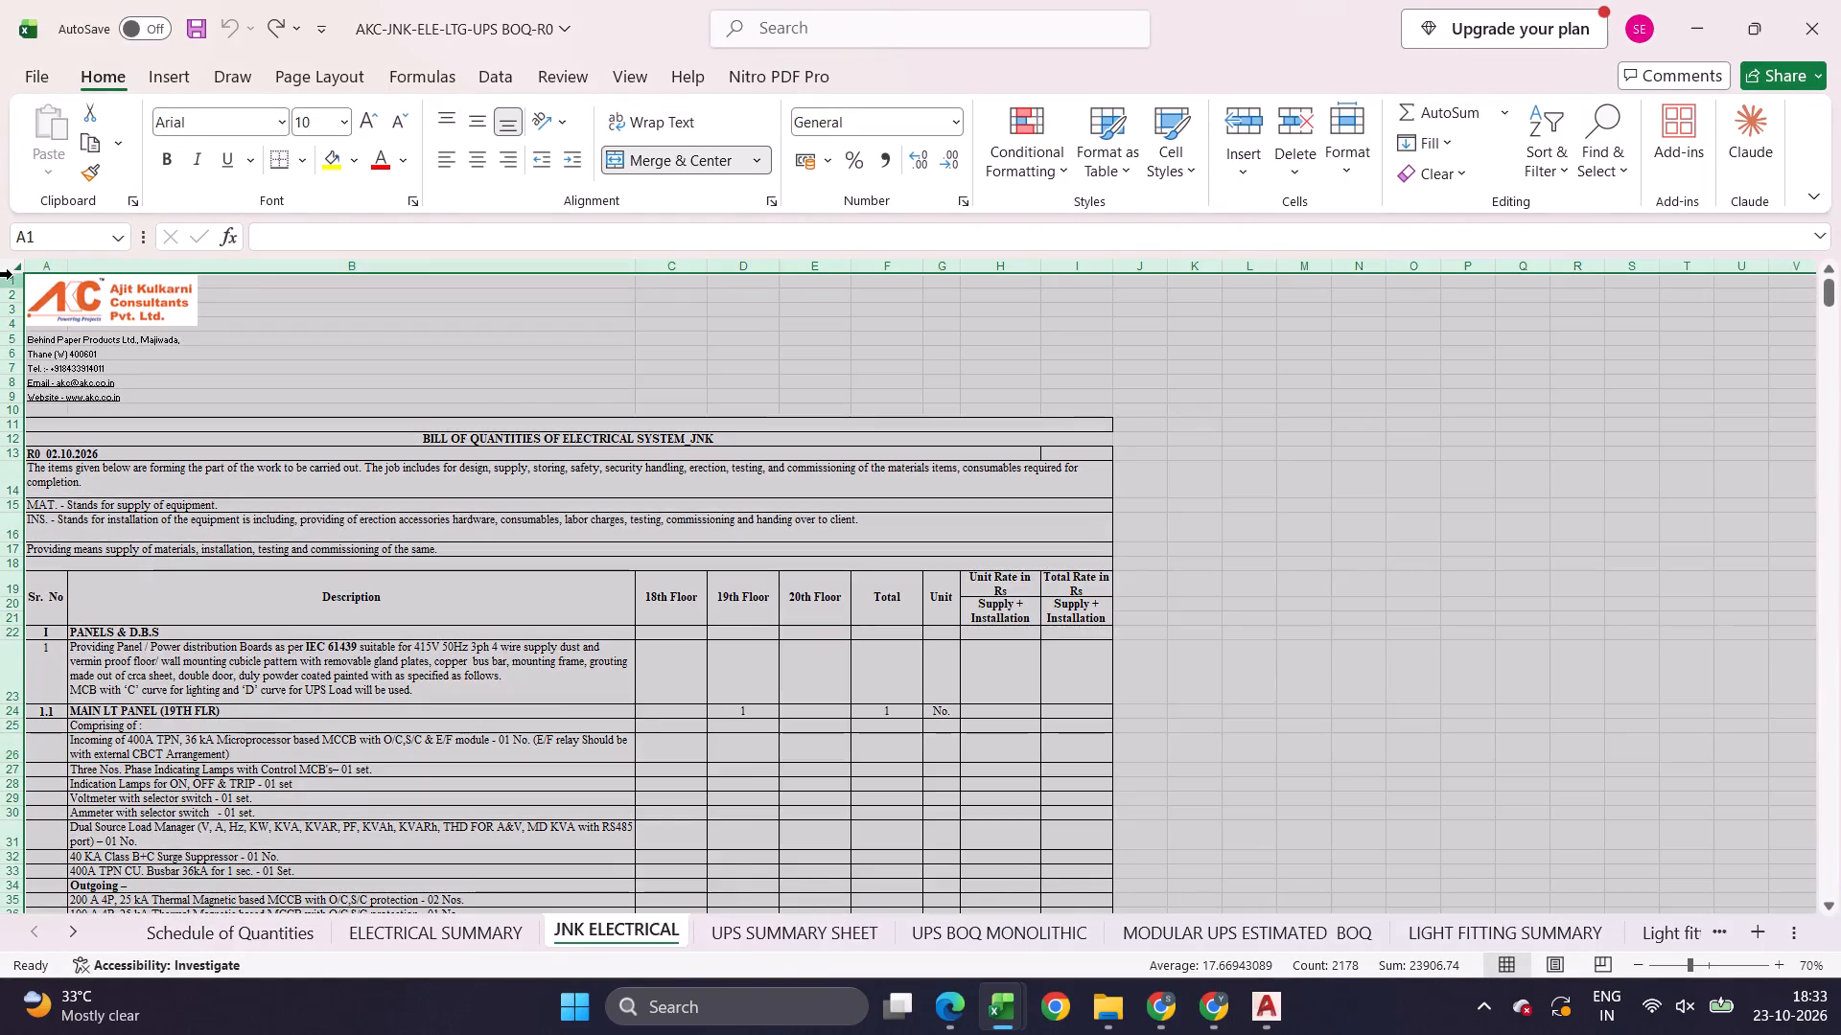
pyautogui.moveTo(12, 280); pyautogui.dragTo(13, 1019)
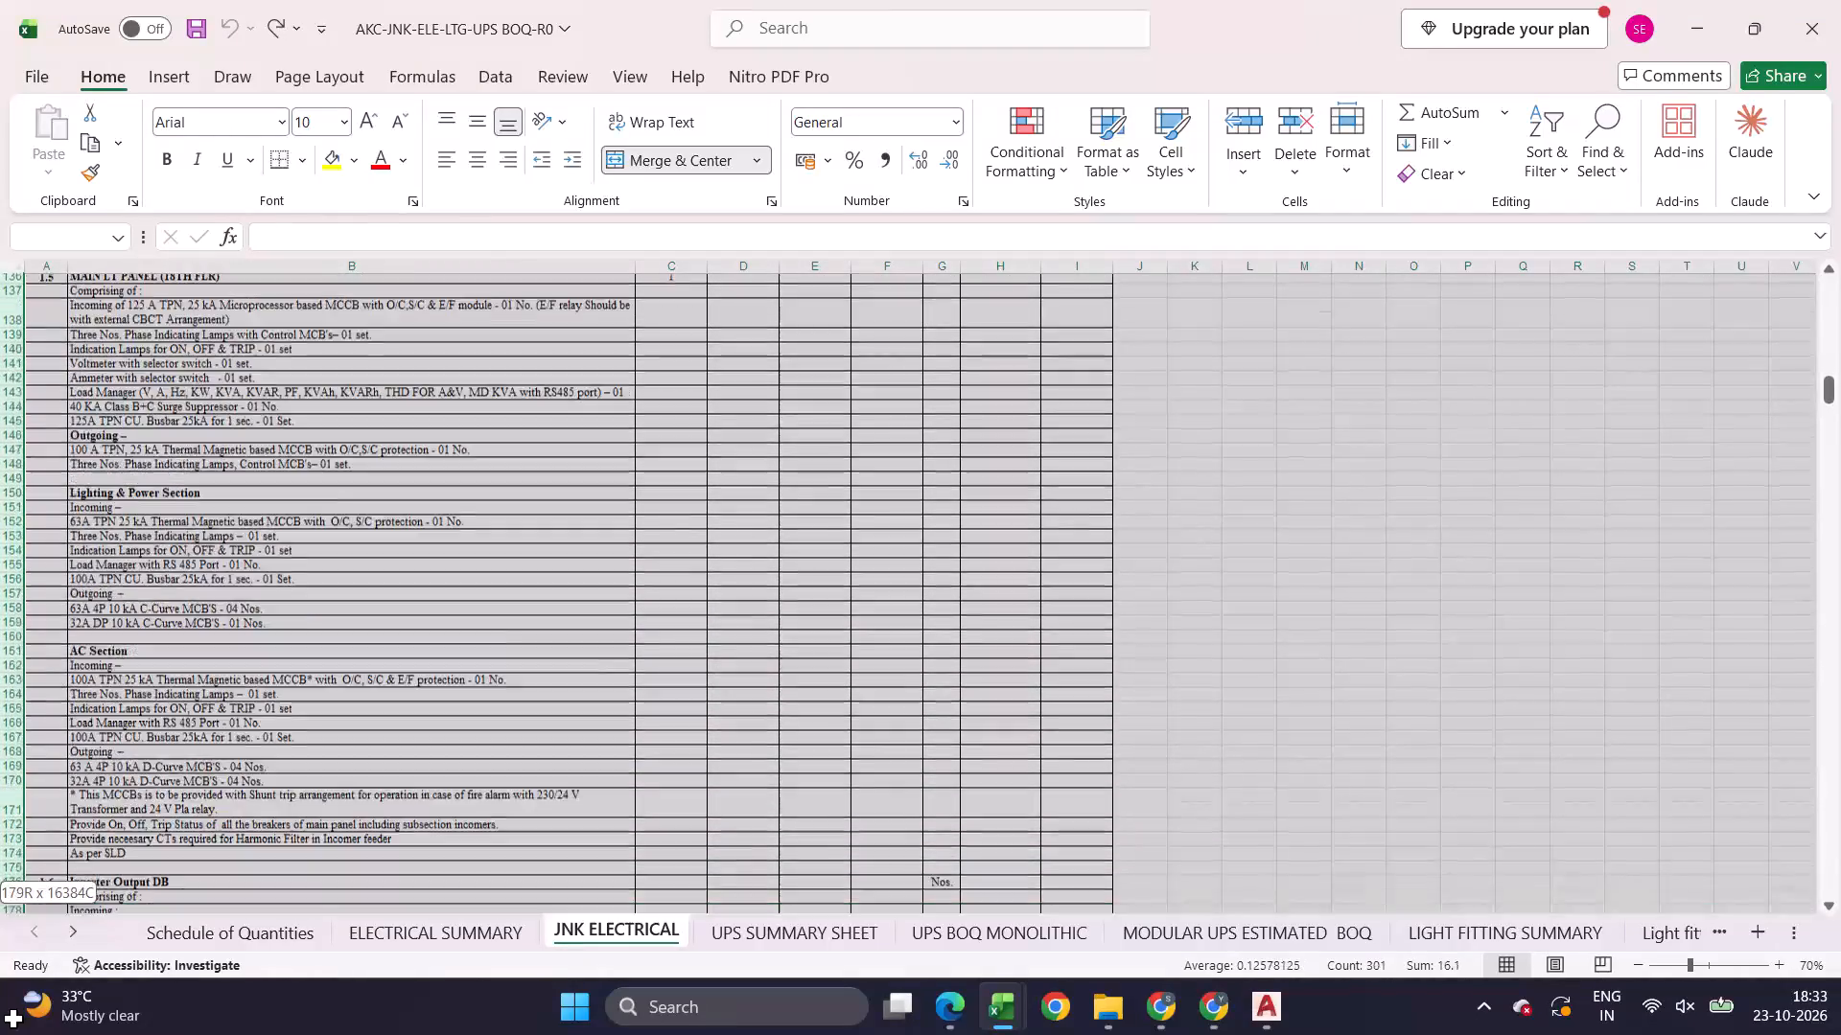
pyautogui.moveTo(13, 1019); pyautogui.dragTo(89, 332)
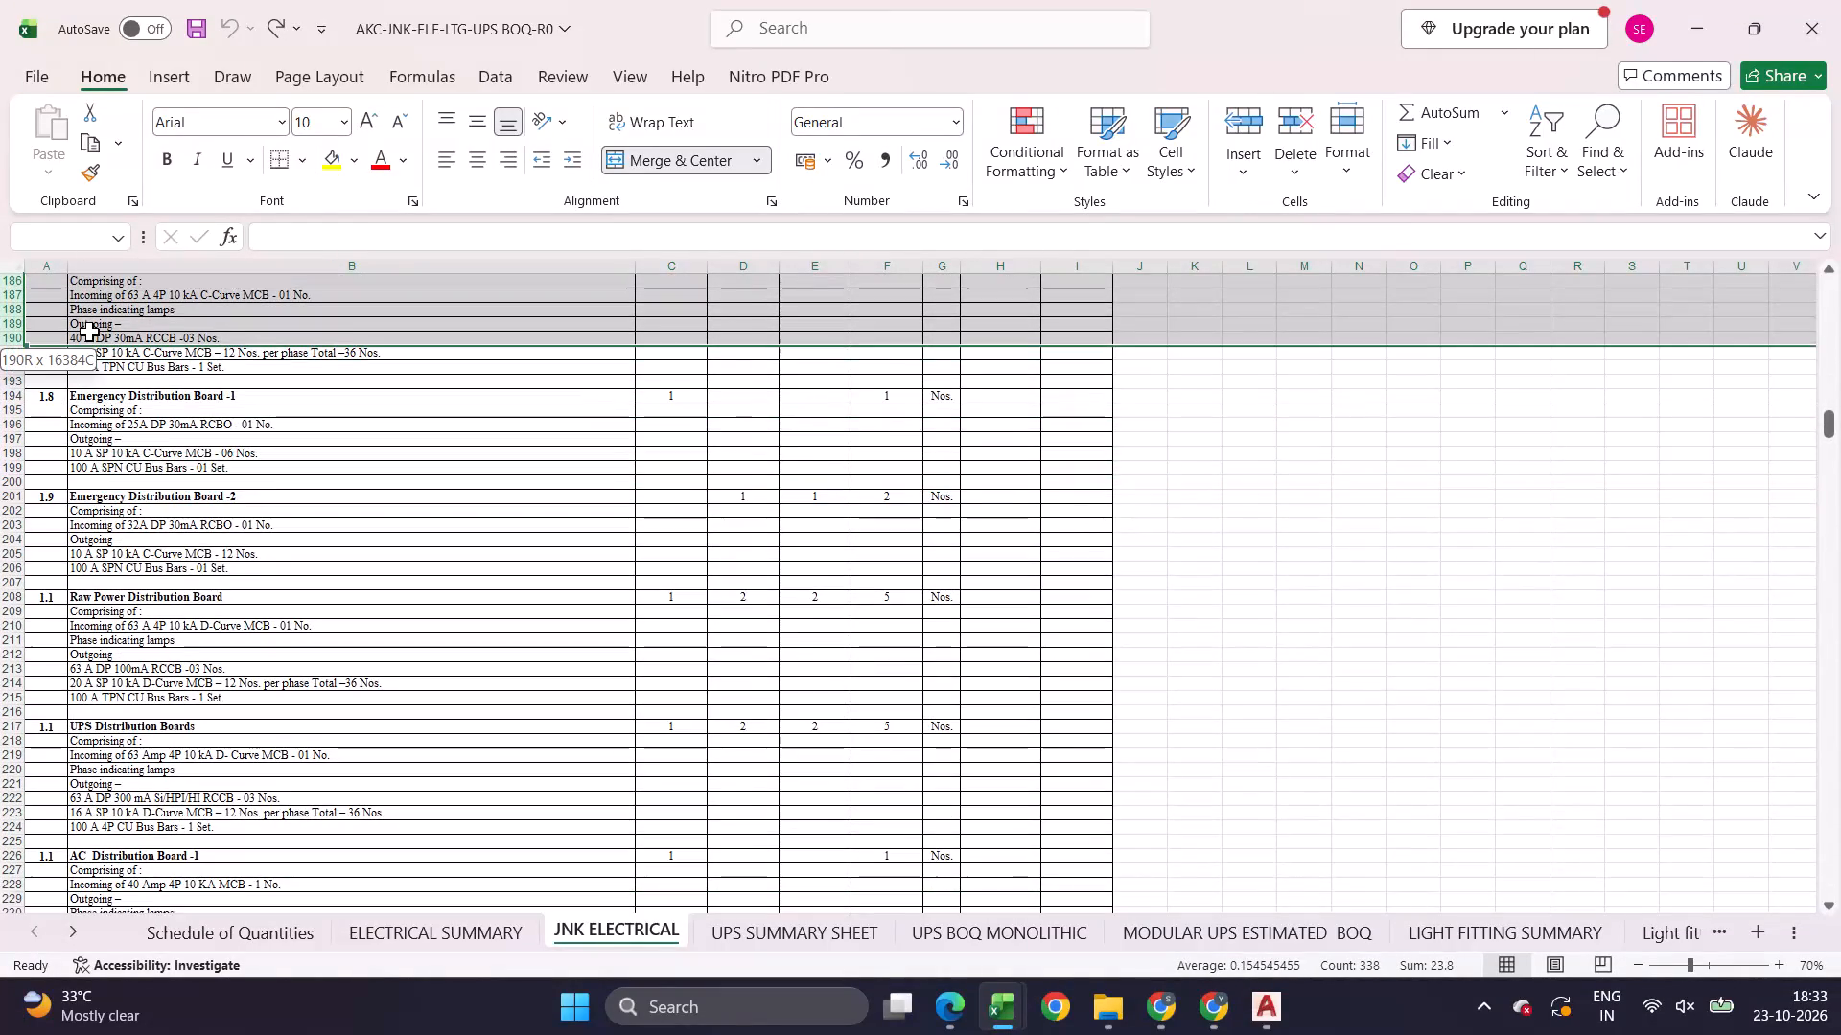
pyautogui.moveTo(89, 332); pyautogui.dragTo(41, 362)
pyautogui.scroll(8, 356, 644)
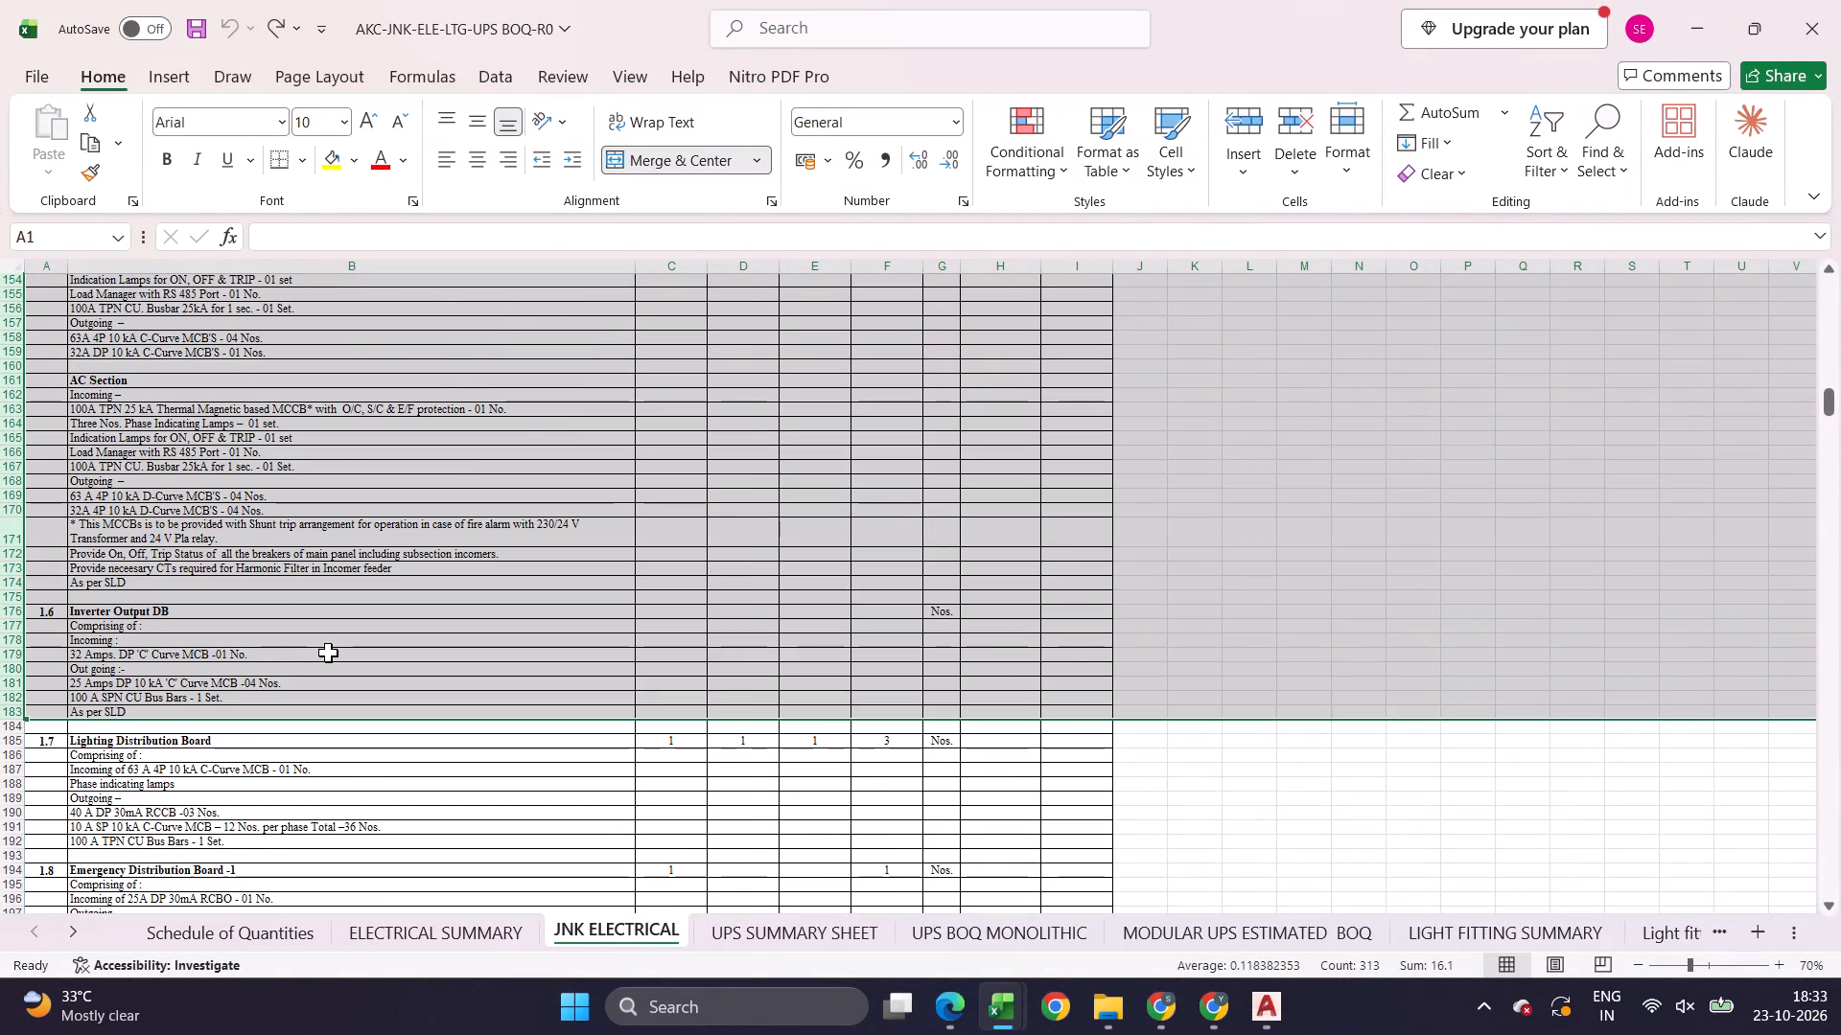
pyautogui.hotkey('shift', 'Up')
pyautogui.hotkey('shift', 'Up')
pyautogui.hotkey('shift', 'Up')
pyautogui.hotkey('shift', 'Up')
pyautogui.hotkey('shift', 'Up')
pyautogui.hotkey('shift', 'Up')
pyautogui.hotkey('shift', 'Up')
pyautogui.hotkey('shift', 'Up')
pyautogui.hotkey('shift', 'Up')
pyautogui.hotkey('shift', 'Up')
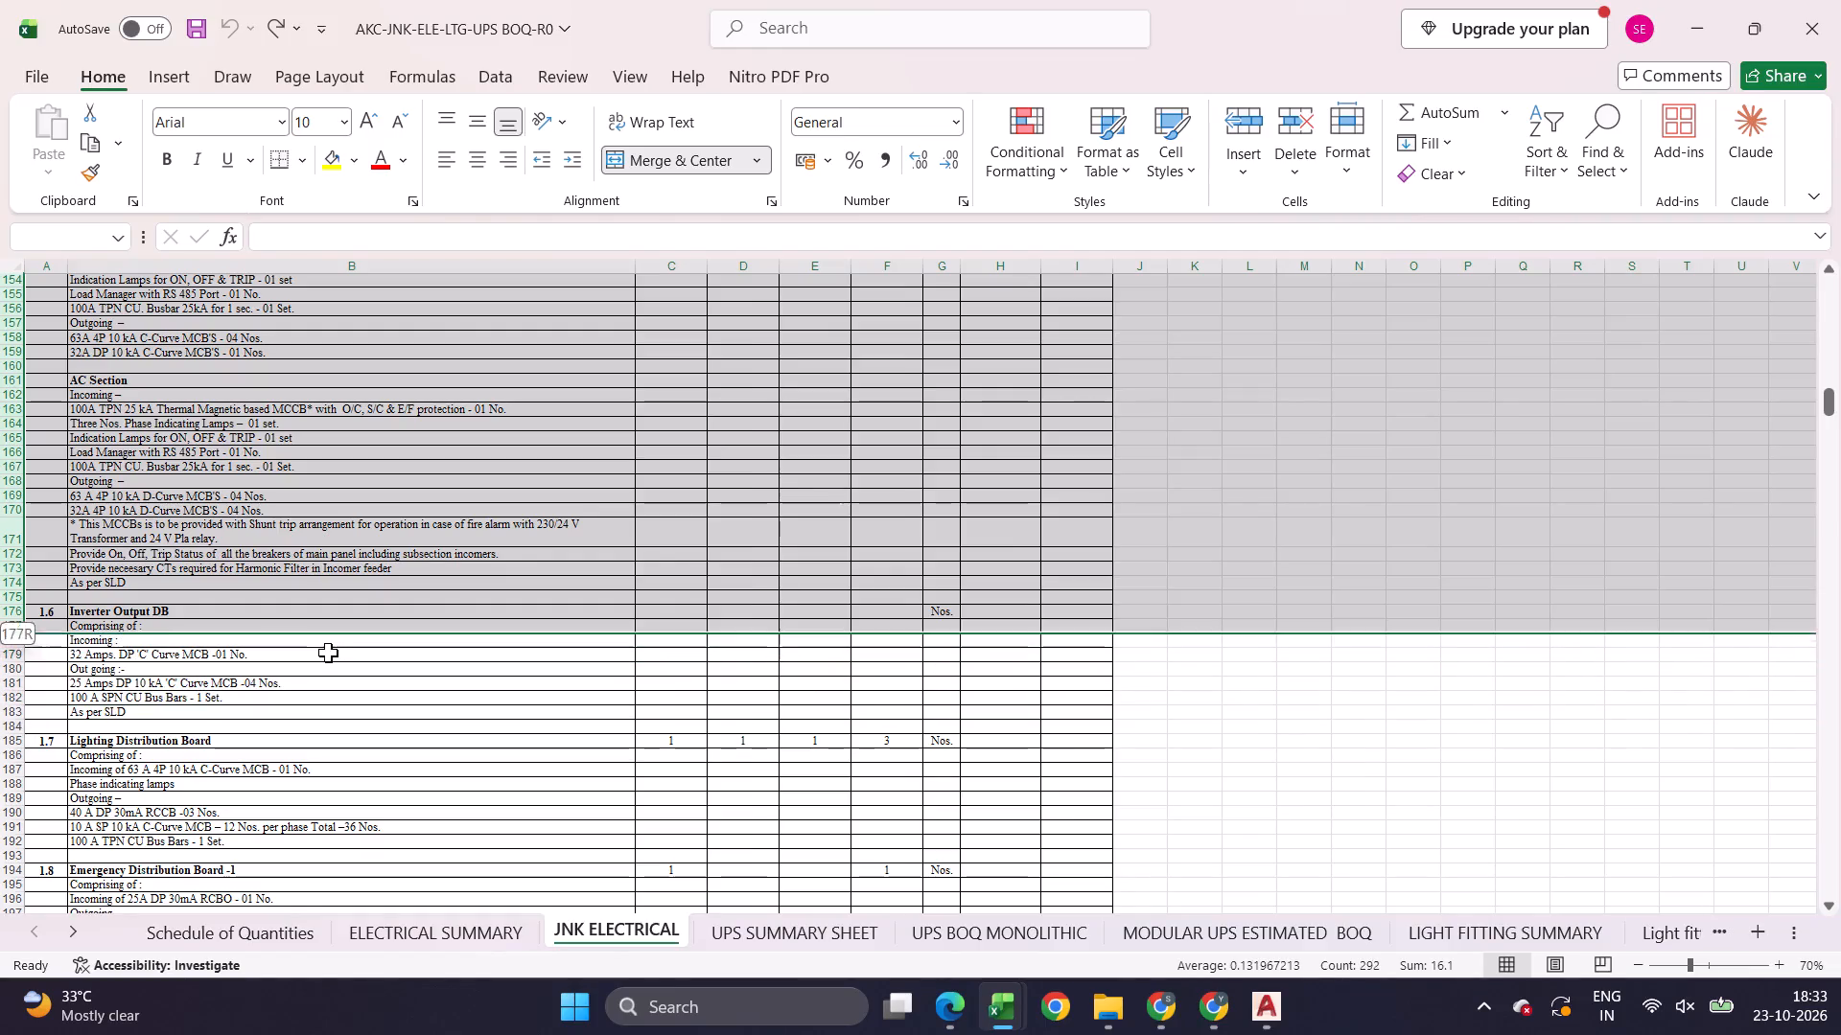
pyautogui.hotkey('shift', 'Down')
pyautogui.hotkey('ctrl', 'c')
pyautogui.hotkey('alt', 'Tab')
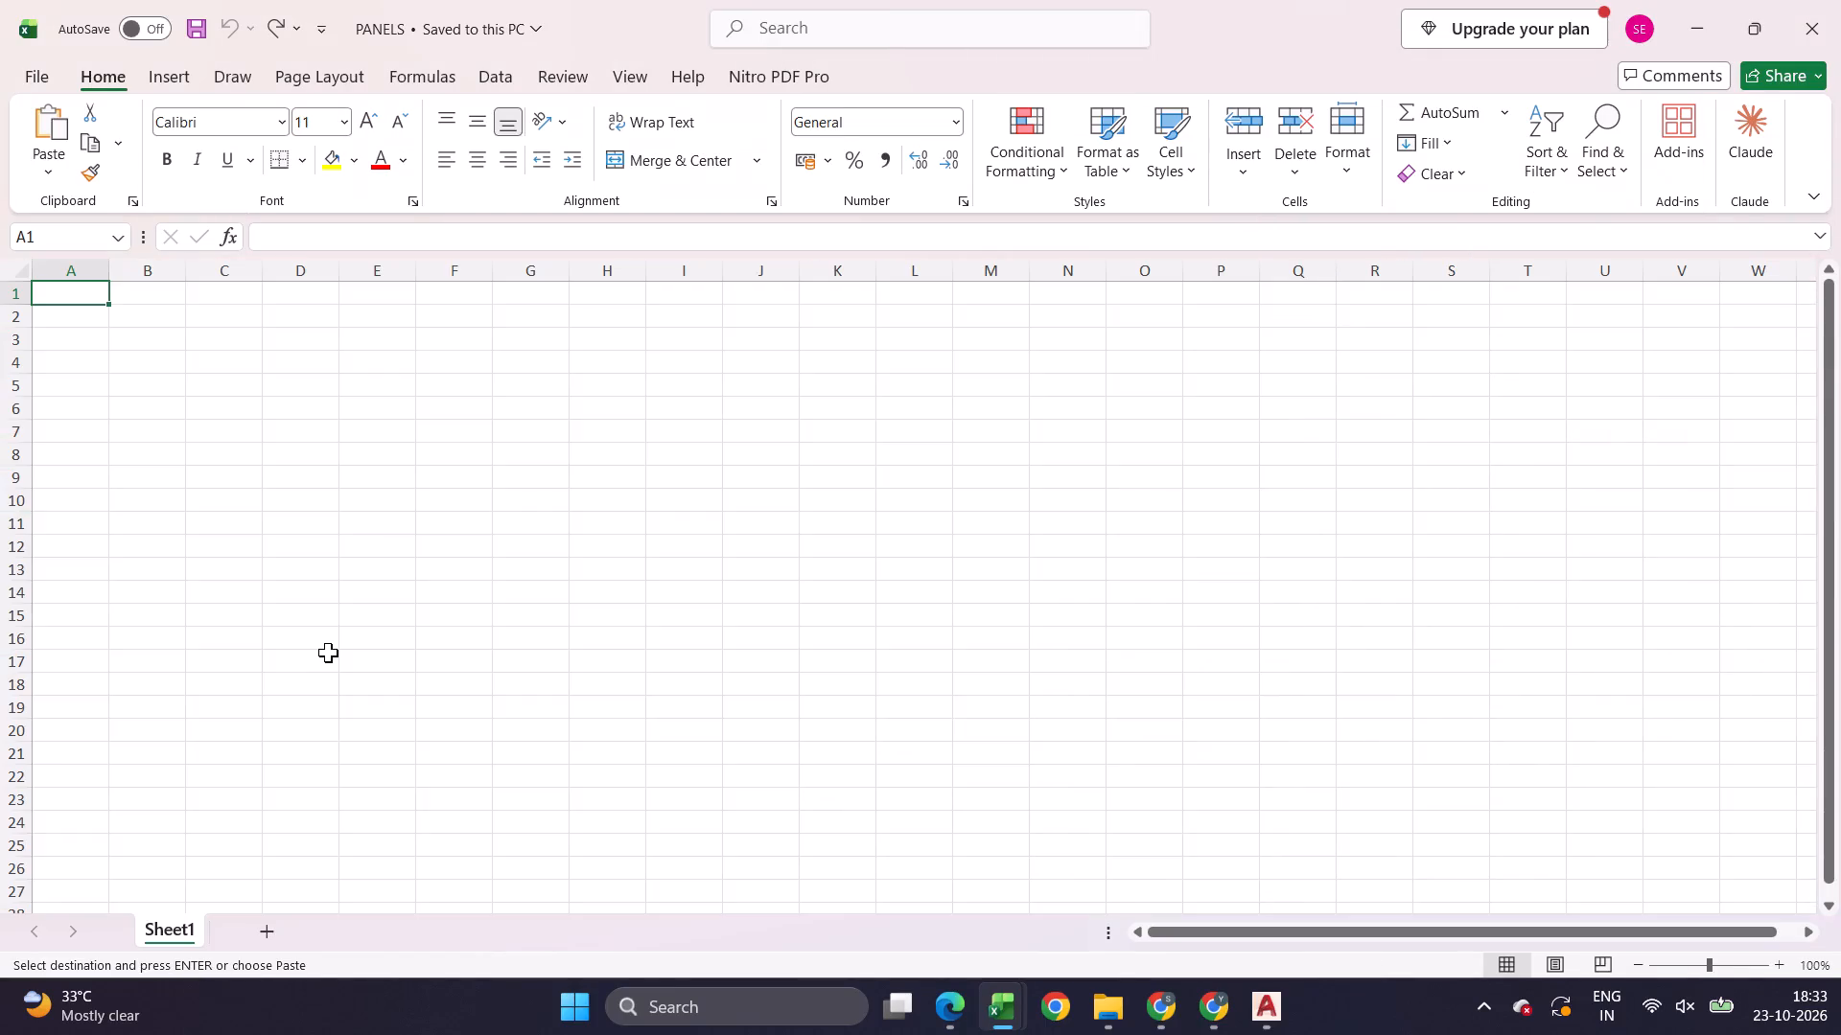
pyautogui.hotkey('ctrl', 'v')
pyautogui.click(301, 499)
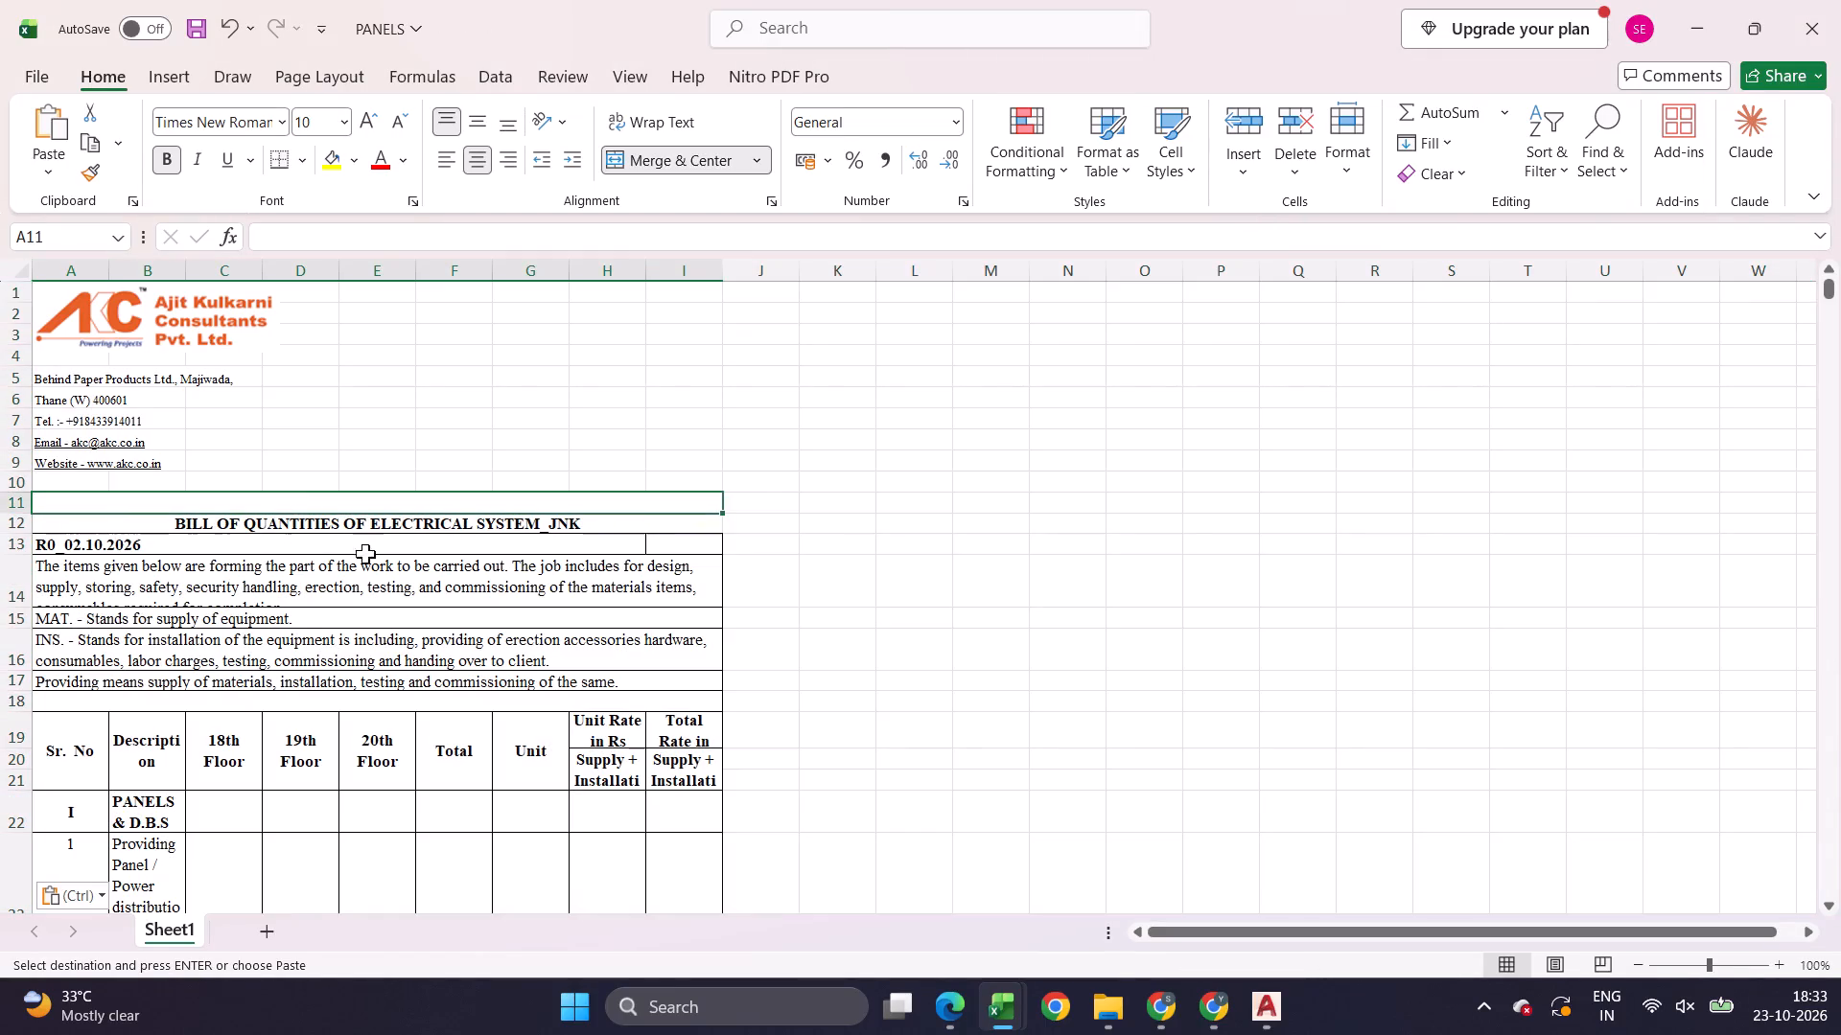
# AutoFit all column widths and row heights of the pasted BOQ in the PANELS workbook.
pyautogui.click(9, 261)
pyautogui.doubleClick(106, 265)
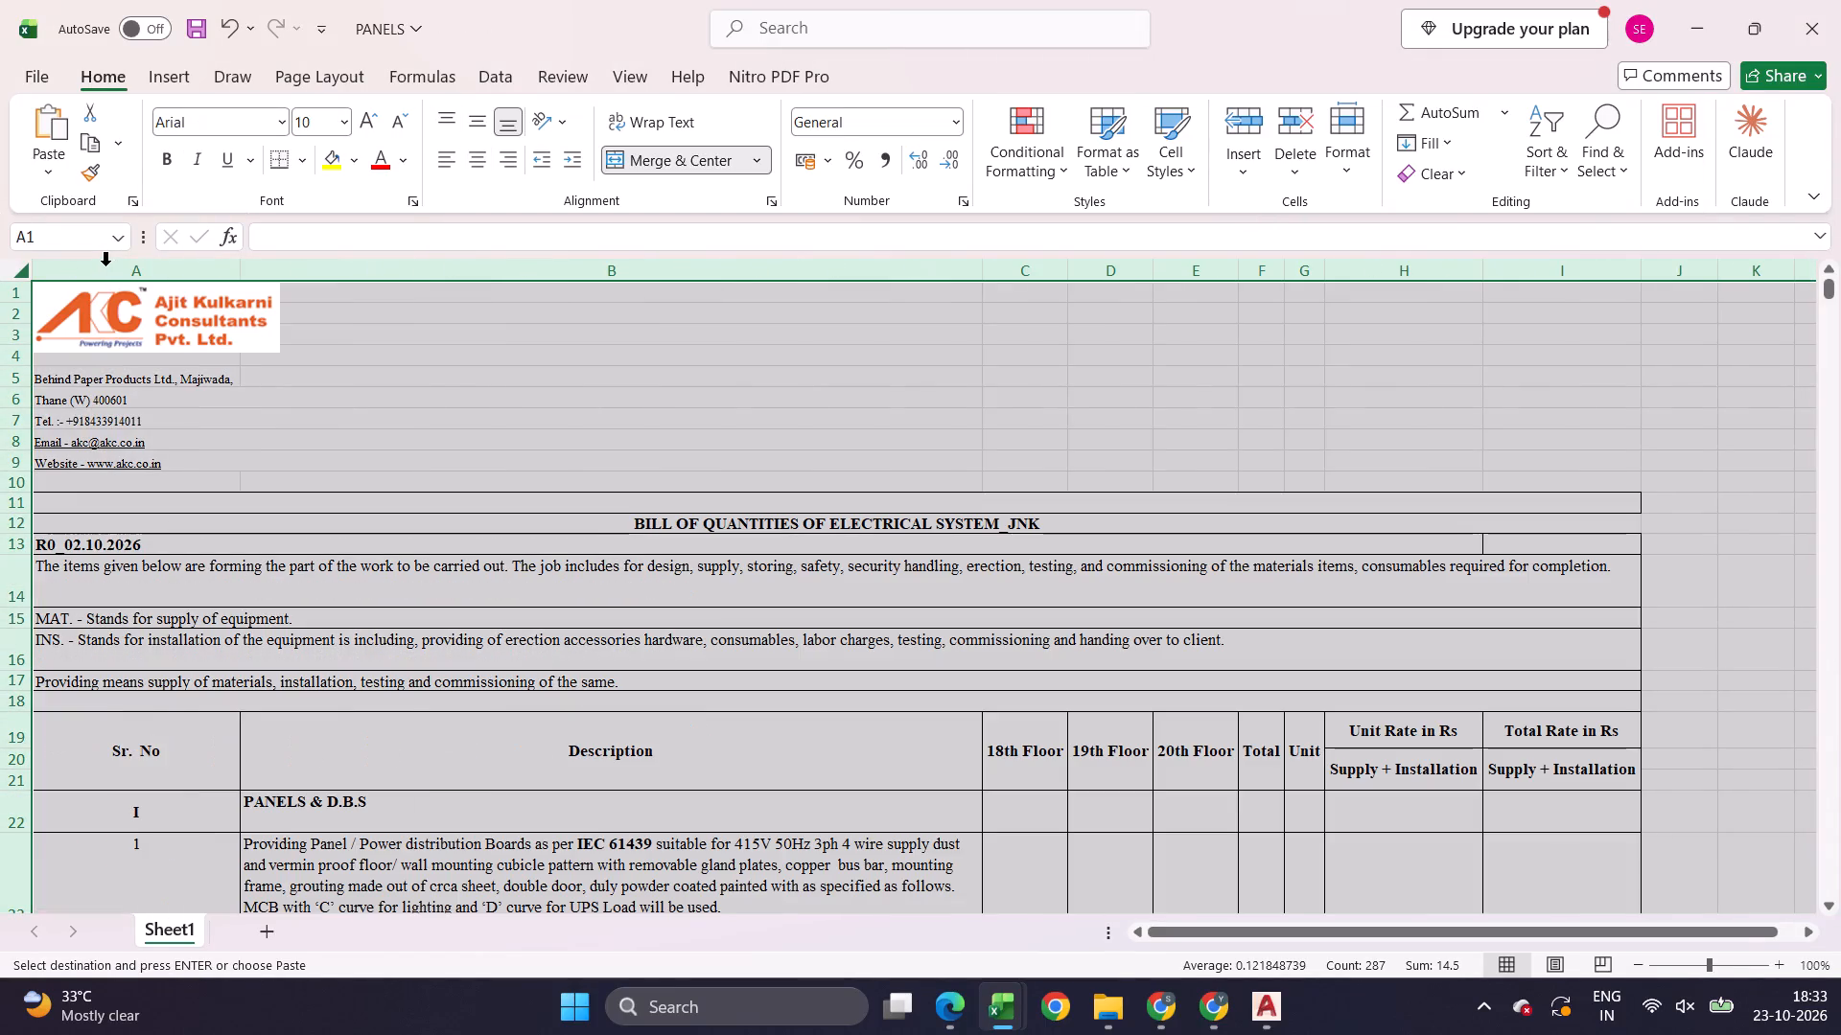
pyautogui.doubleClick(25, 304)
pyautogui.click(493, 526)
# Rename Sheet1 of the PANELS workbook as "Panels".
pyautogui.keyDown('ctrl'); pyautogui.scroll(-1, 493, 526); pyautogui.keyUp('ctrl')
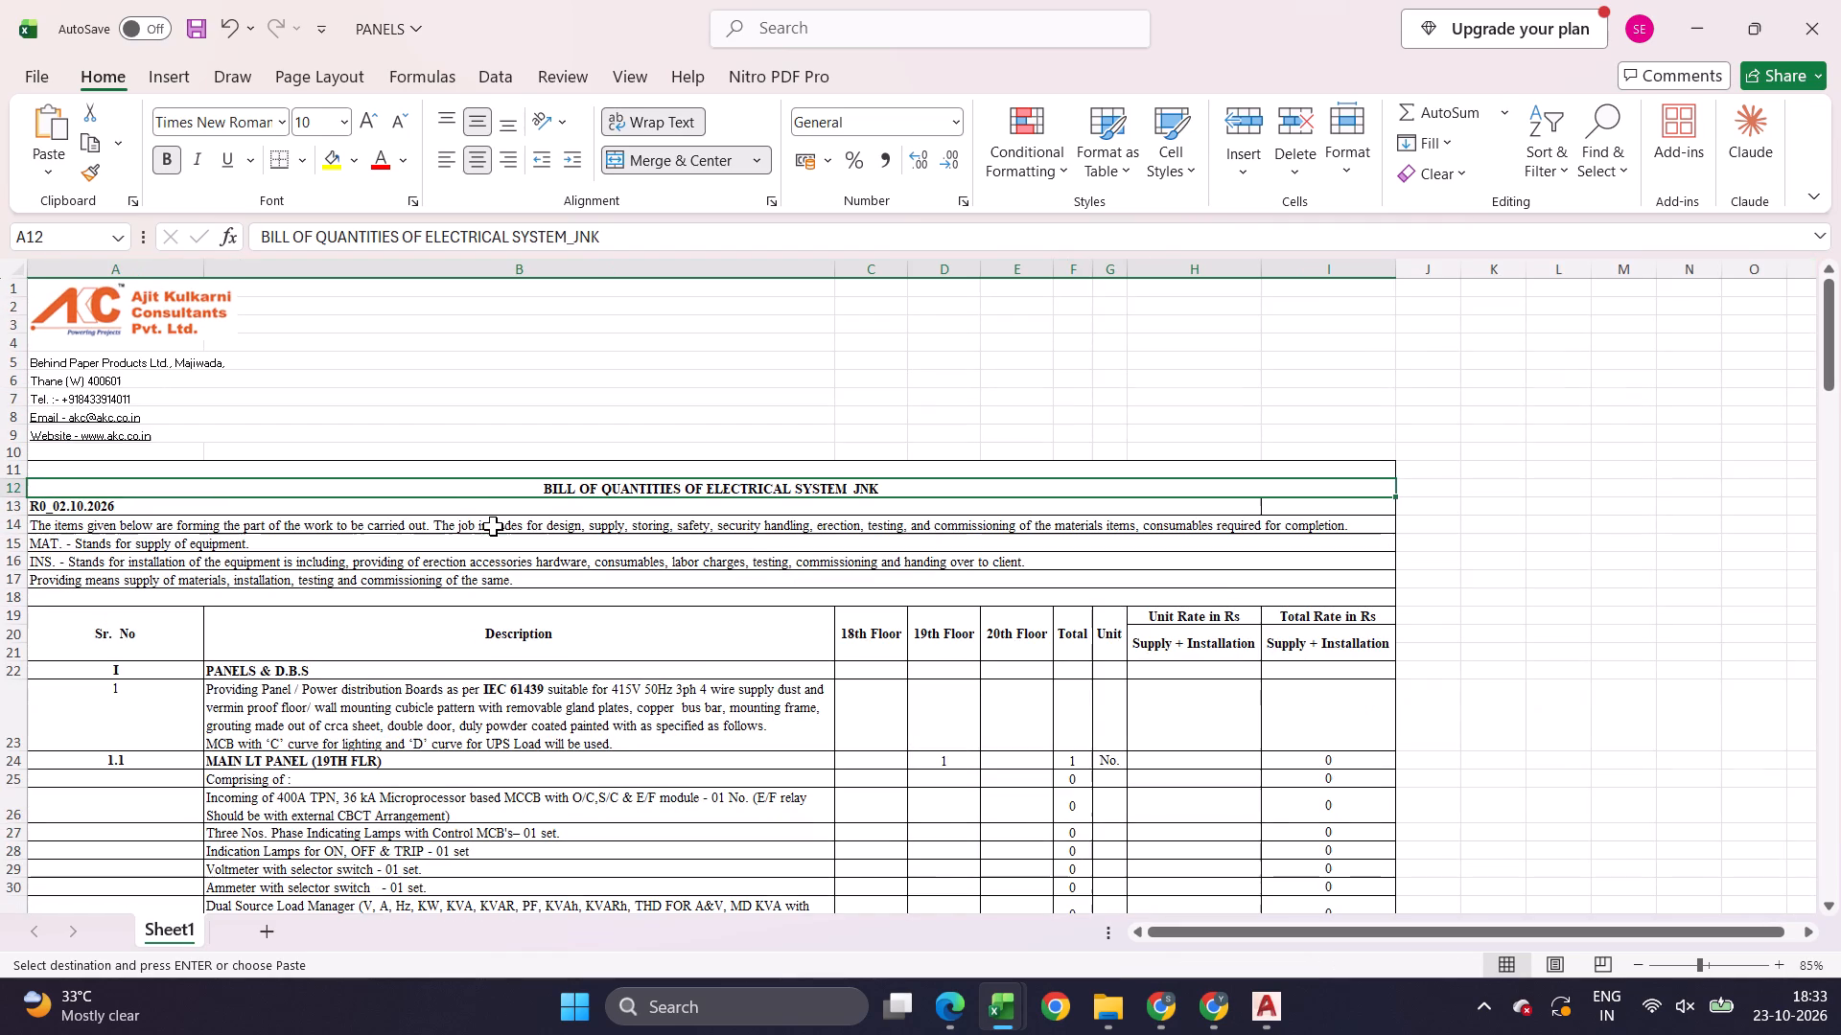
pyautogui.scroll(-20, 655, 625)
pyautogui.scroll(-2, 655, 625)
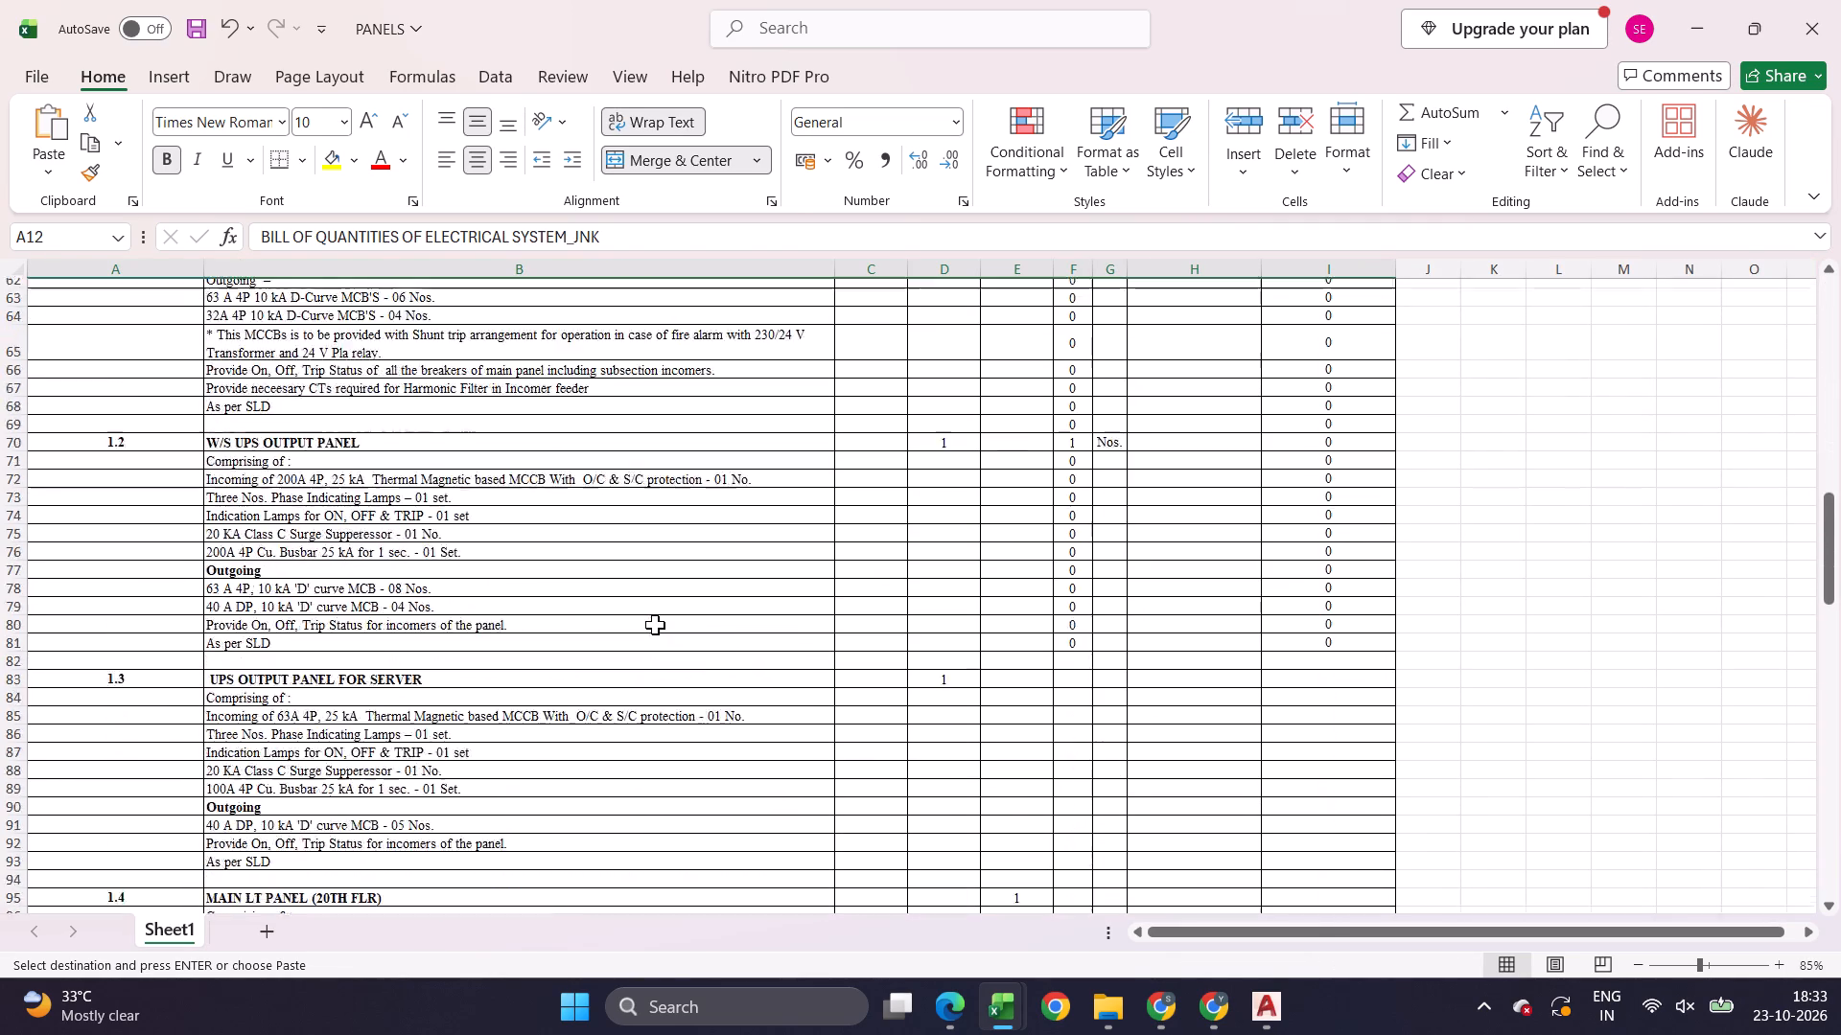
pyautogui.moveTo(662, 633); pyautogui.dragTo(652, 378, button='middle')
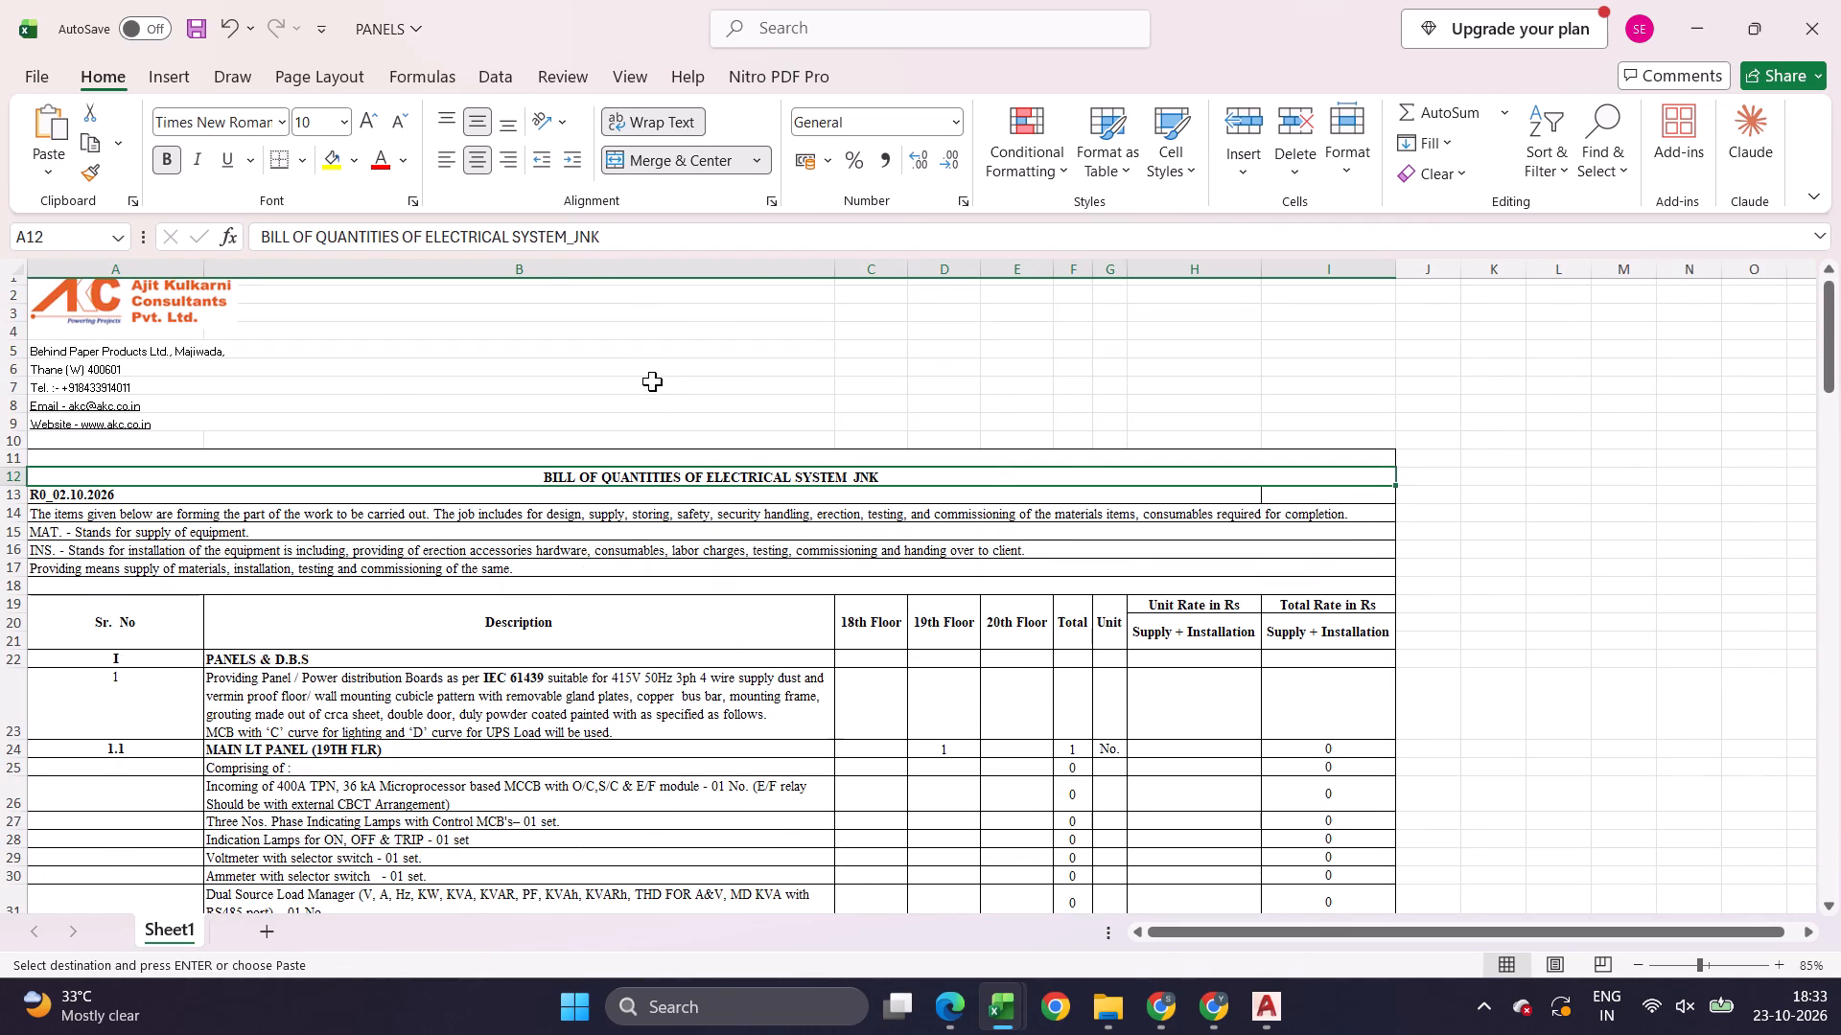
pyautogui.scroll(-12, 627, 707)
pyautogui.doubleClick(185, 919)
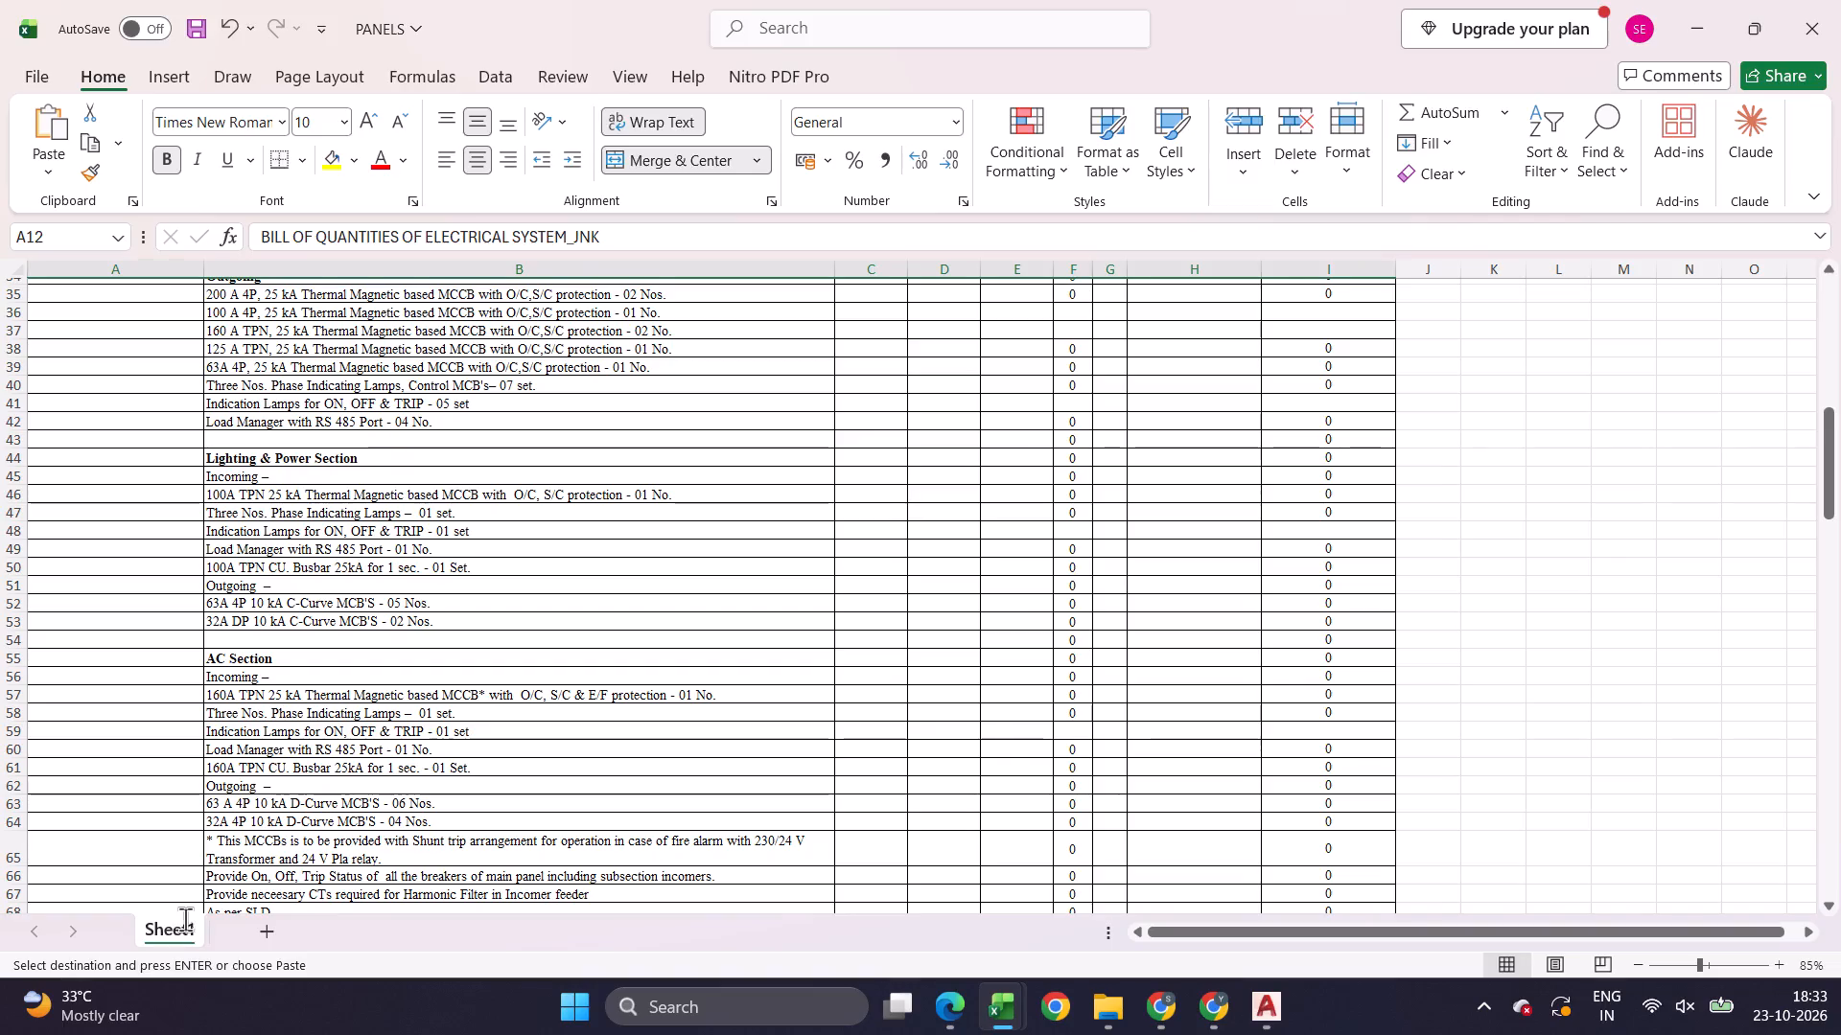
pyautogui.write('Panels')
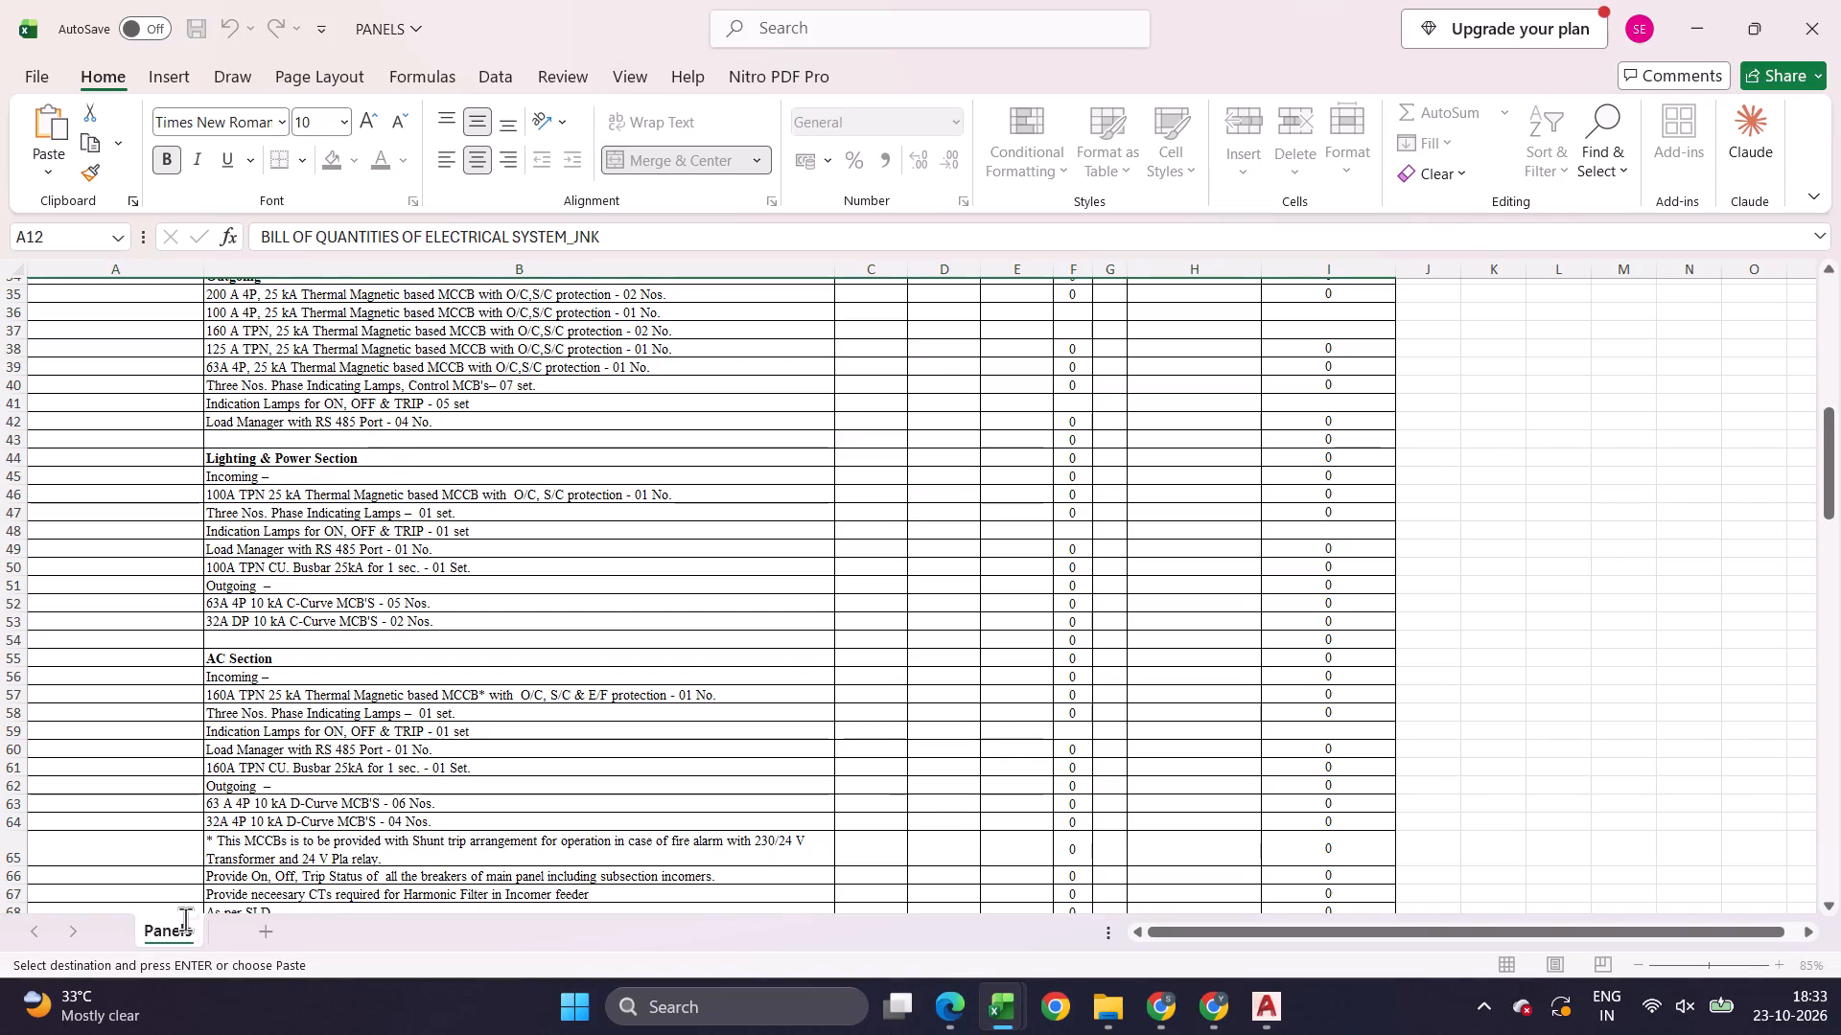
pyautogui.press('Return')
# Close the PANELS workbook with its changes saved and return to the Electrical BOQ & Spec folder in File Explorer.
pyautogui.hotkey('alt', 'Tab')
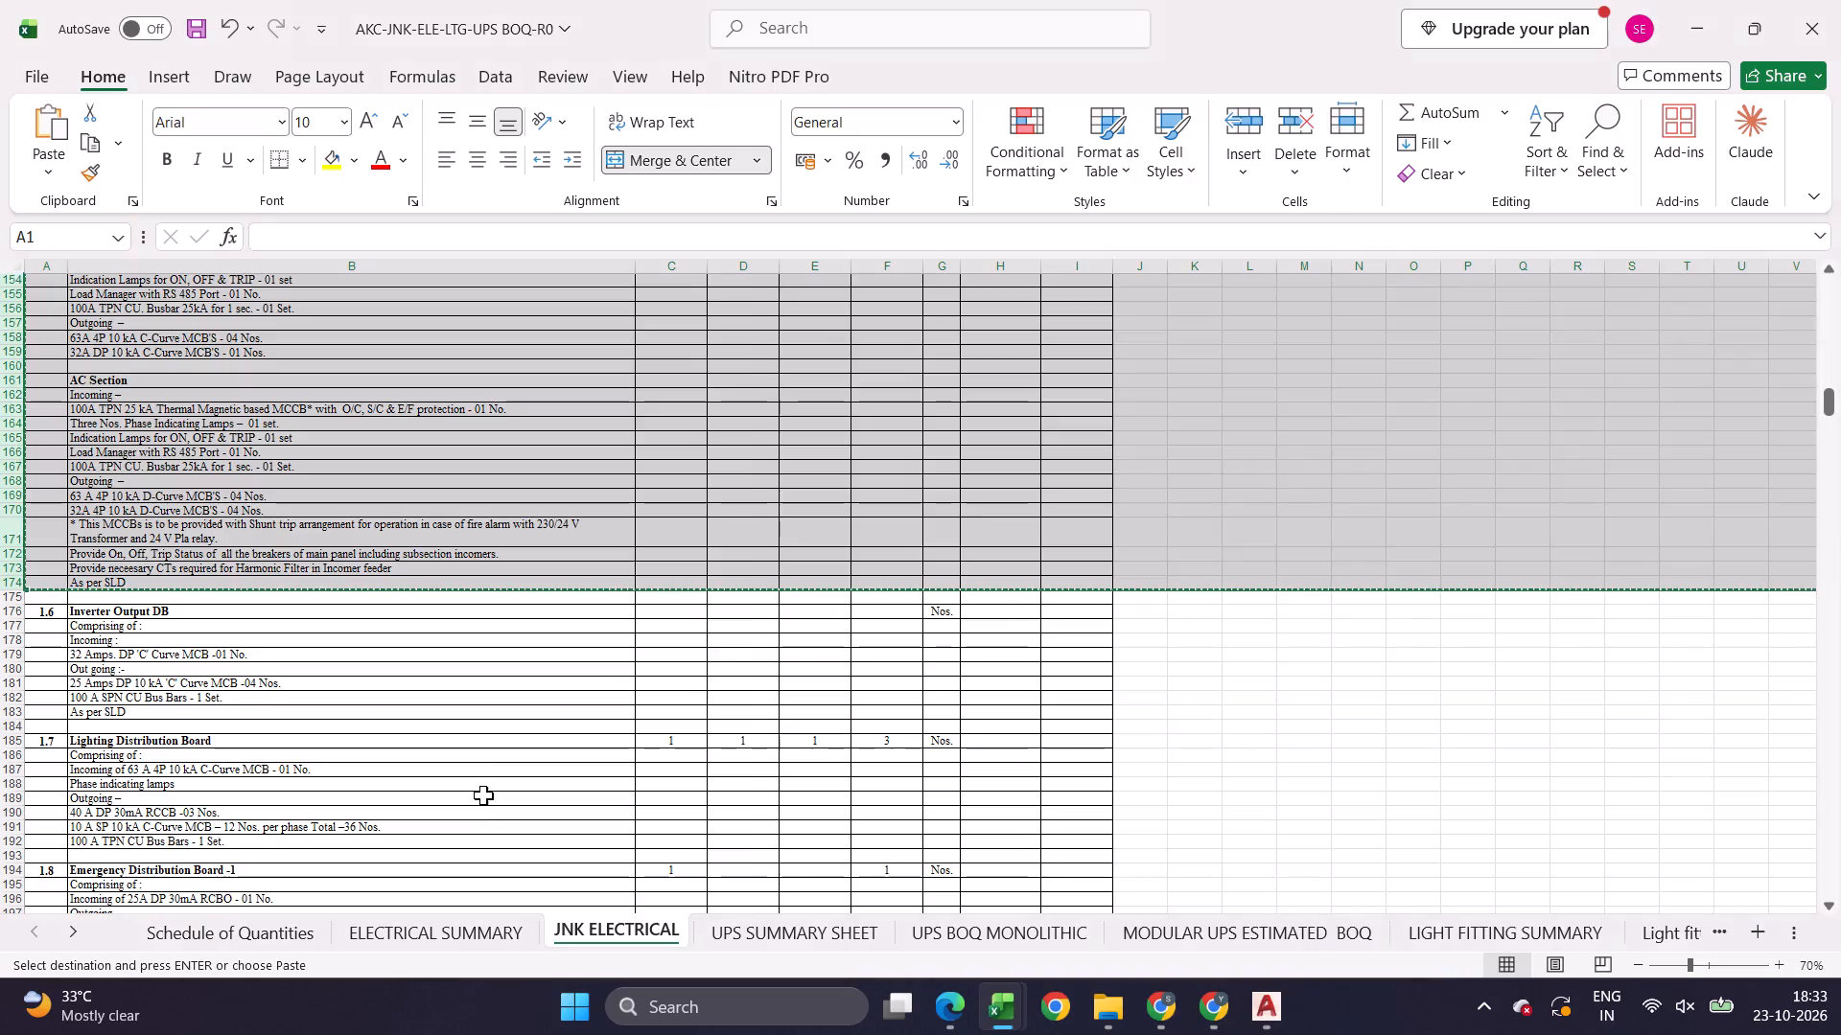
pyautogui.click(454, 753)
pyautogui.scroll(-1, 141, 673)
pyautogui.hotkey('alt', 'Tab')
pyautogui.hotkey('alt', 'Tab')
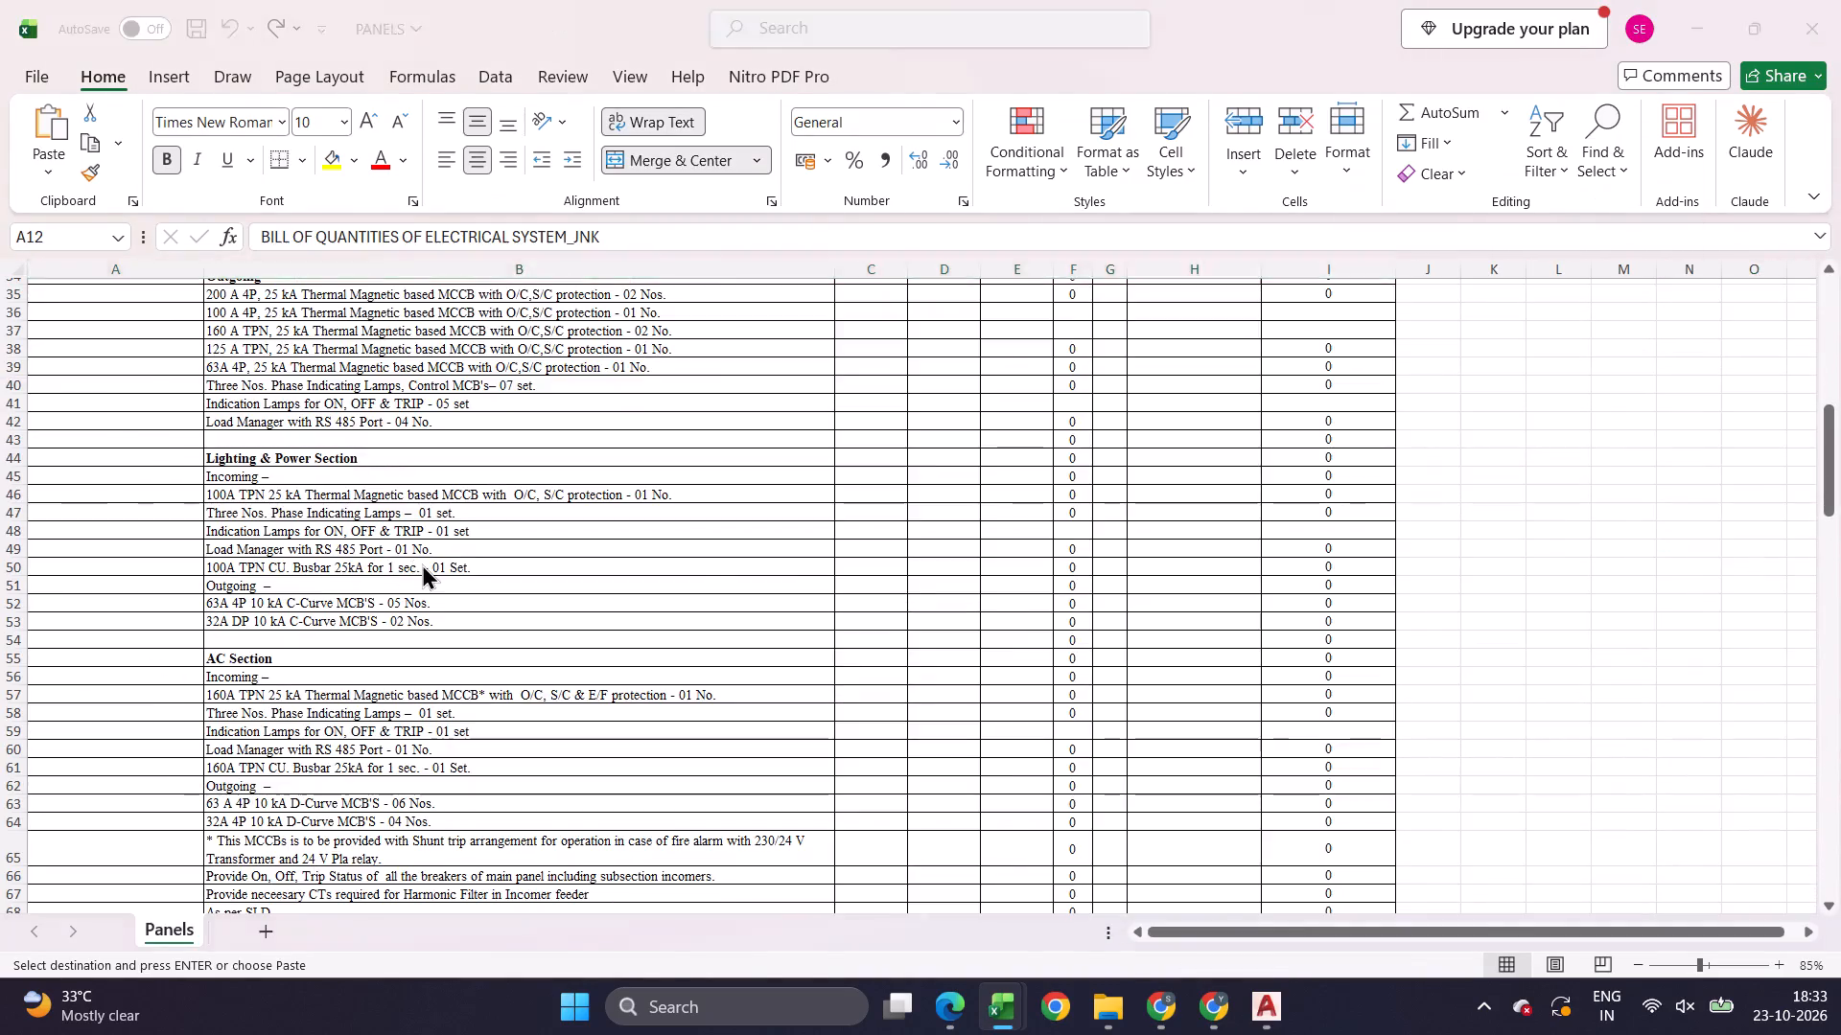
pyautogui.hotkey('alt', 'Tab')
pyautogui.click(1840, 0)
pyautogui.click(1267, 654)
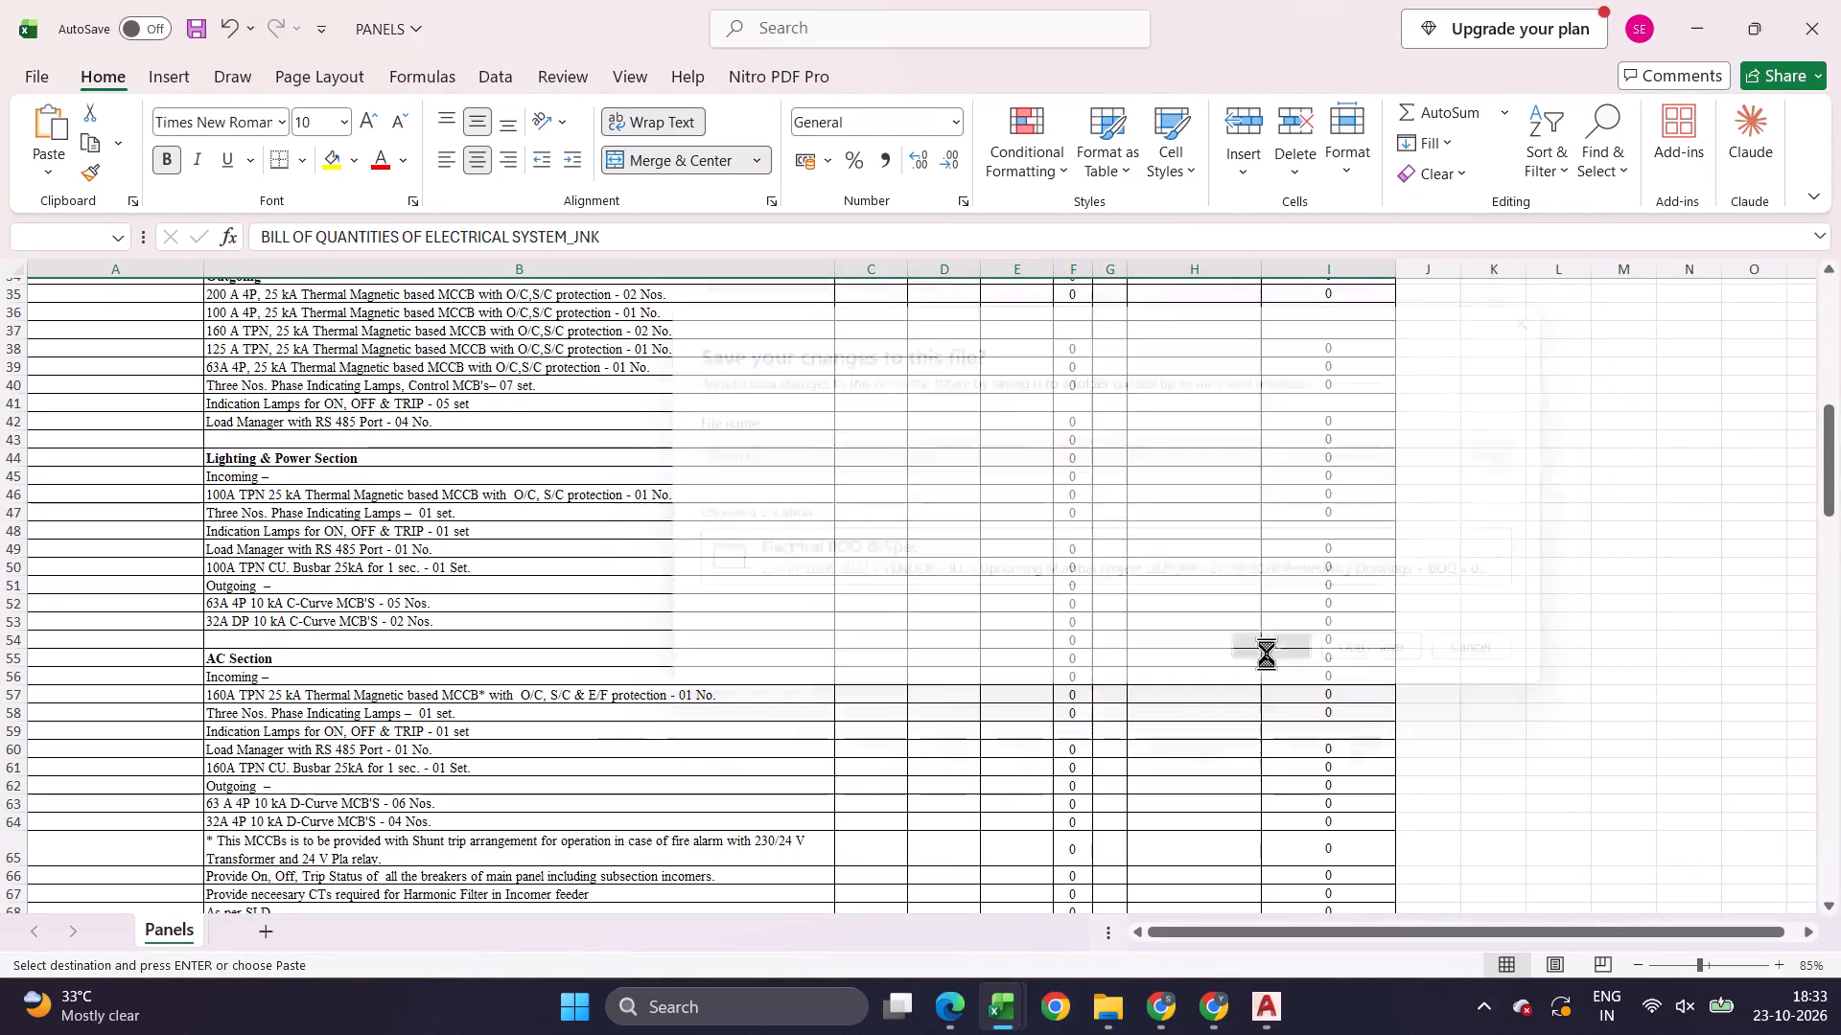
pyautogui.click(1691, 44)
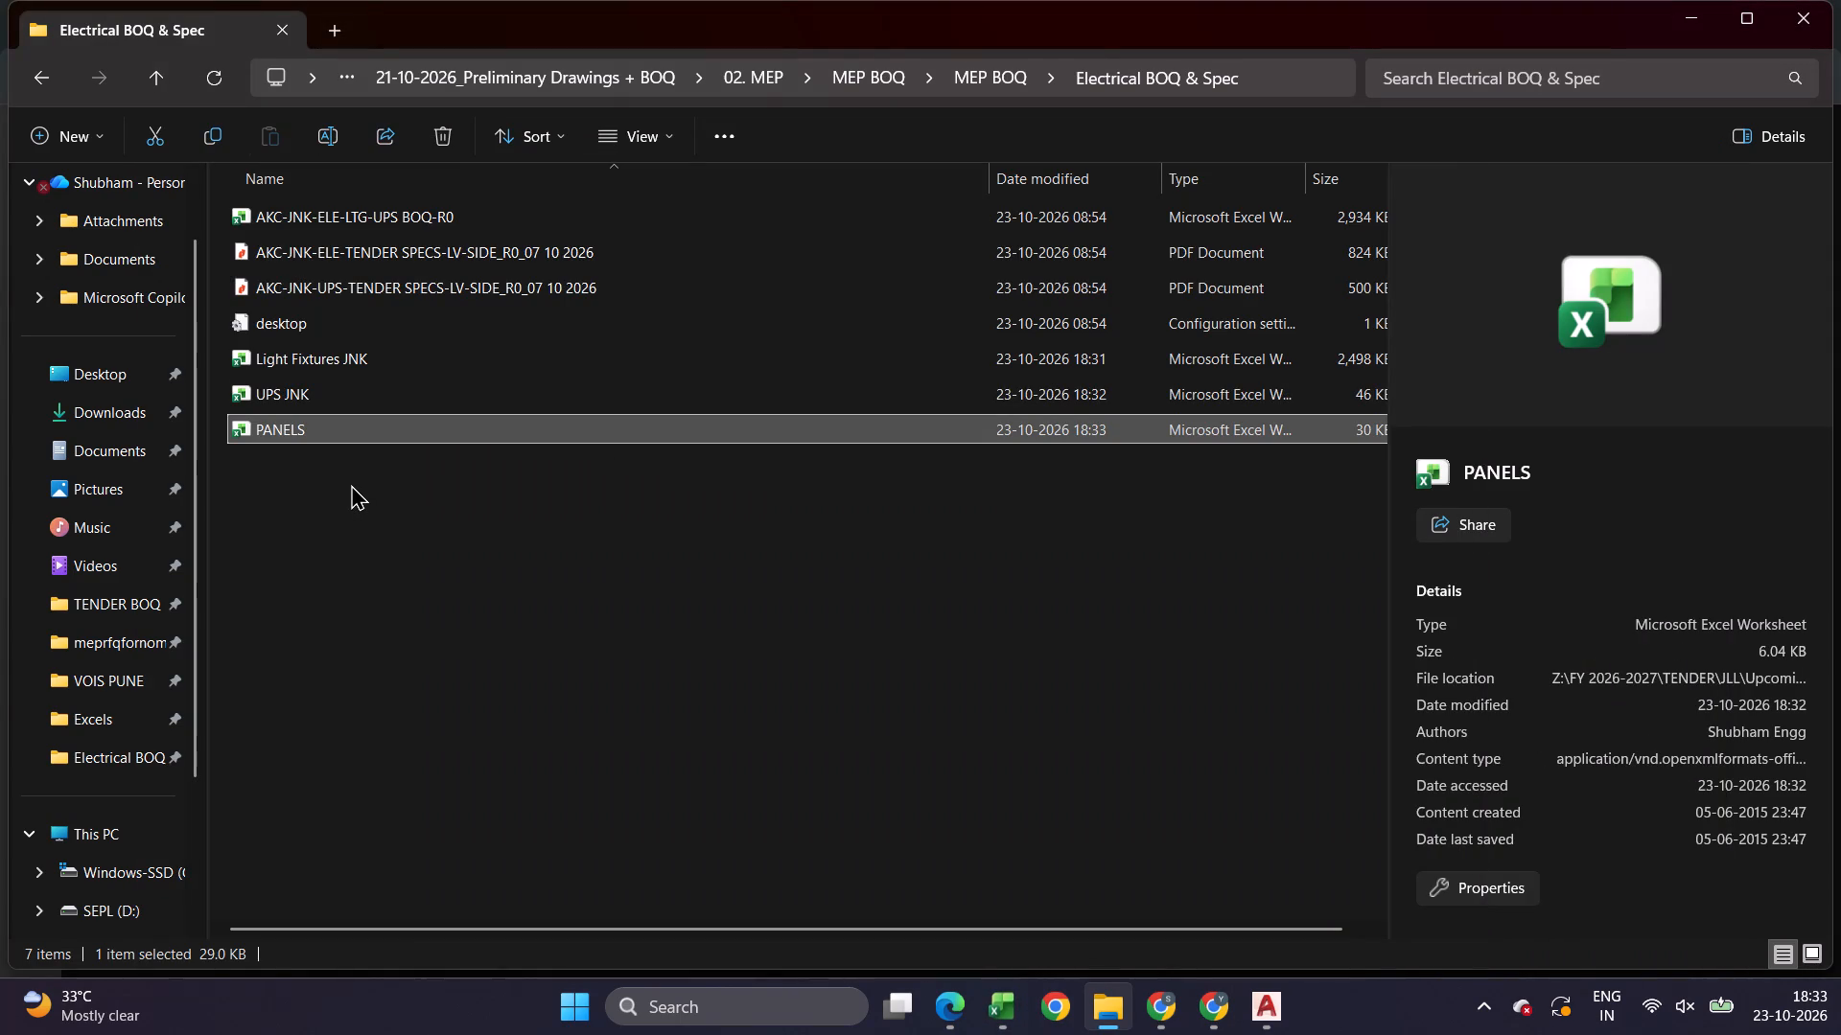
# Duplicate the PANELS workbook in the same folder and rename the copy as "POWER OUTLETS".
pyautogui.hotkey('ctrl', 'c')
pyautogui.hotkey('ctrl', 'v')
pyautogui.press('Down')
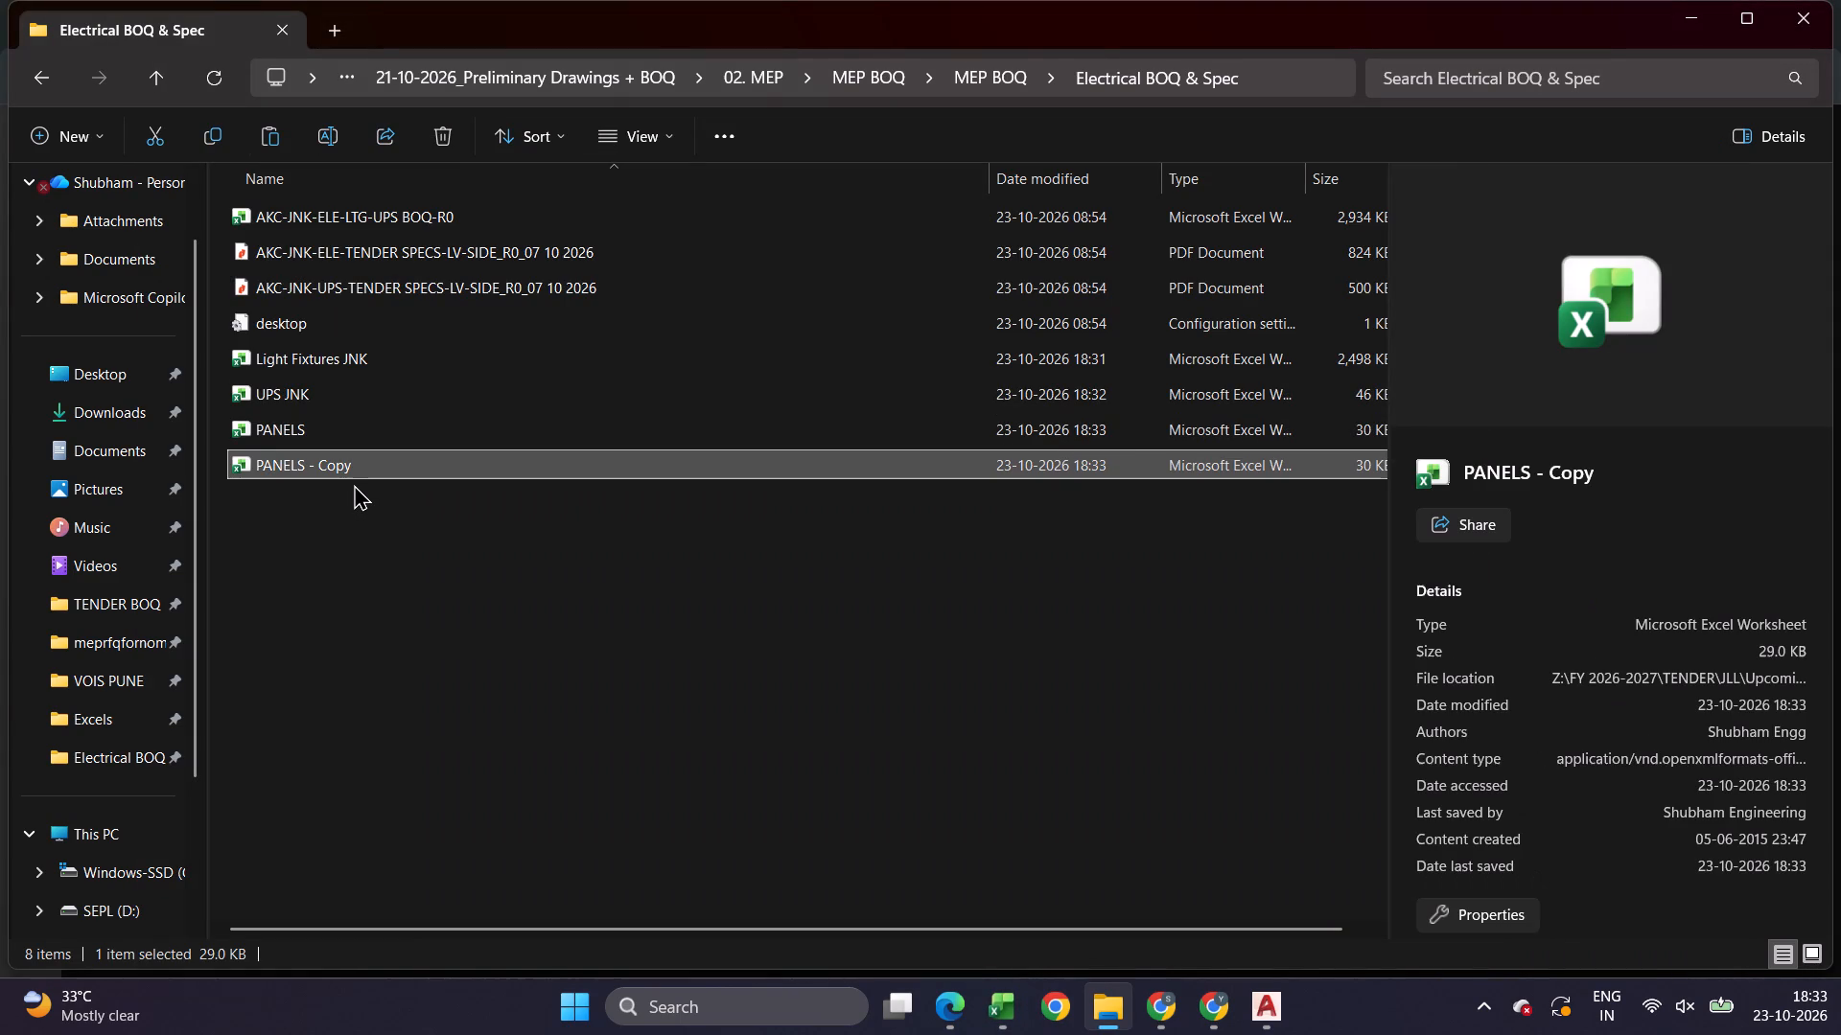
pyautogui.press('F2')
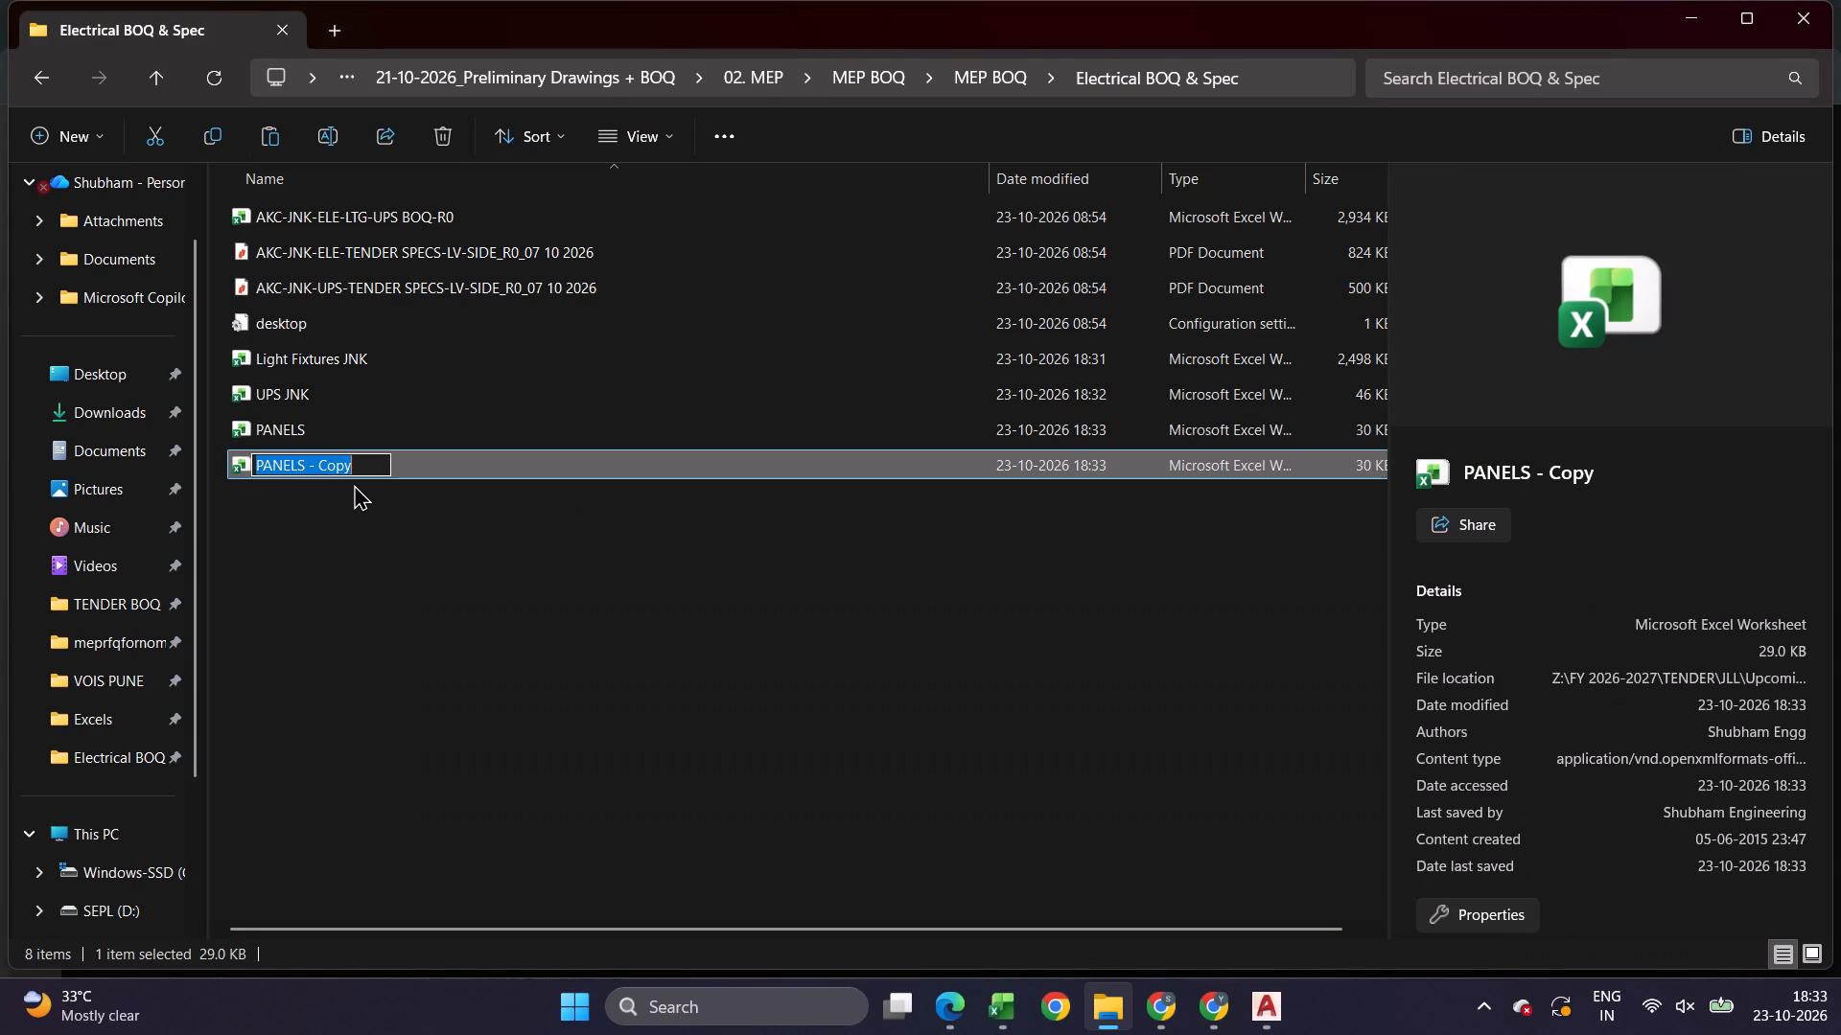
pyautogui.write('POW')
pyautogui.write('ER OUTLETS')
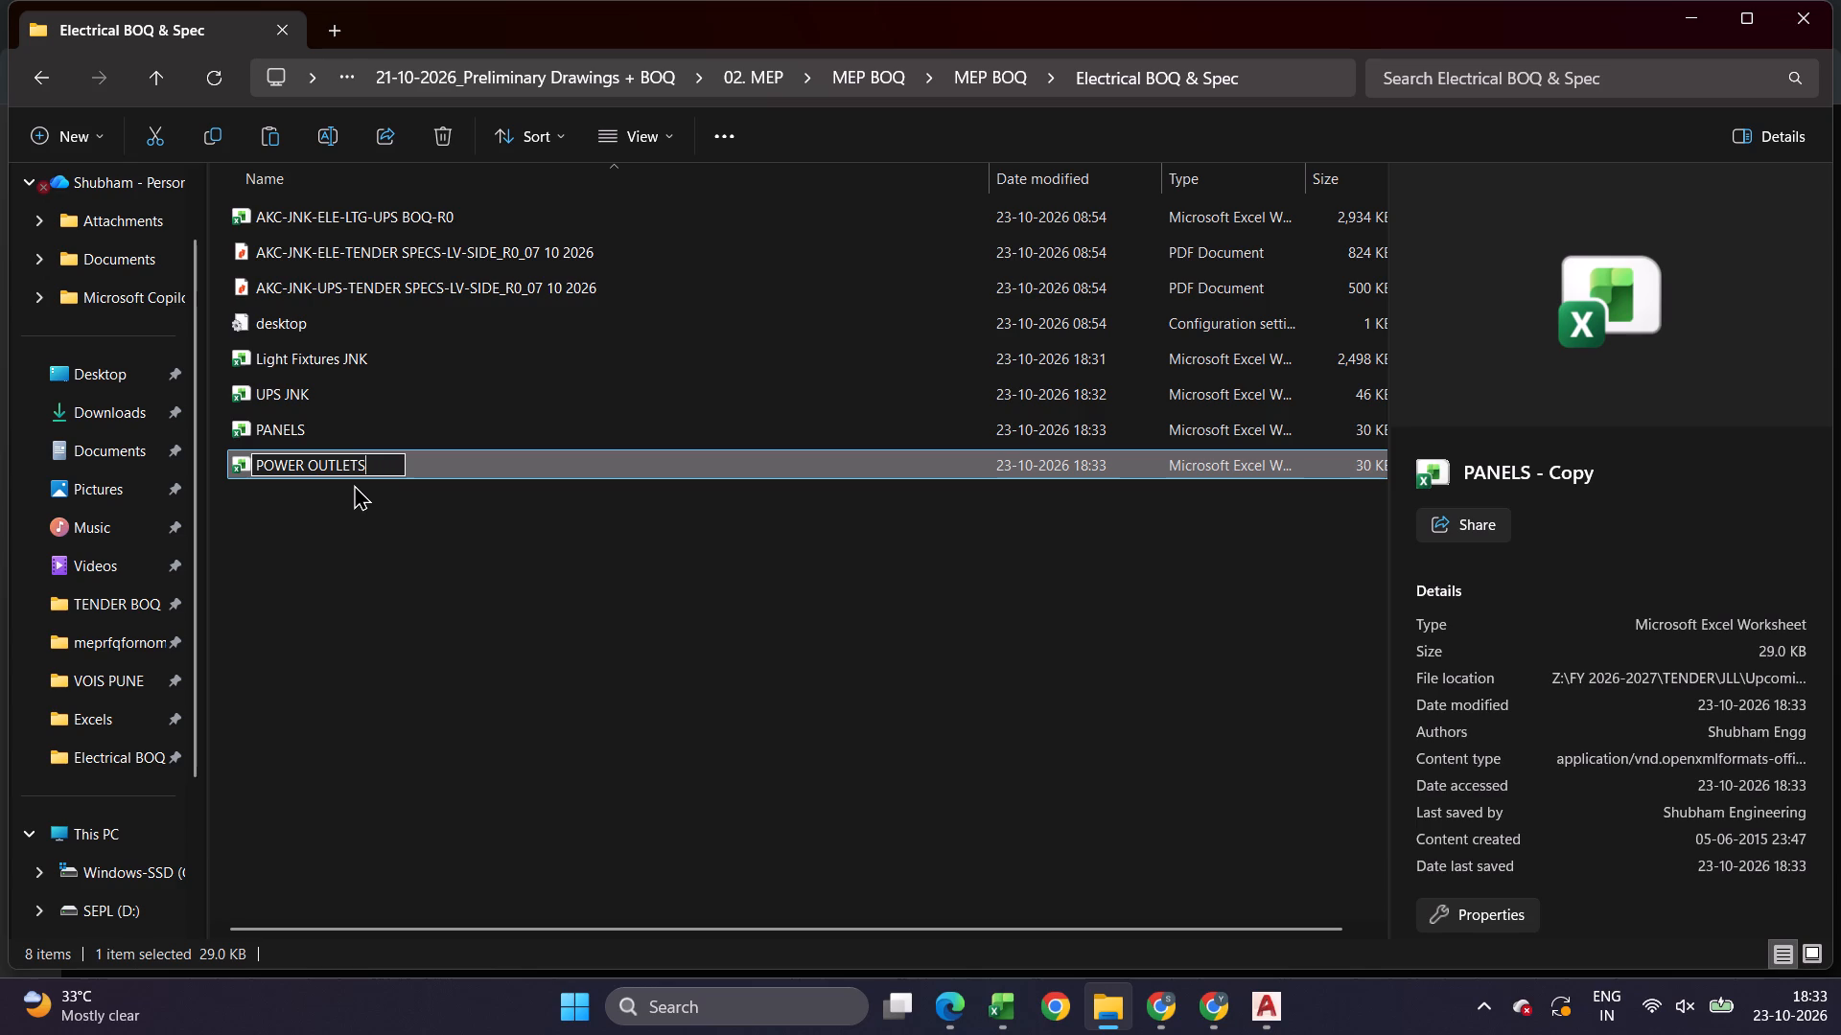
pyautogui.press('Return')
# Open the POWER OUTLETS workbook and enable editing.
pyautogui.press('Return')
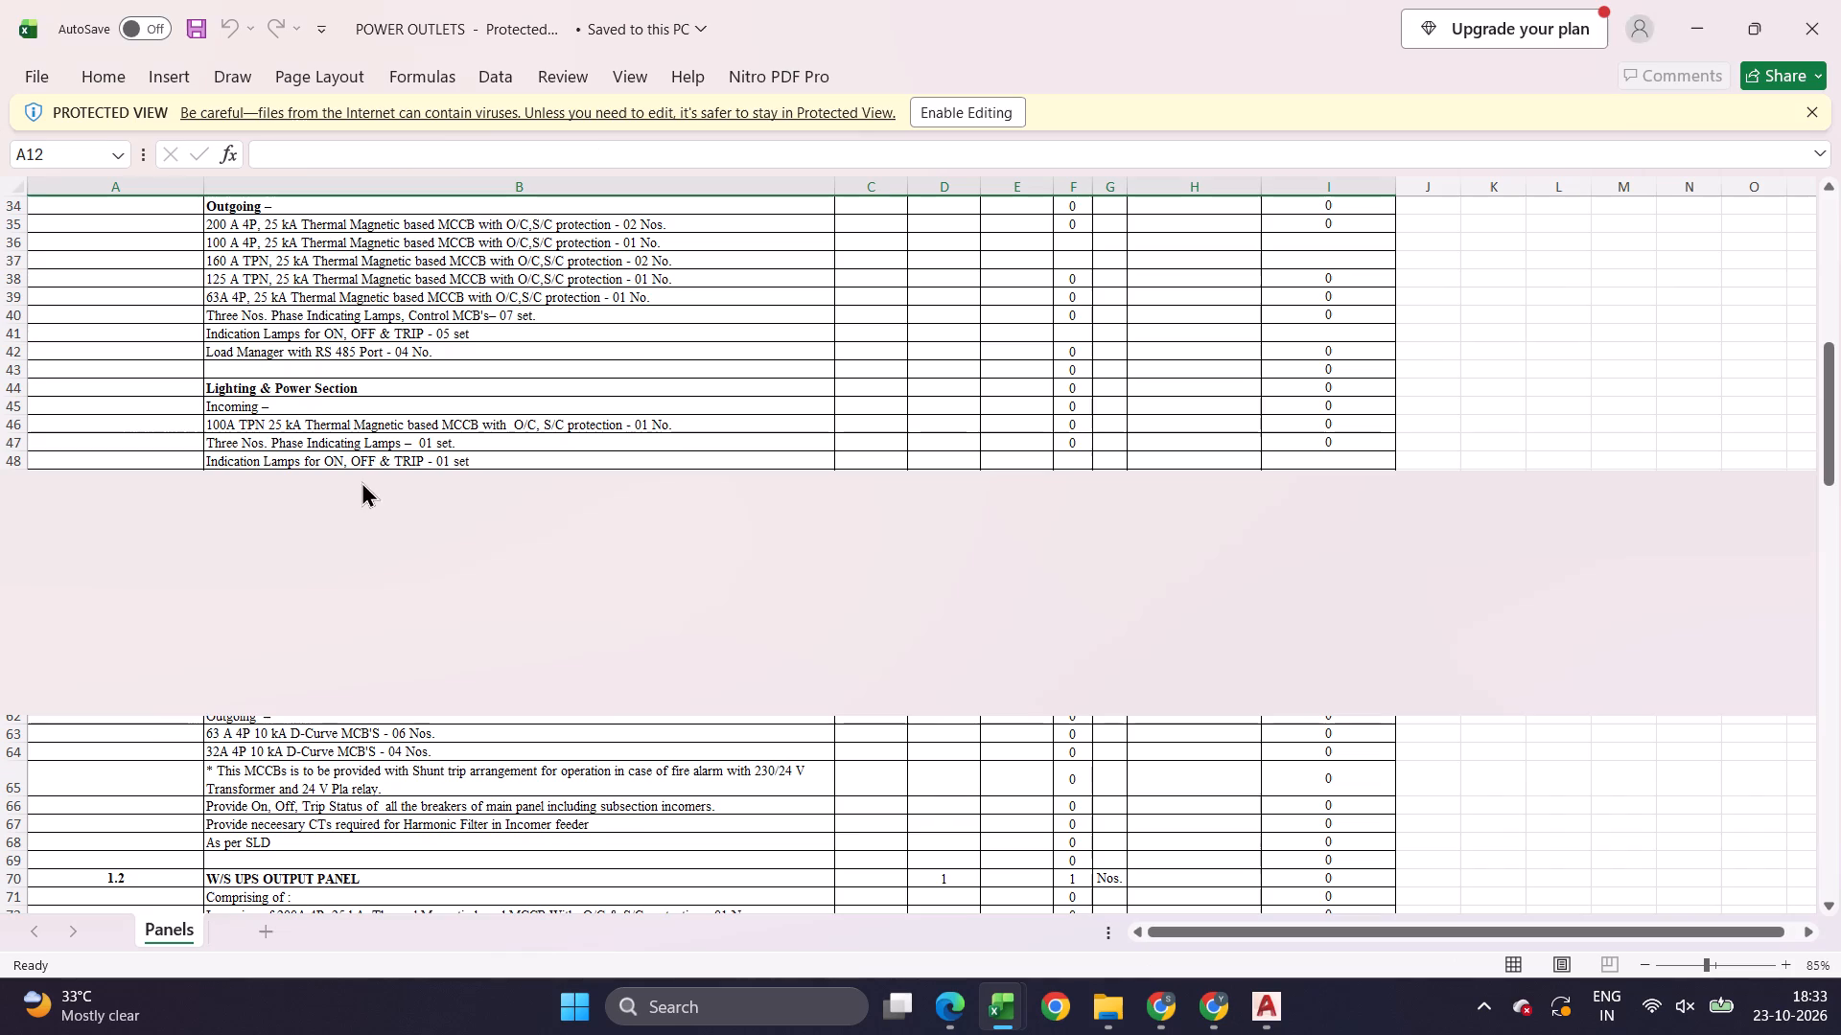
pyautogui.click(959, 117)
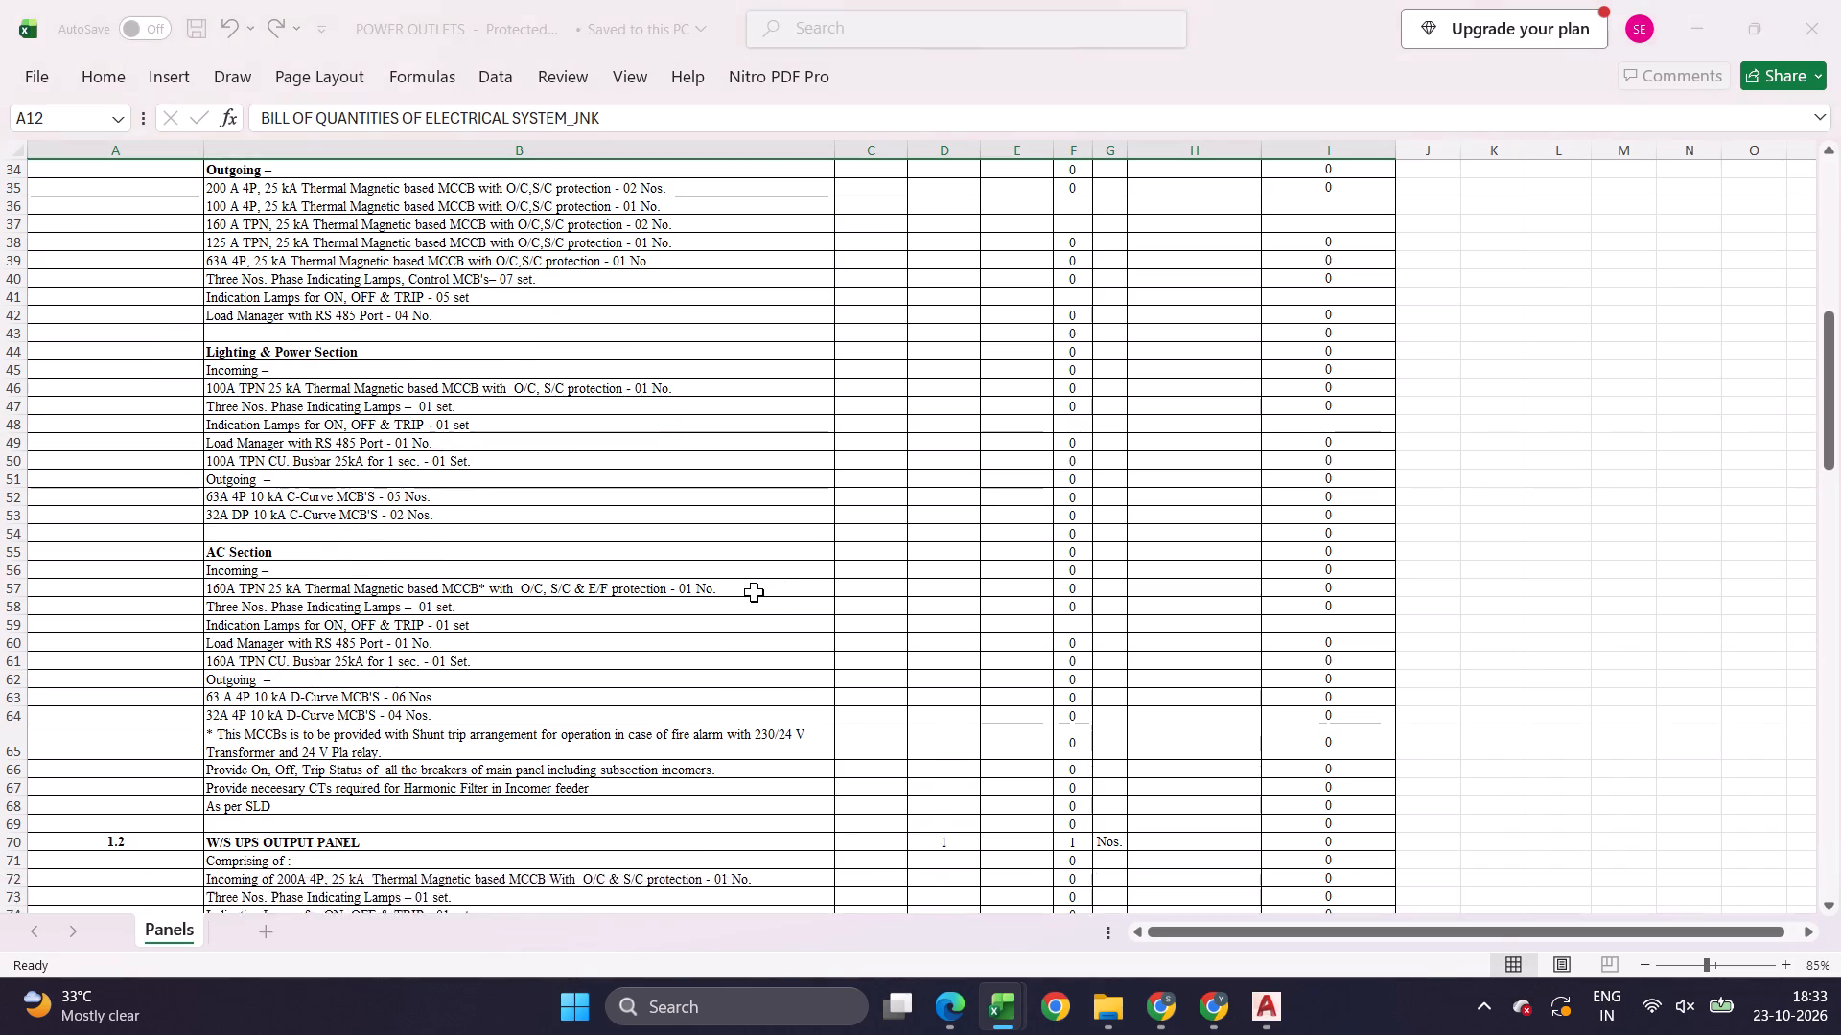
# Delete rows 22 to 174 of the POWER OUTLETS sheet, from the PANELS & D.B.S heading through the last panel item.
pyautogui.moveTo(588, 735); pyautogui.dragTo(594, 233, button='middle')
pyautogui.scroll(1, 588, 633)
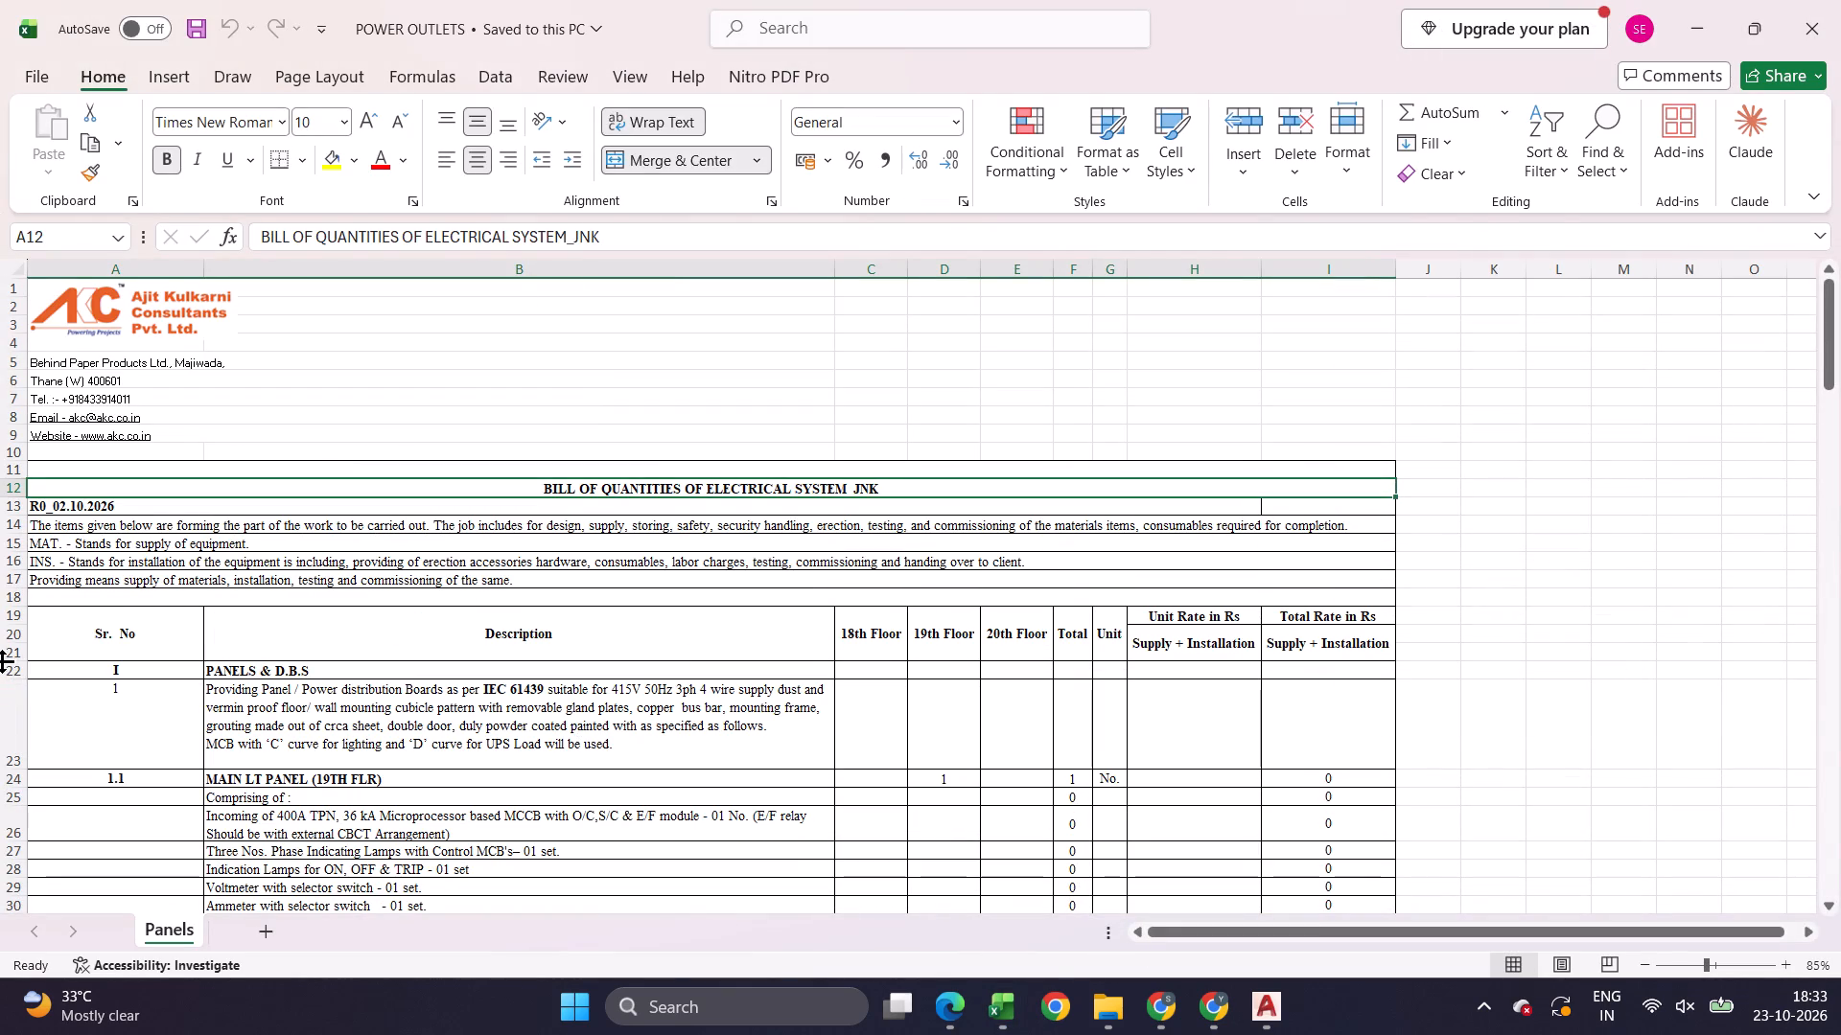
pyautogui.click(1, 671)
pyautogui.hotkey('ctrl', 'shift', 'Down')
pyautogui.hotkey('ctrl', 'shift', 'Down')
pyautogui.hotkey('ctrl', 'shift', 'Down')
pyautogui.hotkey('ctrl', 'shift', 'Down')
pyautogui.hotkey('ctrl', 'shift', 'Down')
pyautogui.hotkey('ctrl', 'shift', 'Down')
pyautogui.hotkey('ctrl', 'shift', 'Down')
pyautogui.hotkey('ctrl', 'shift', 'Down')
pyautogui.hotkey('ctrl', 'shift', 'Down')
pyautogui.hotkey('ctrl', 'shift', 'Down')
pyautogui.hotkey('ctrl', 'shift', 'Down')
pyautogui.hotkey('ctrl', 'shift', 'Down')
pyautogui.hotkey('ctrl', 'shift', 'Down')
pyautogui.hotkey('ctrl', 'shift', 'Down')
pyautogui.hotkey('ctrl', 'shift', 'Down')
pyautogui.hotkey('ctrl', 'shift', 'Down')
pyautogui.hotkey('ctrl', 'shift', 'Down')
pyautogui.hotkey('ctrl', 'shift', 'Down')
pyautogui.hotkey('ctrl', 'shift', 'Down')
pyautogui.hotkey('ctrl', 'shift', 'Down')
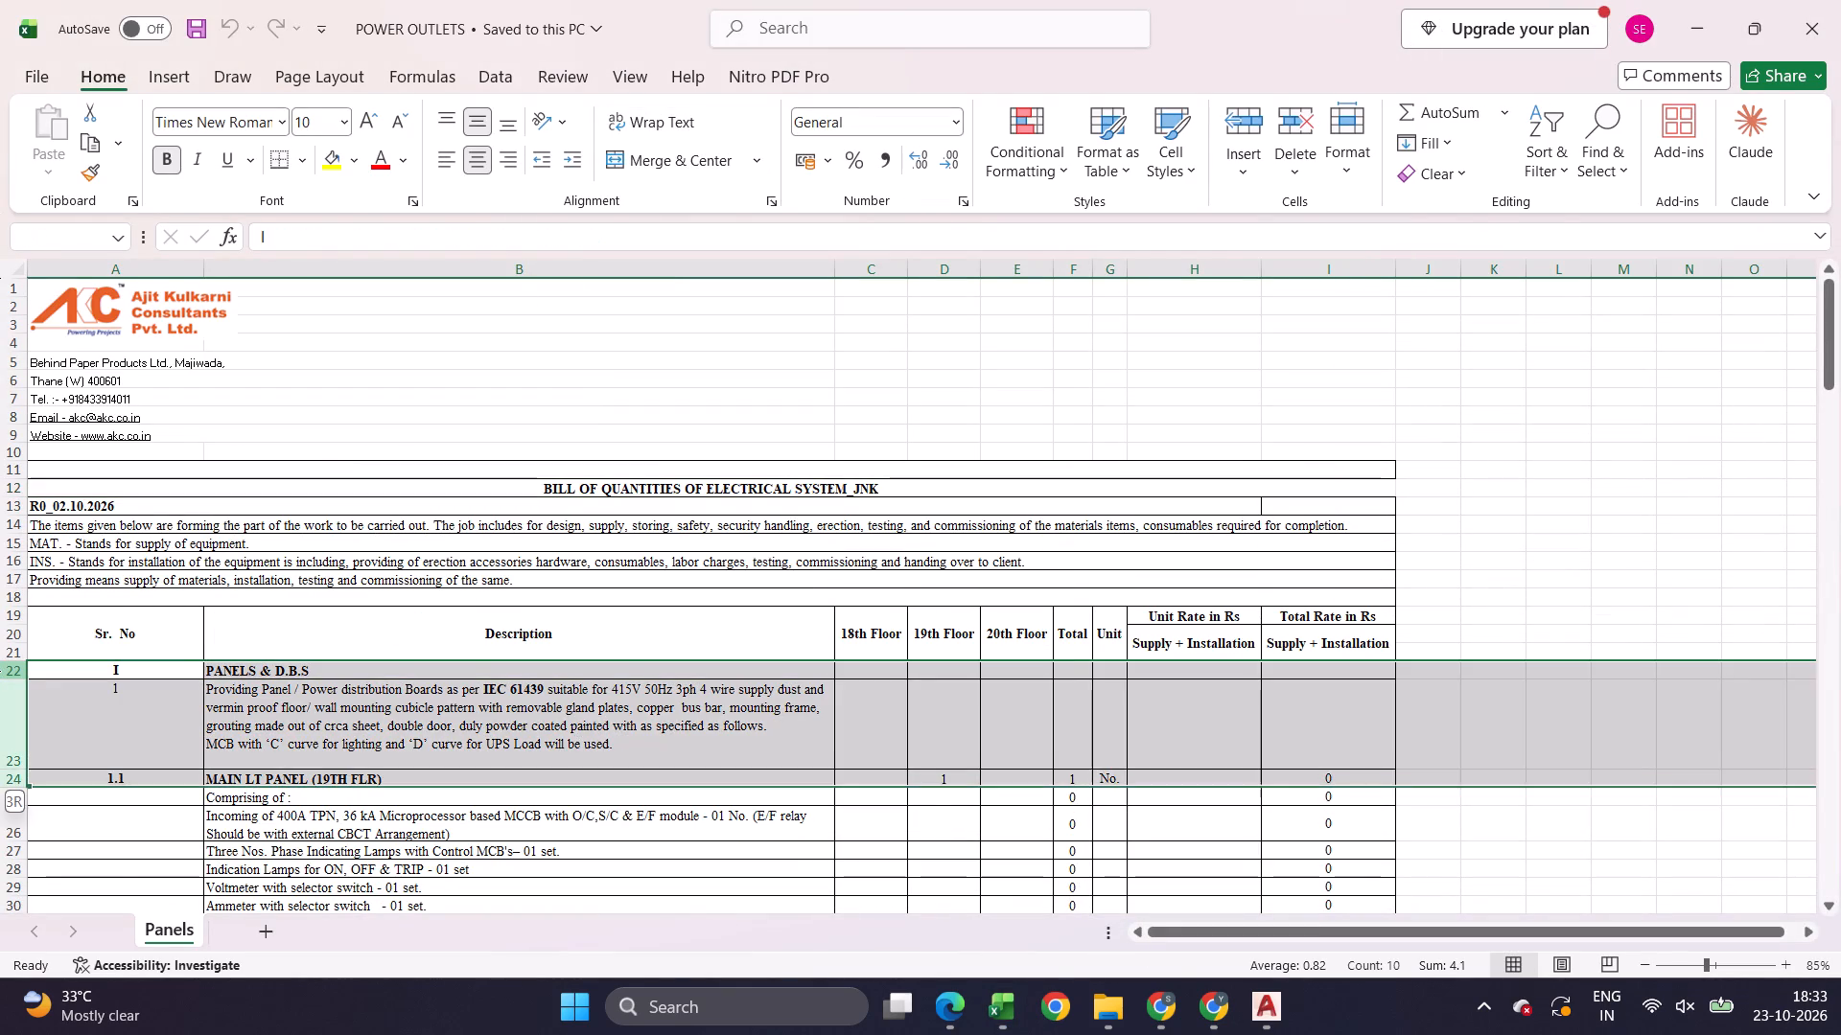
pyautogui.hotkey('ctrl', 'shift', 'Up')
pyautogui.hotkey('ctrl', 'shift', 'Down')
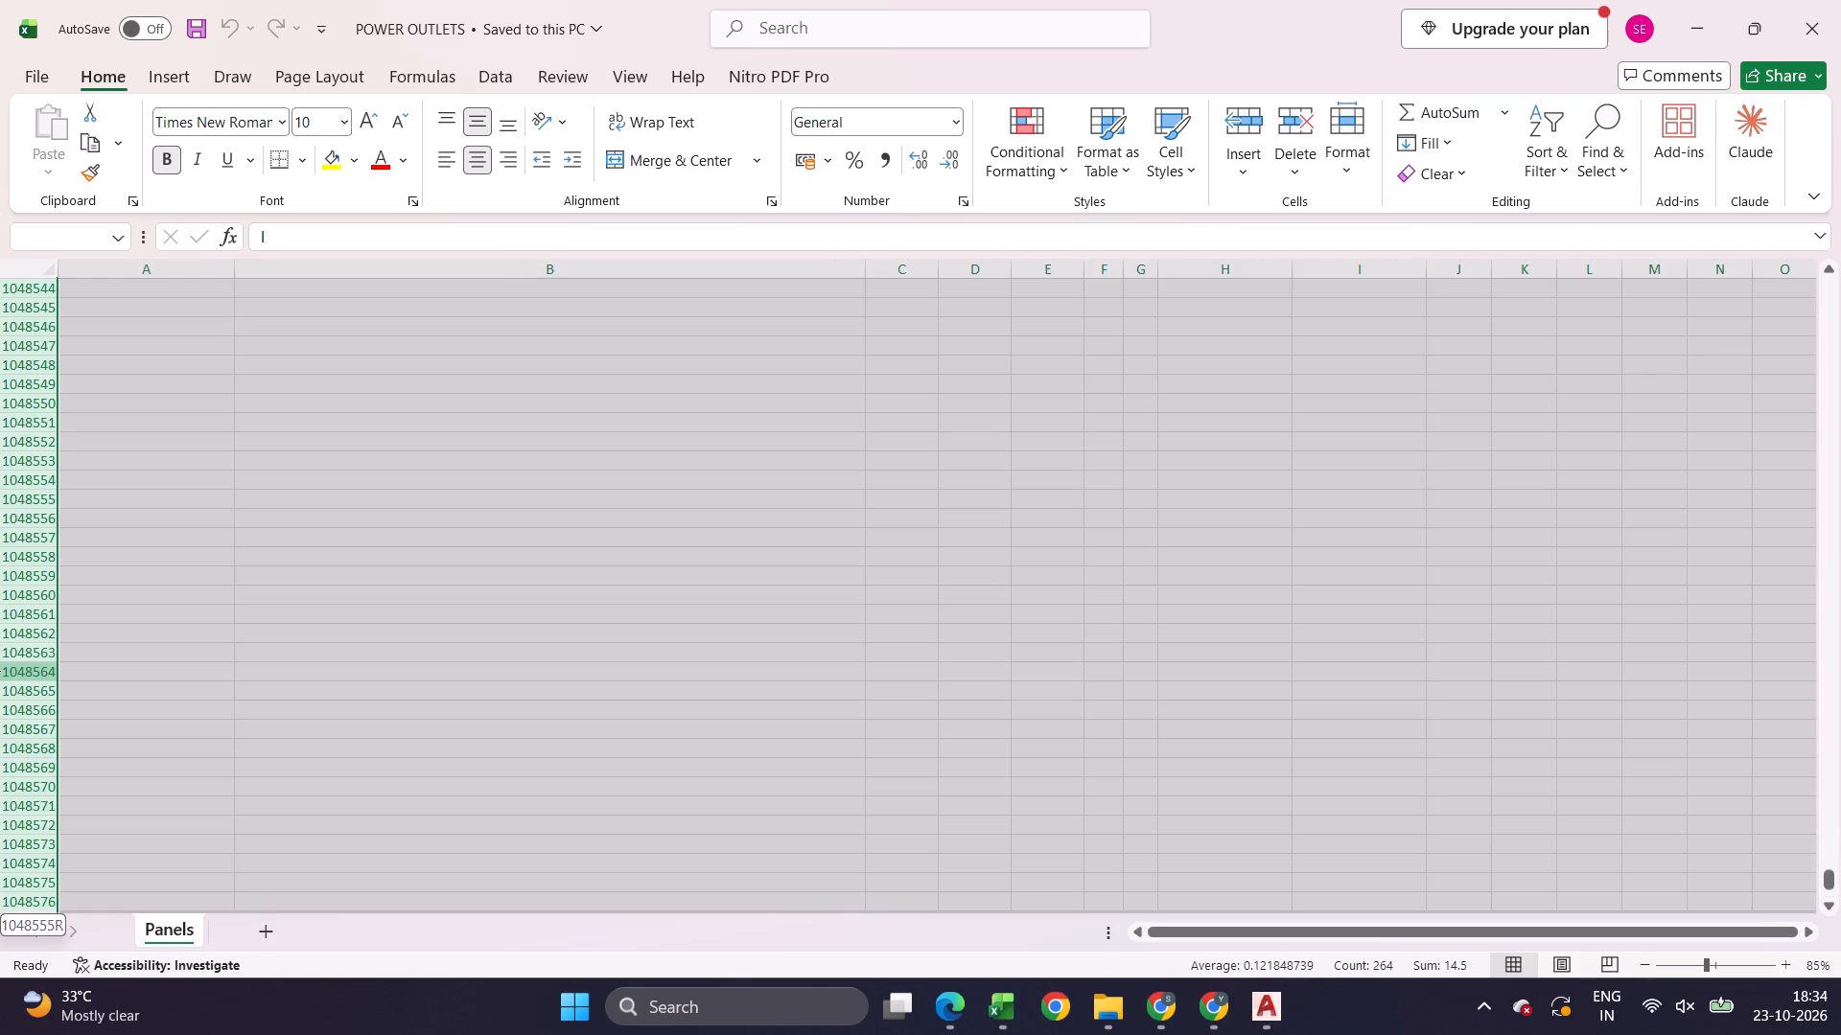
pyautogui.hotkey('shift', 'Up')
pyautogui.hotkey('ctrl', 'shift', 'Up')
pyautogui.hotkey('shift', 'Down')
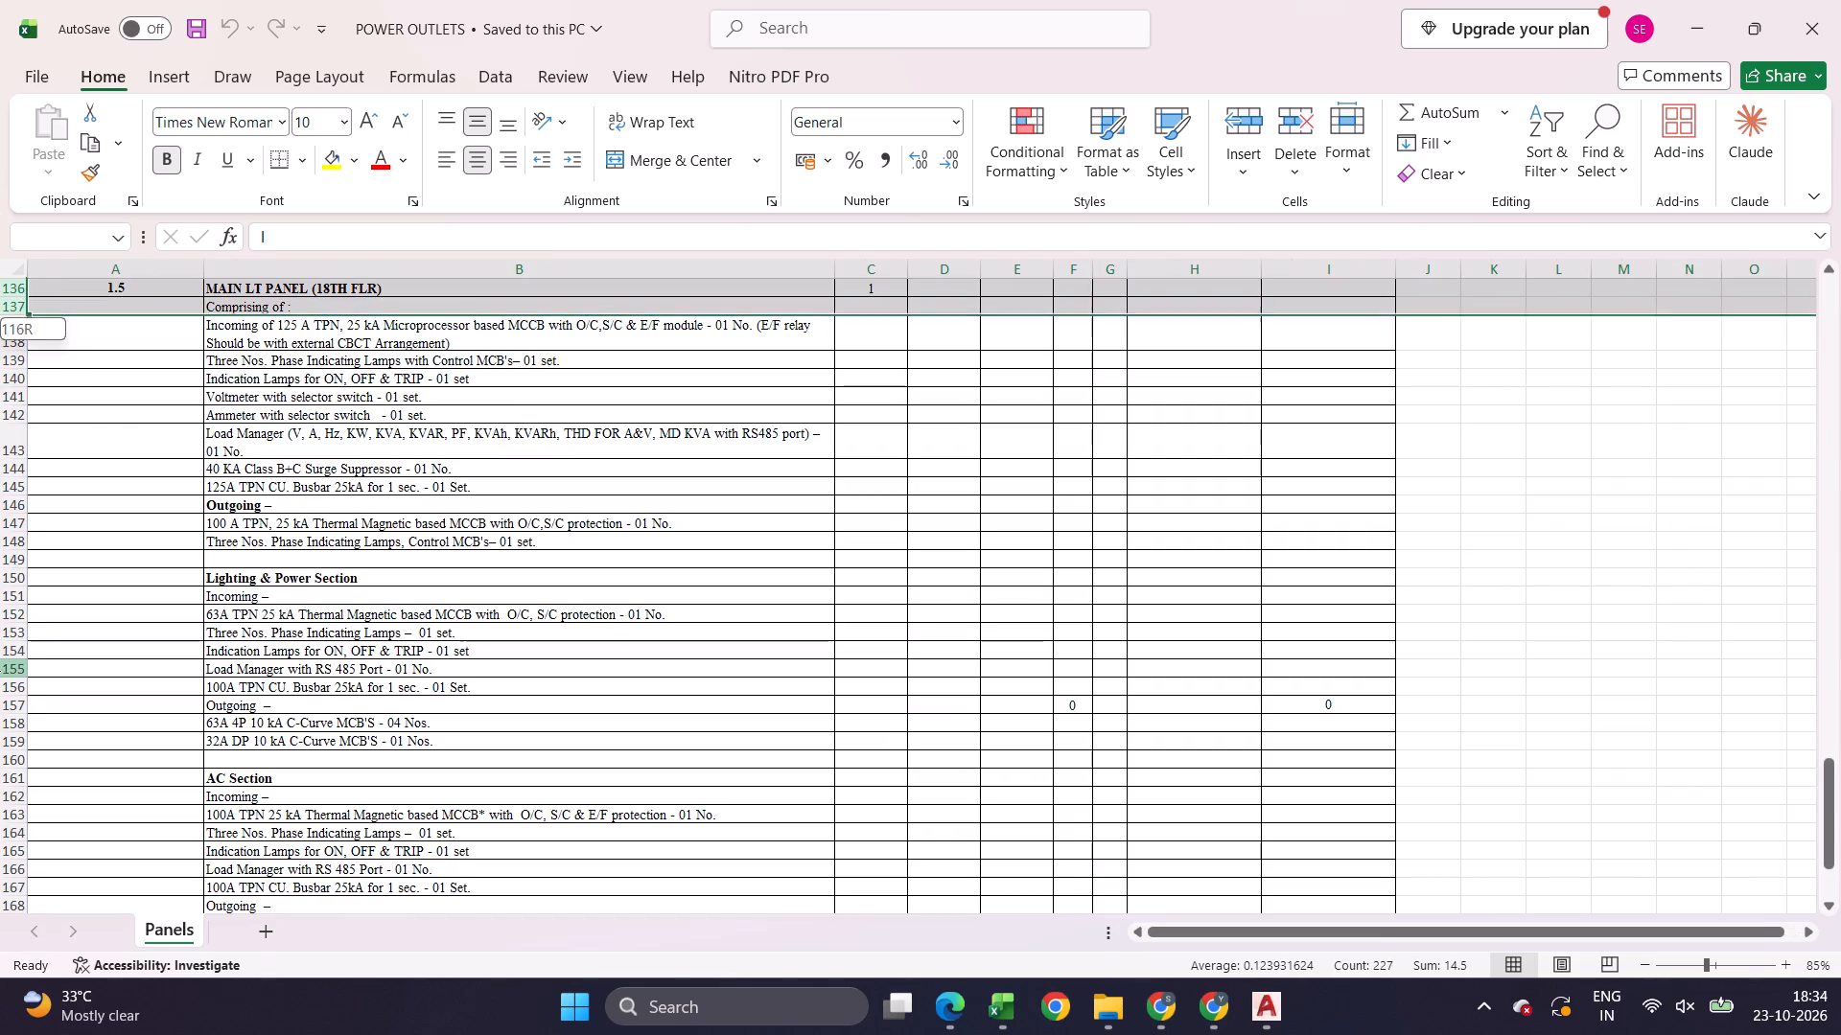
pyautogui.hotkey('shift', 'Down')
pyautogui.hotkey('shift', 'Down')
pyautogui.hotkey('shift', 'Down')
pyautogui.hotkey('shift', 'Down')
pyautogui.hotkey('shift', 'Down')
pyautogui.hotkey('shift', 'Down')
pyautogui.hotkey('shift', 'Down')
pyautogui.hotkey('shift', 'Down')
pyautogui.hotkey('shift', 'Down')
pyautogui.hotkey('shift', 'Down')
pyautogui.hotkey('shift', 'Down')
pyautogui.hotkey('shift', 'Down')
pyautogui.hotkey('shift', 'Down')
pyautogui.hotkey('shift', 'Down')
pyautogui.hotkey('shift', 'Down')
pyautogui.hotkey('shift', 'Down')
pyautogui.hotkey('shift', 'Down')
pyautogui.hotkey('shift', 'Down')
pyautogui.hotkey('shift', 'Down')
pyautogui.hotkey('shift', 'Down')
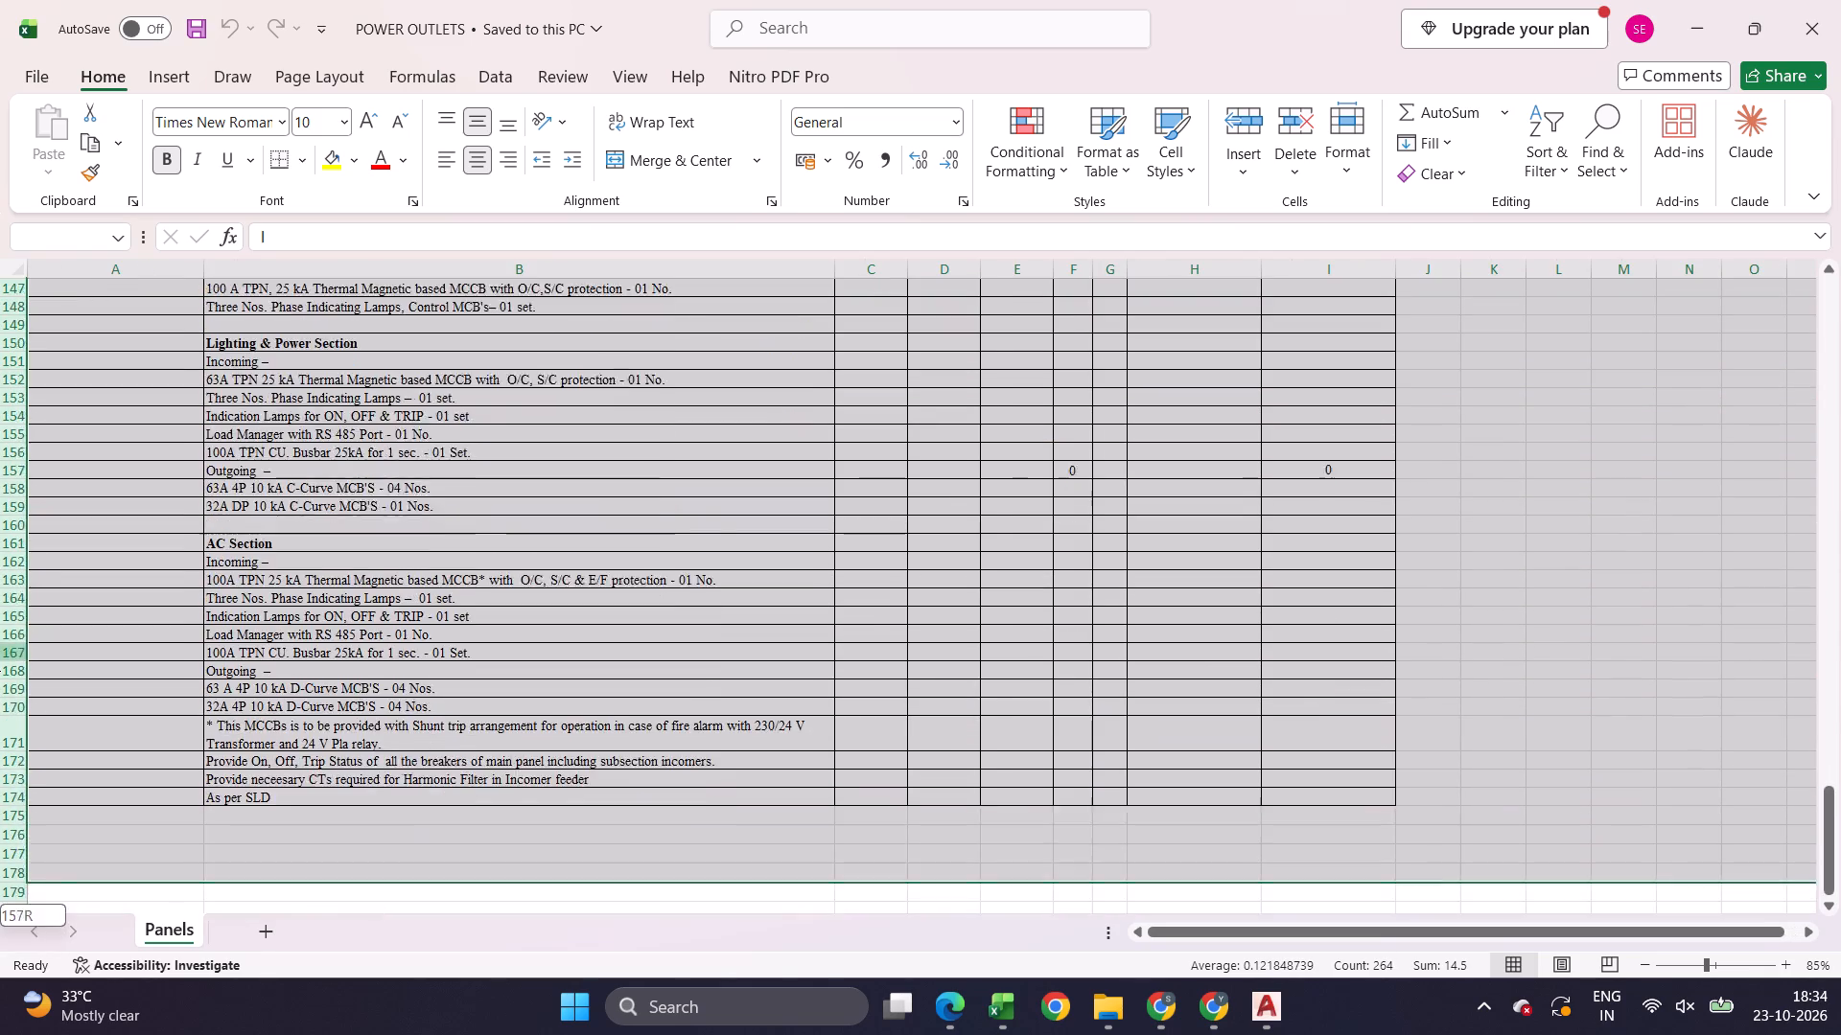
pyautogui.hotkey('shift', 'Up')
pyautogui.hotkey('shift', 'Up')
pyautogui.hotkey('shift', 'Up')
pyautogui.hotkey('shift', 'Up')
pyautogui.hotkey('shift', 'Up')
pyautogui.hotkey('shift', 'Up')
pyautogui.hotkey('shift', 'Up')
pyautogui.hotkey('shift', 'Up')
pyautogui.hotkey('shift', 'Up')
pyautogui.hotkey('shift', 'Up')
pyautogui.hotkey('shift', 'Up')
pyautogui.hotkey('shift', 'Up')
pyautogui.hotkey('shift', 'Up')
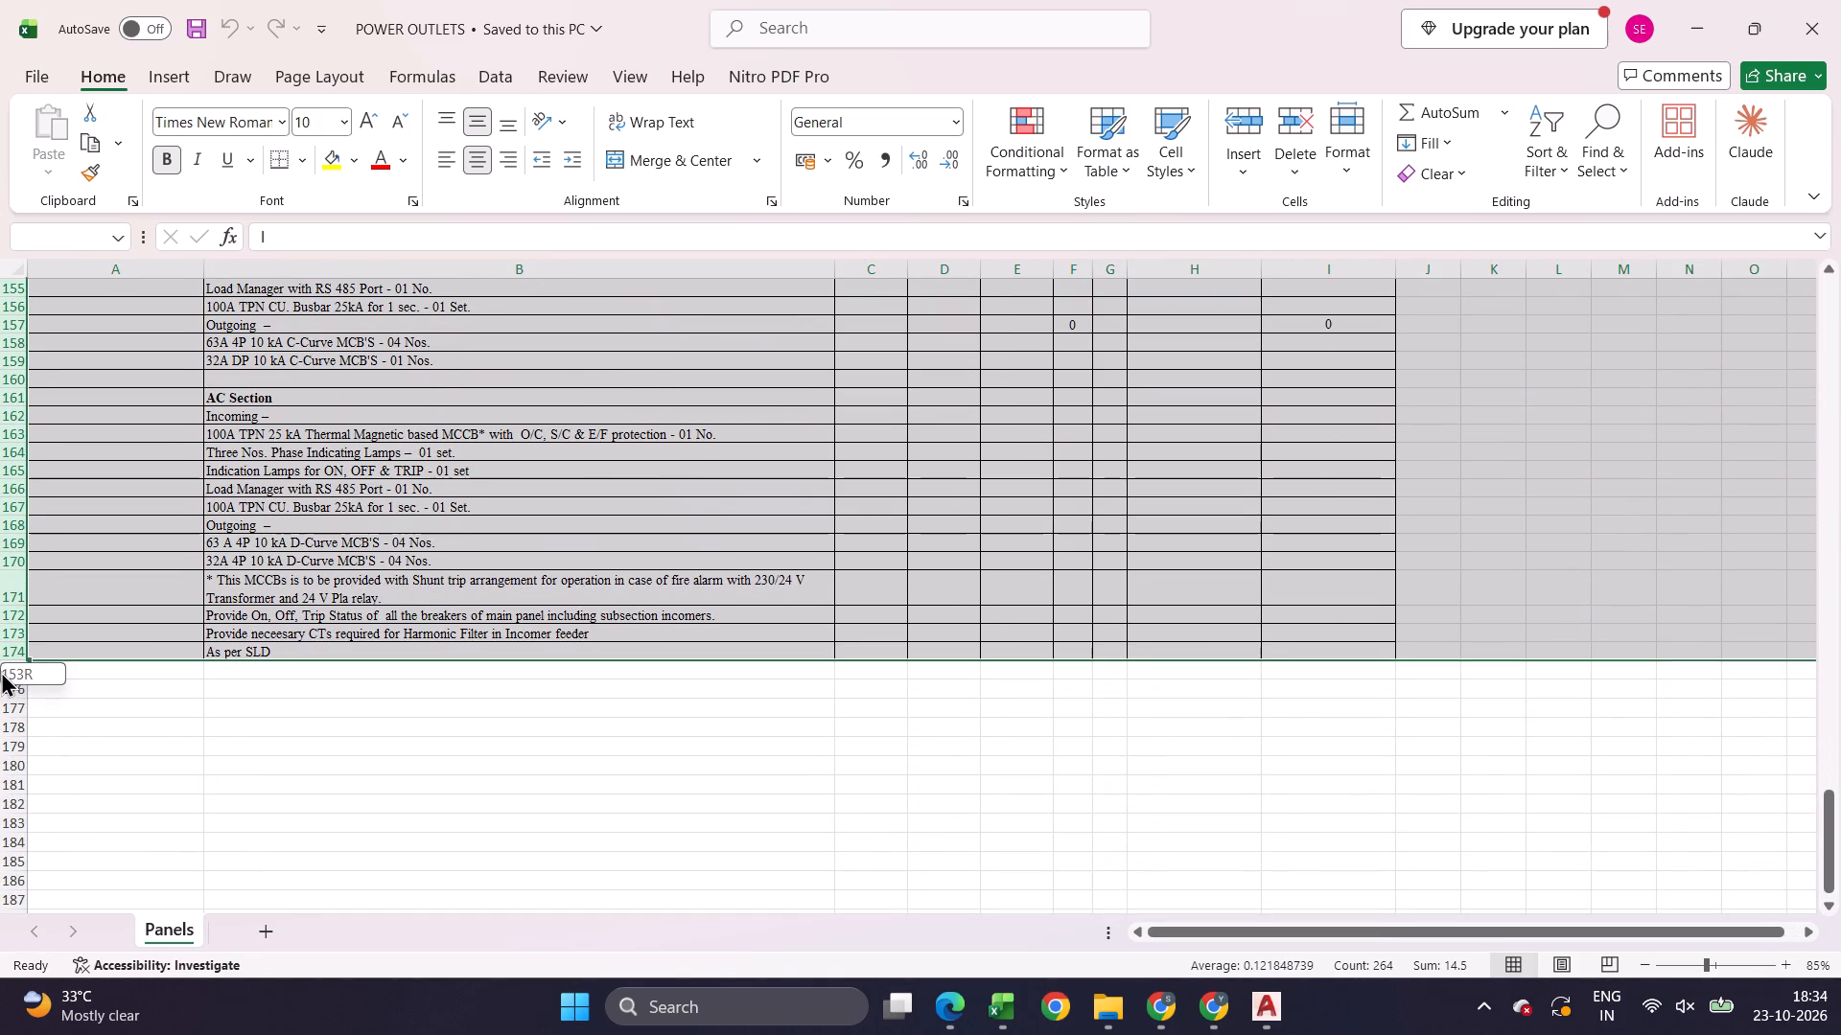
pyautogui.hotkey('ctrl', '-')
# Copy rows 176 to 285 of JNK ELECTRICAL, Inverter Output DB through SUB TOTAL OF PART I, into POWER OUTLETS from row 22.
pyautogui.hotkey('alt', 'Tab')
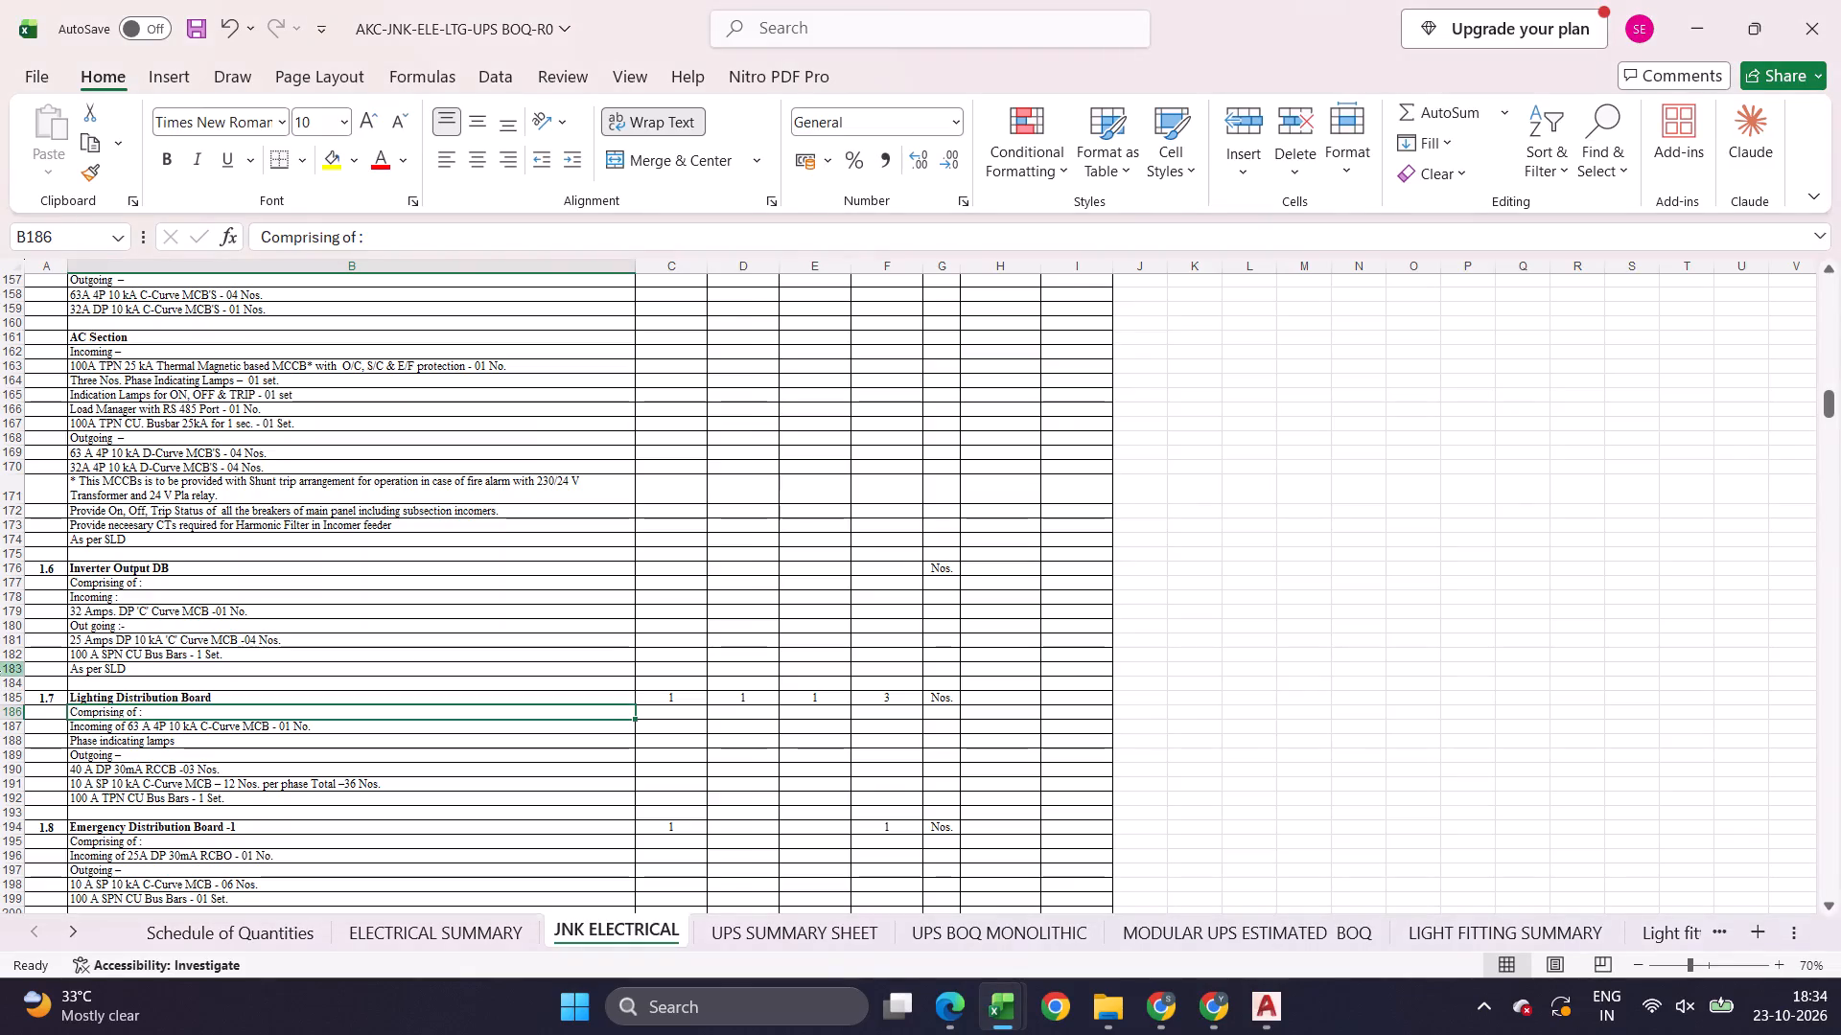
pyautogui.moveTo(7, 569); pyautogui.dragTo(0, 1034)
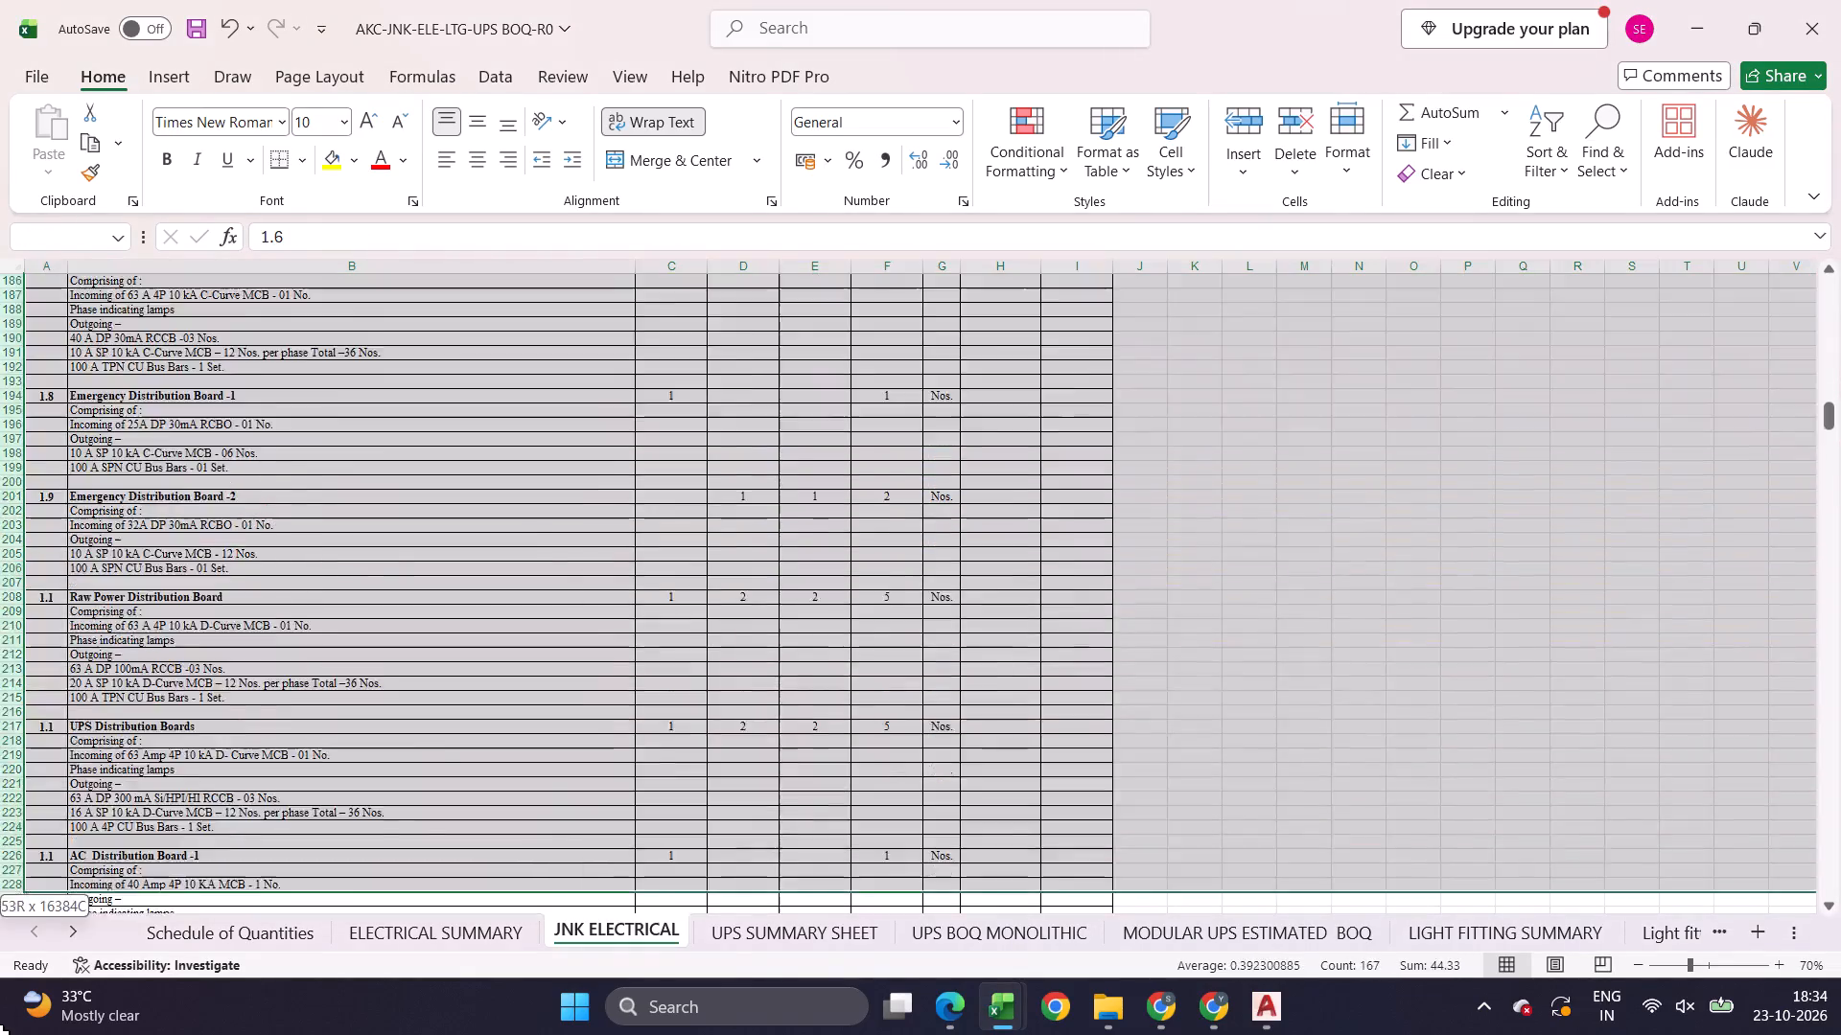
pyautogui.moveTo(0, 1034); pyautogui.dragTo(0, 959)
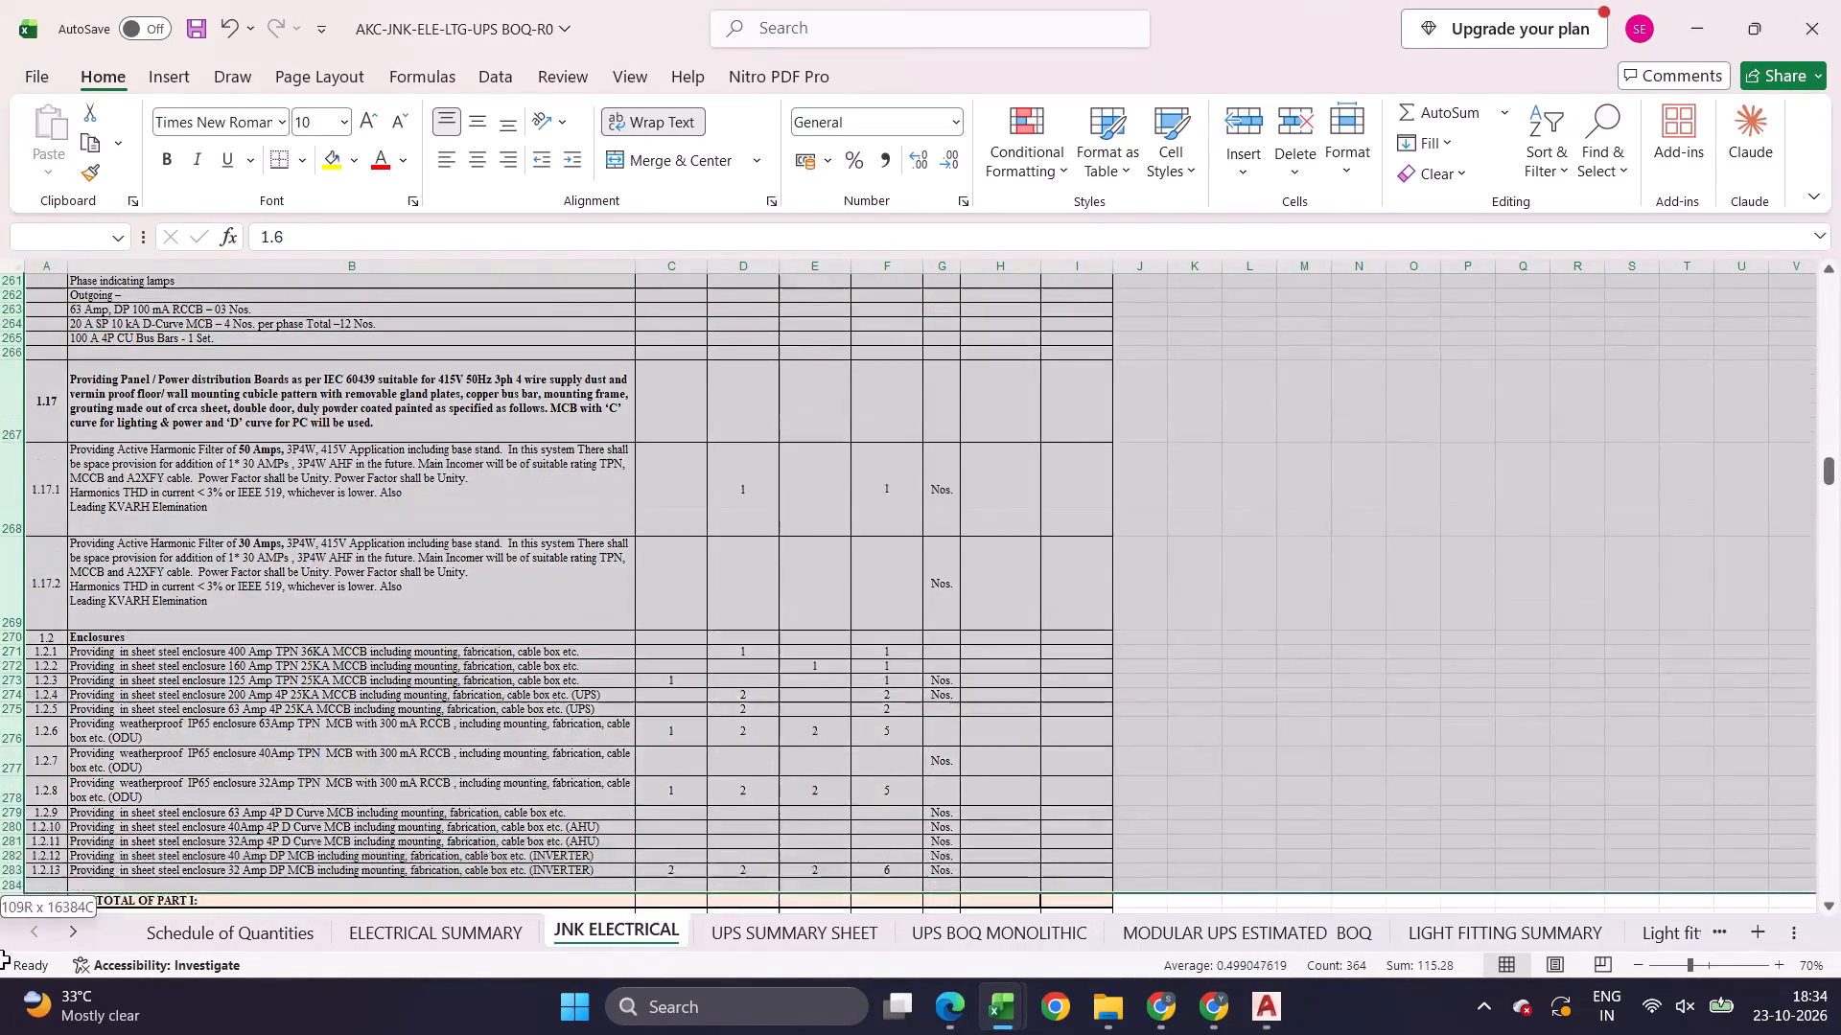
pyautogui.moveTo(0, 959); pyautogui.dragTo(36, 471)
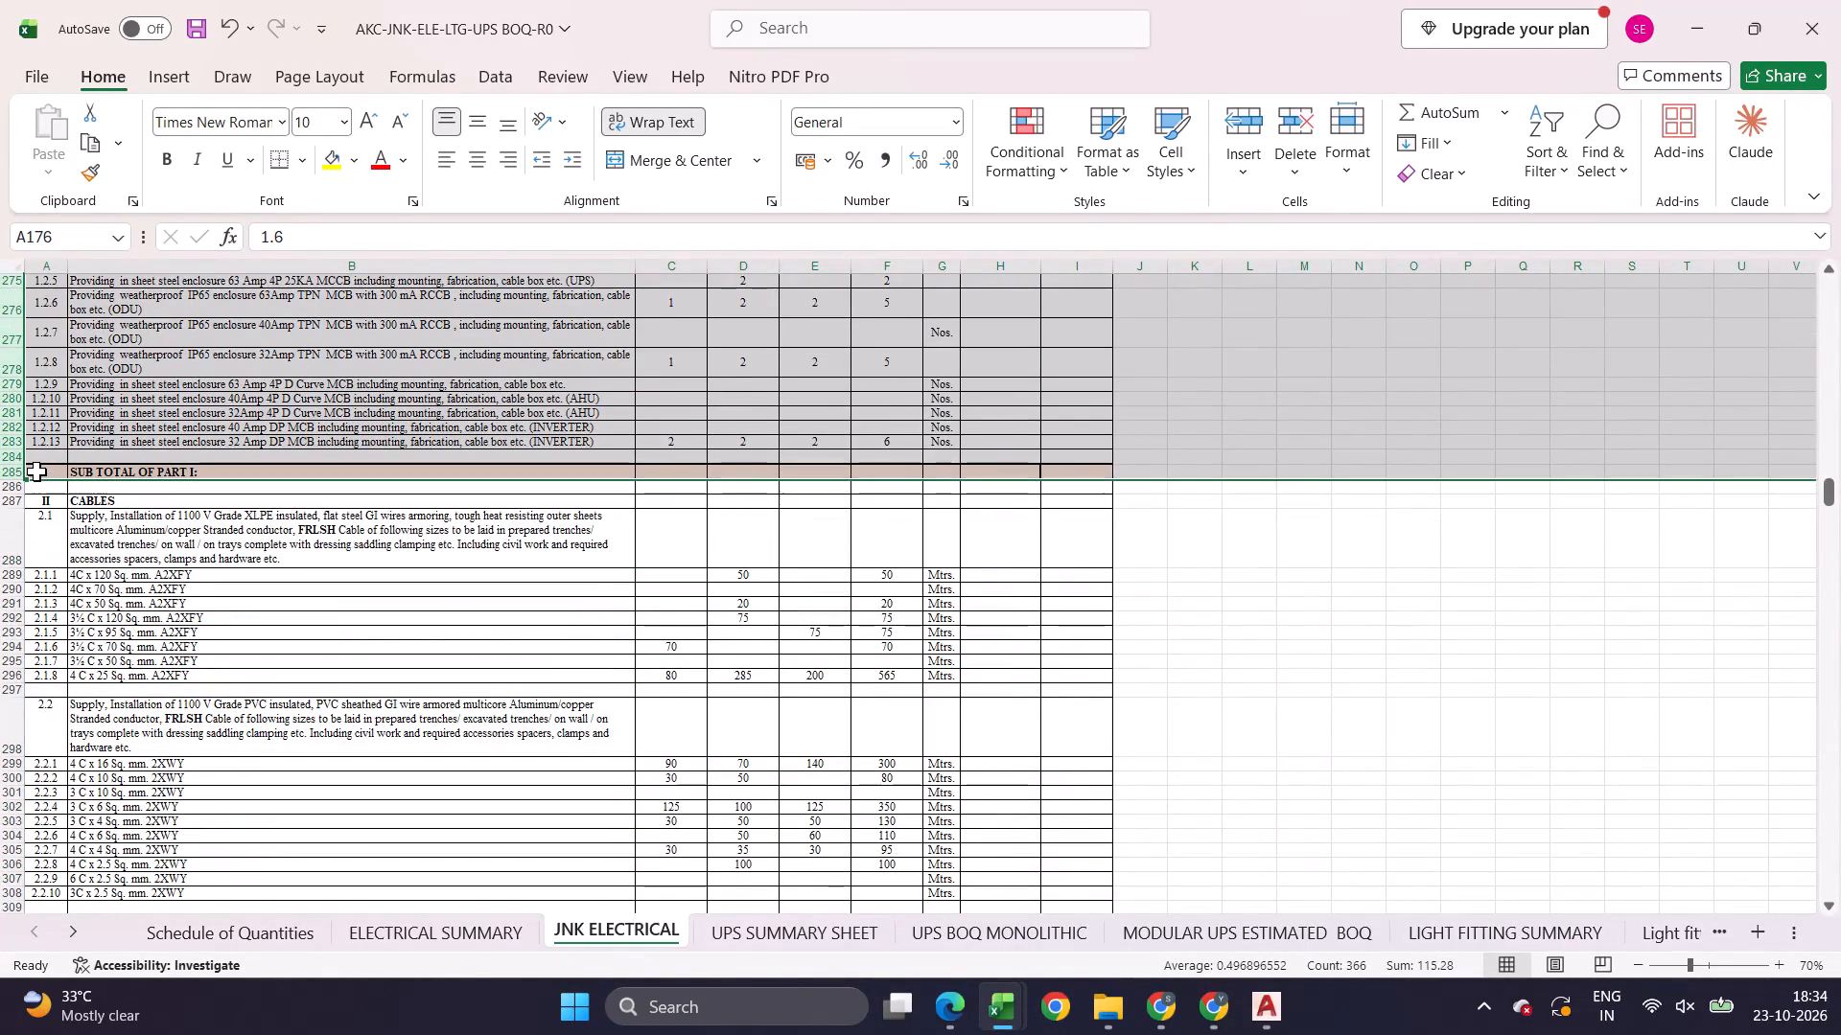
pyautogui.hotkey('ctrl', 'c')
pyautogui.hotkey('alt', 'Tab')
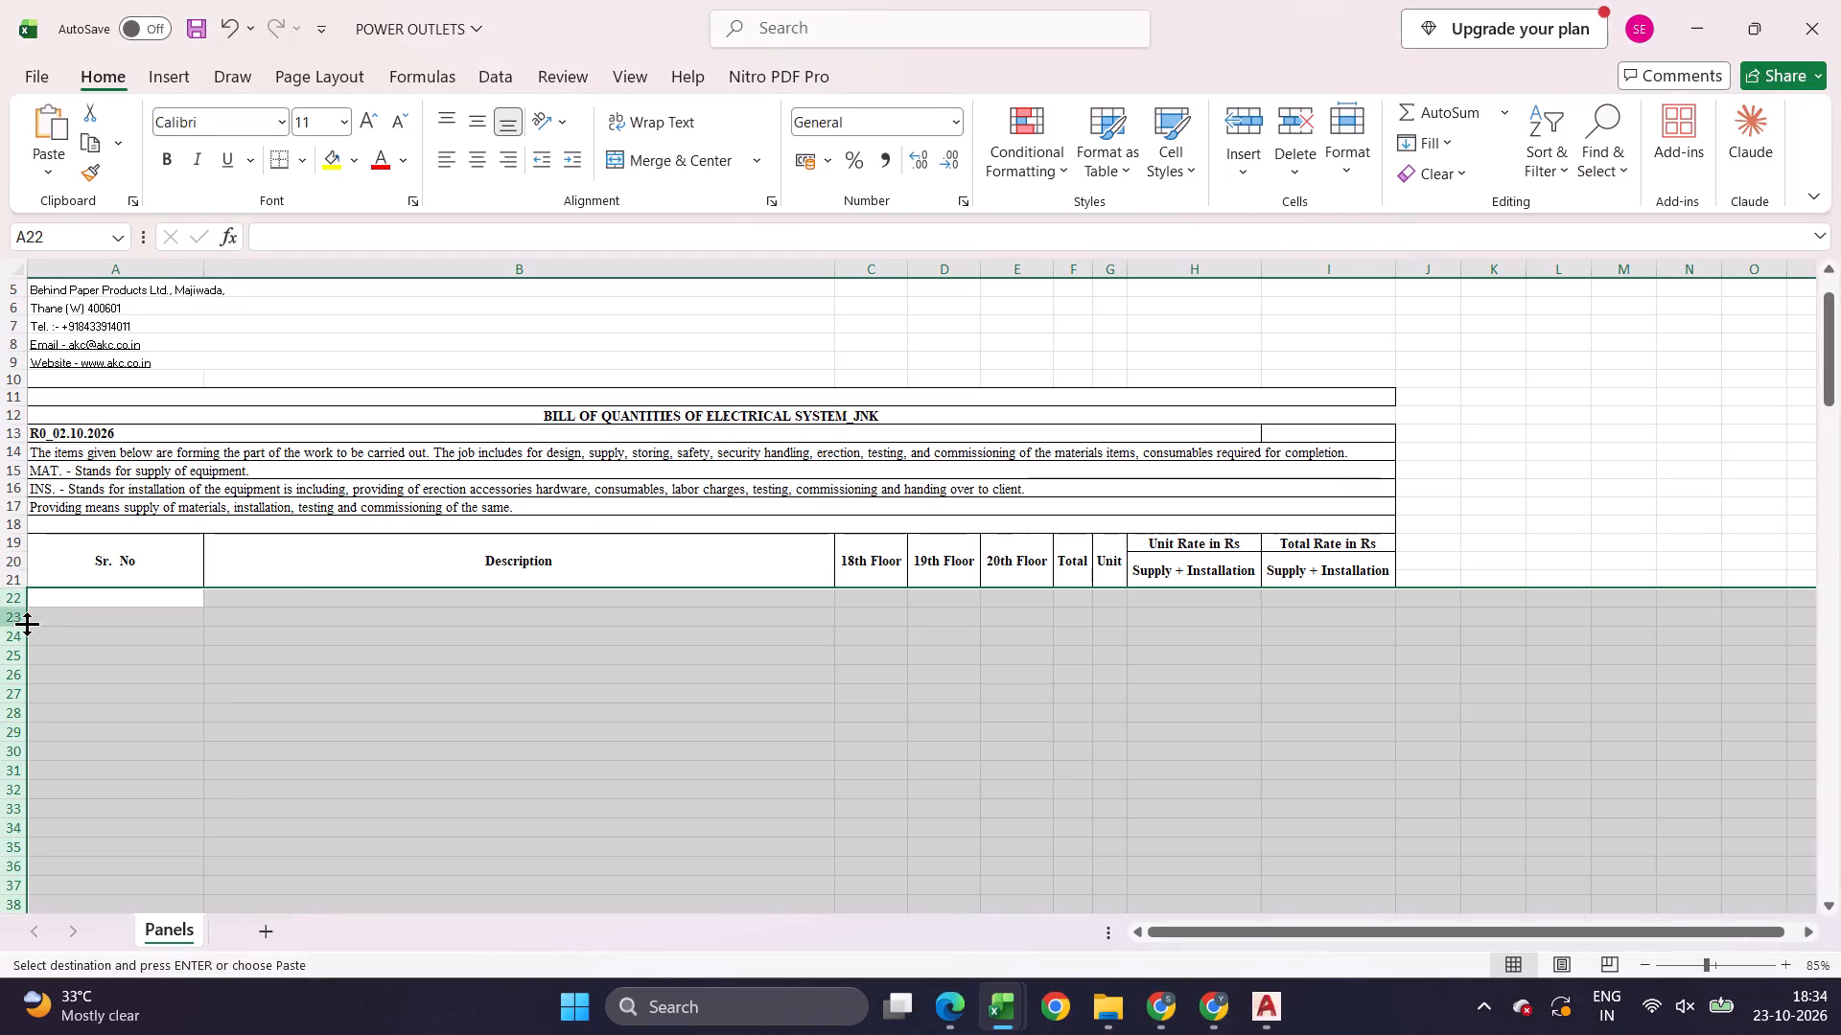
pyautogui.doubleClick(15, 604)
pyautogui.hotkey('ctrl', 'v')
pyautogui.scroll(-9, 537, 633)
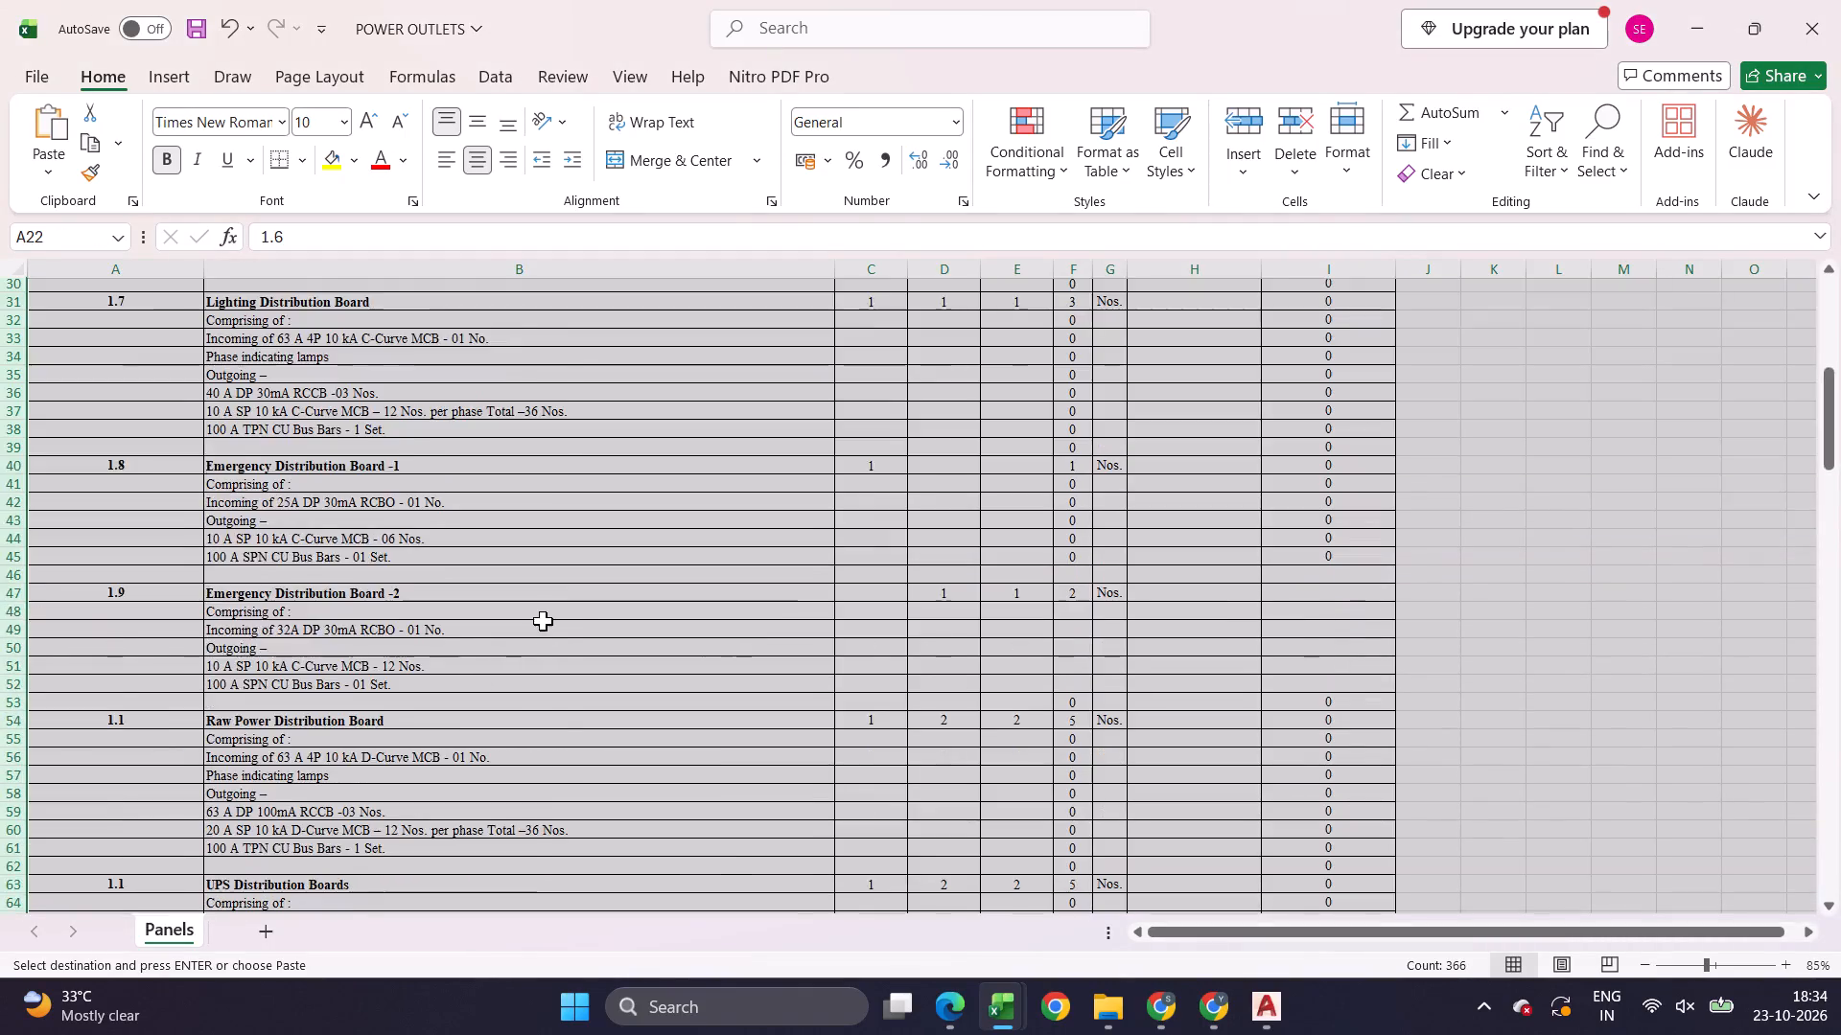
pyautogui.scroll(-20, 543, 620)
pyautogui.scroll(-13, 543, 620)
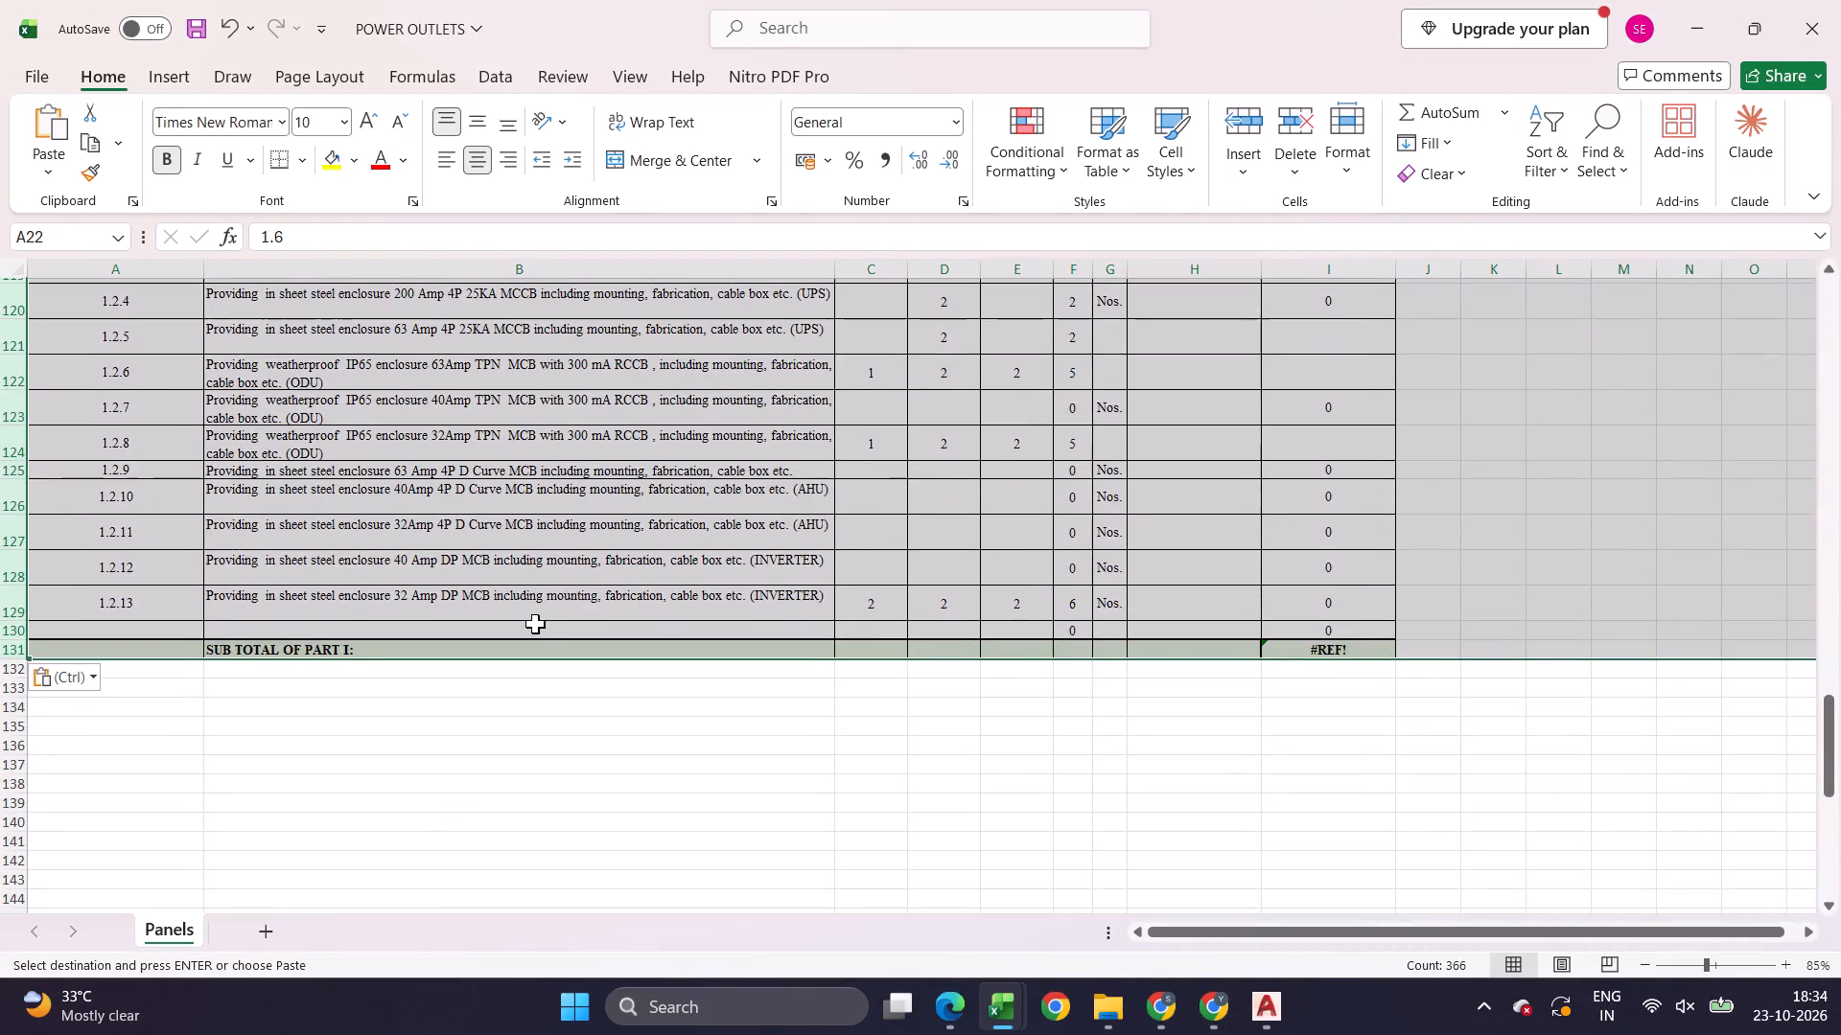
pyautogui.click(434, 809)
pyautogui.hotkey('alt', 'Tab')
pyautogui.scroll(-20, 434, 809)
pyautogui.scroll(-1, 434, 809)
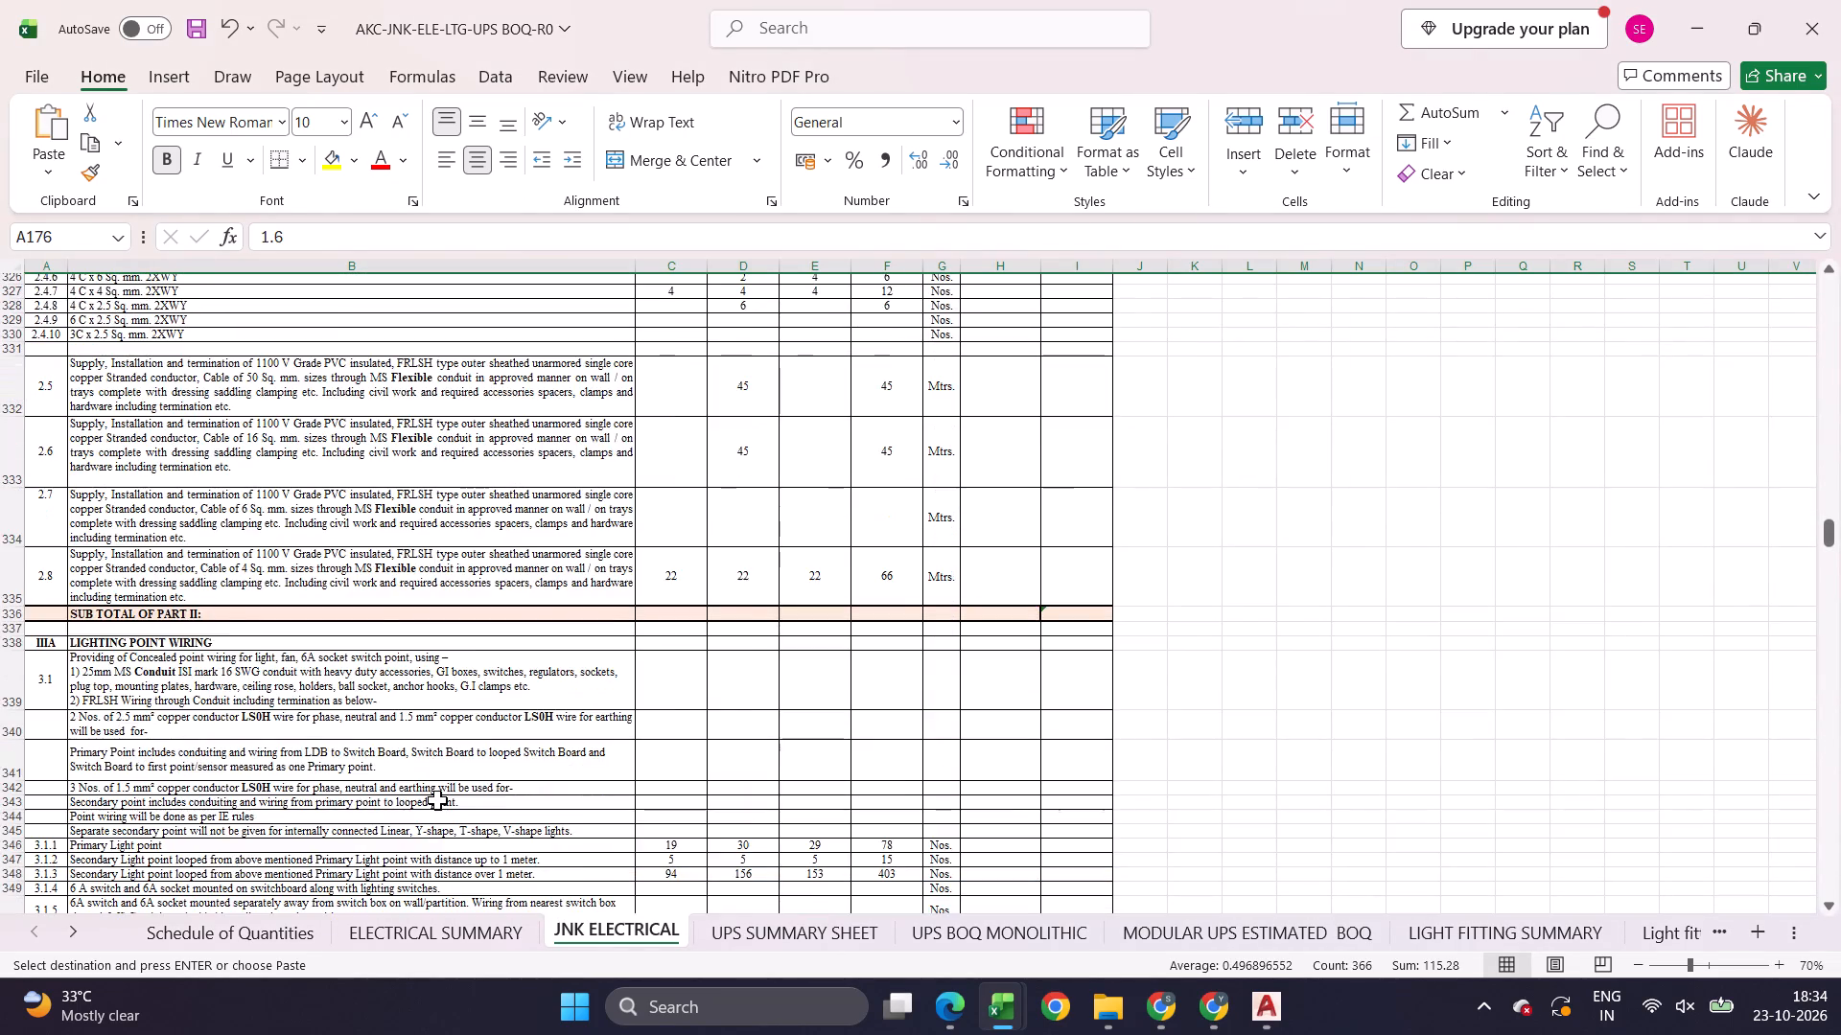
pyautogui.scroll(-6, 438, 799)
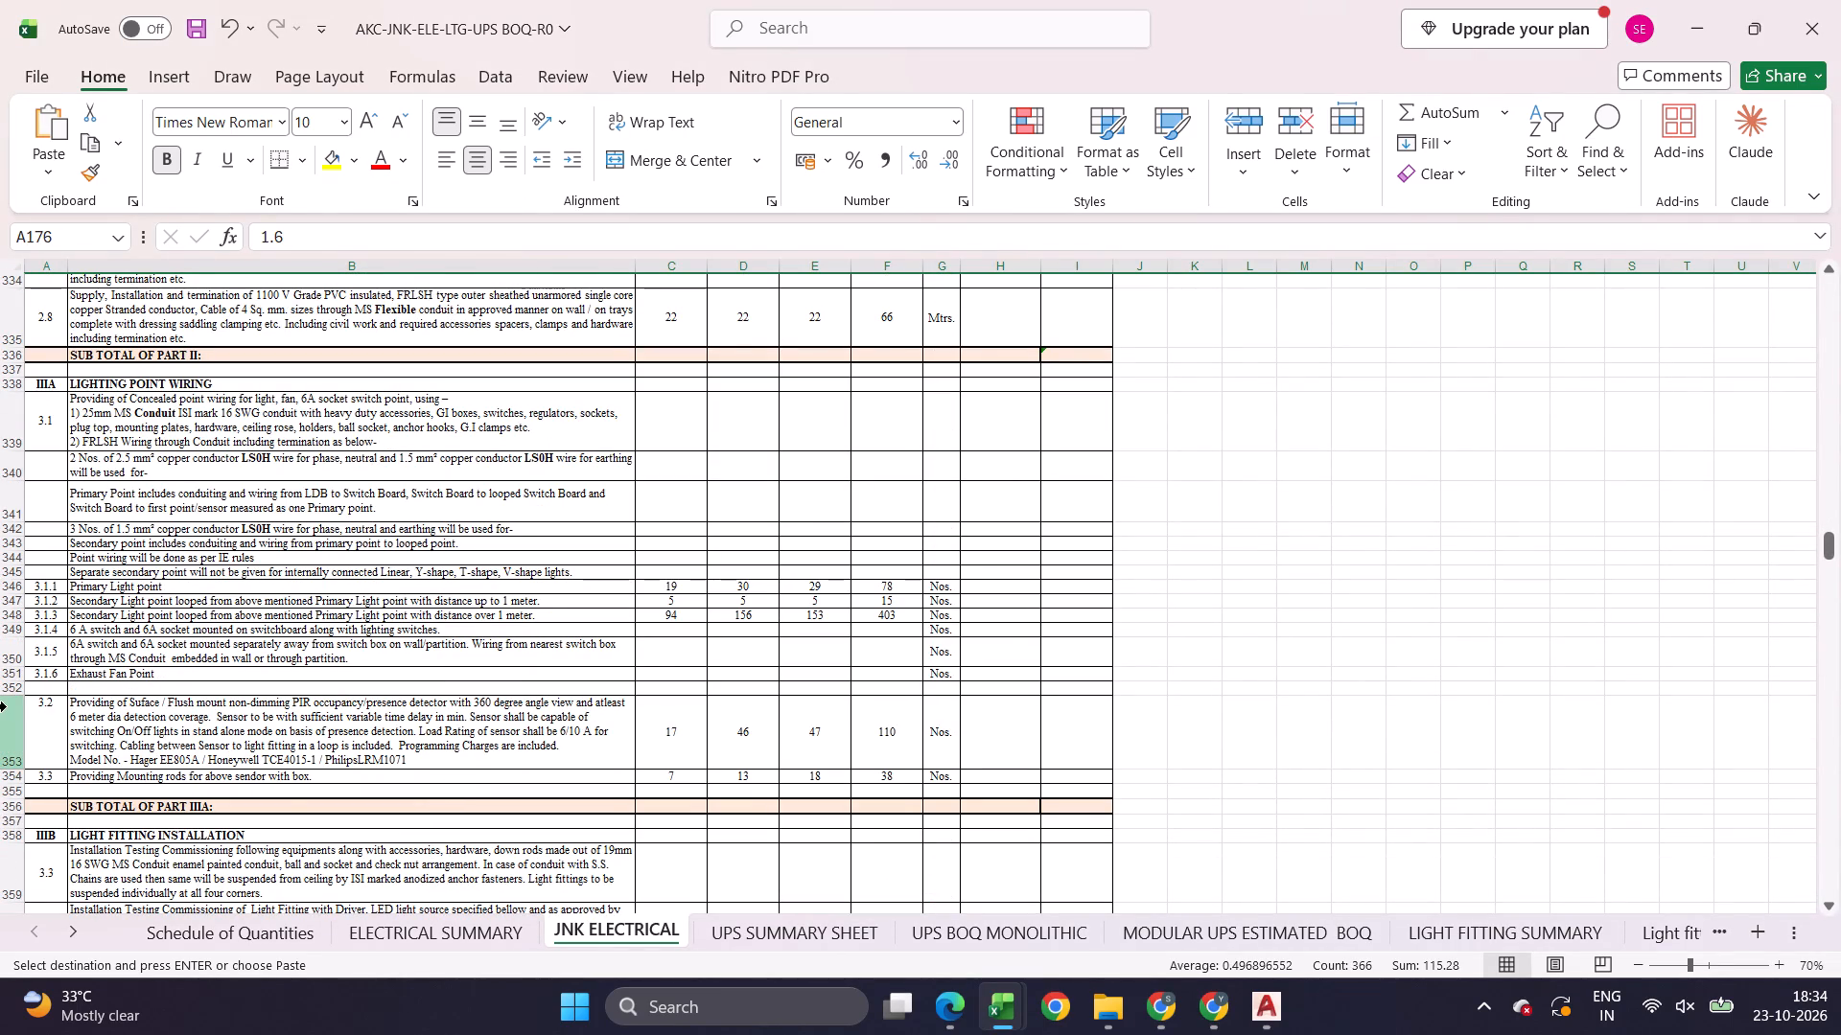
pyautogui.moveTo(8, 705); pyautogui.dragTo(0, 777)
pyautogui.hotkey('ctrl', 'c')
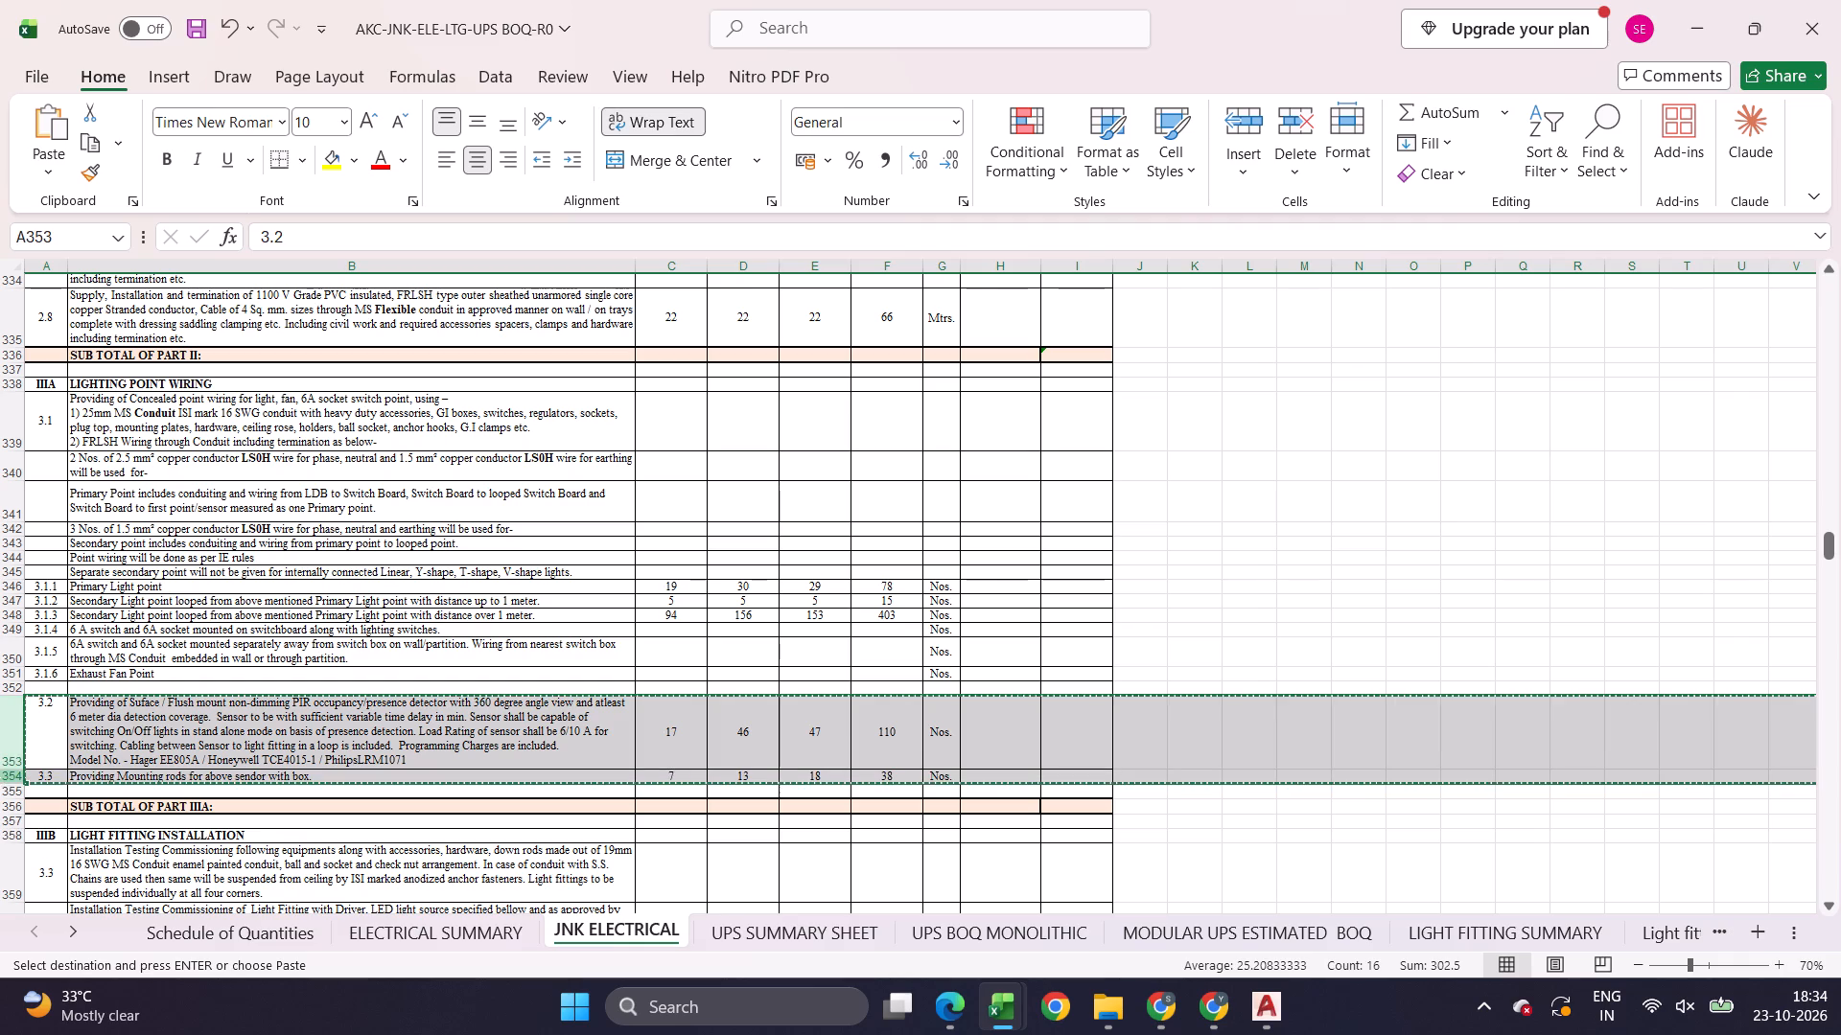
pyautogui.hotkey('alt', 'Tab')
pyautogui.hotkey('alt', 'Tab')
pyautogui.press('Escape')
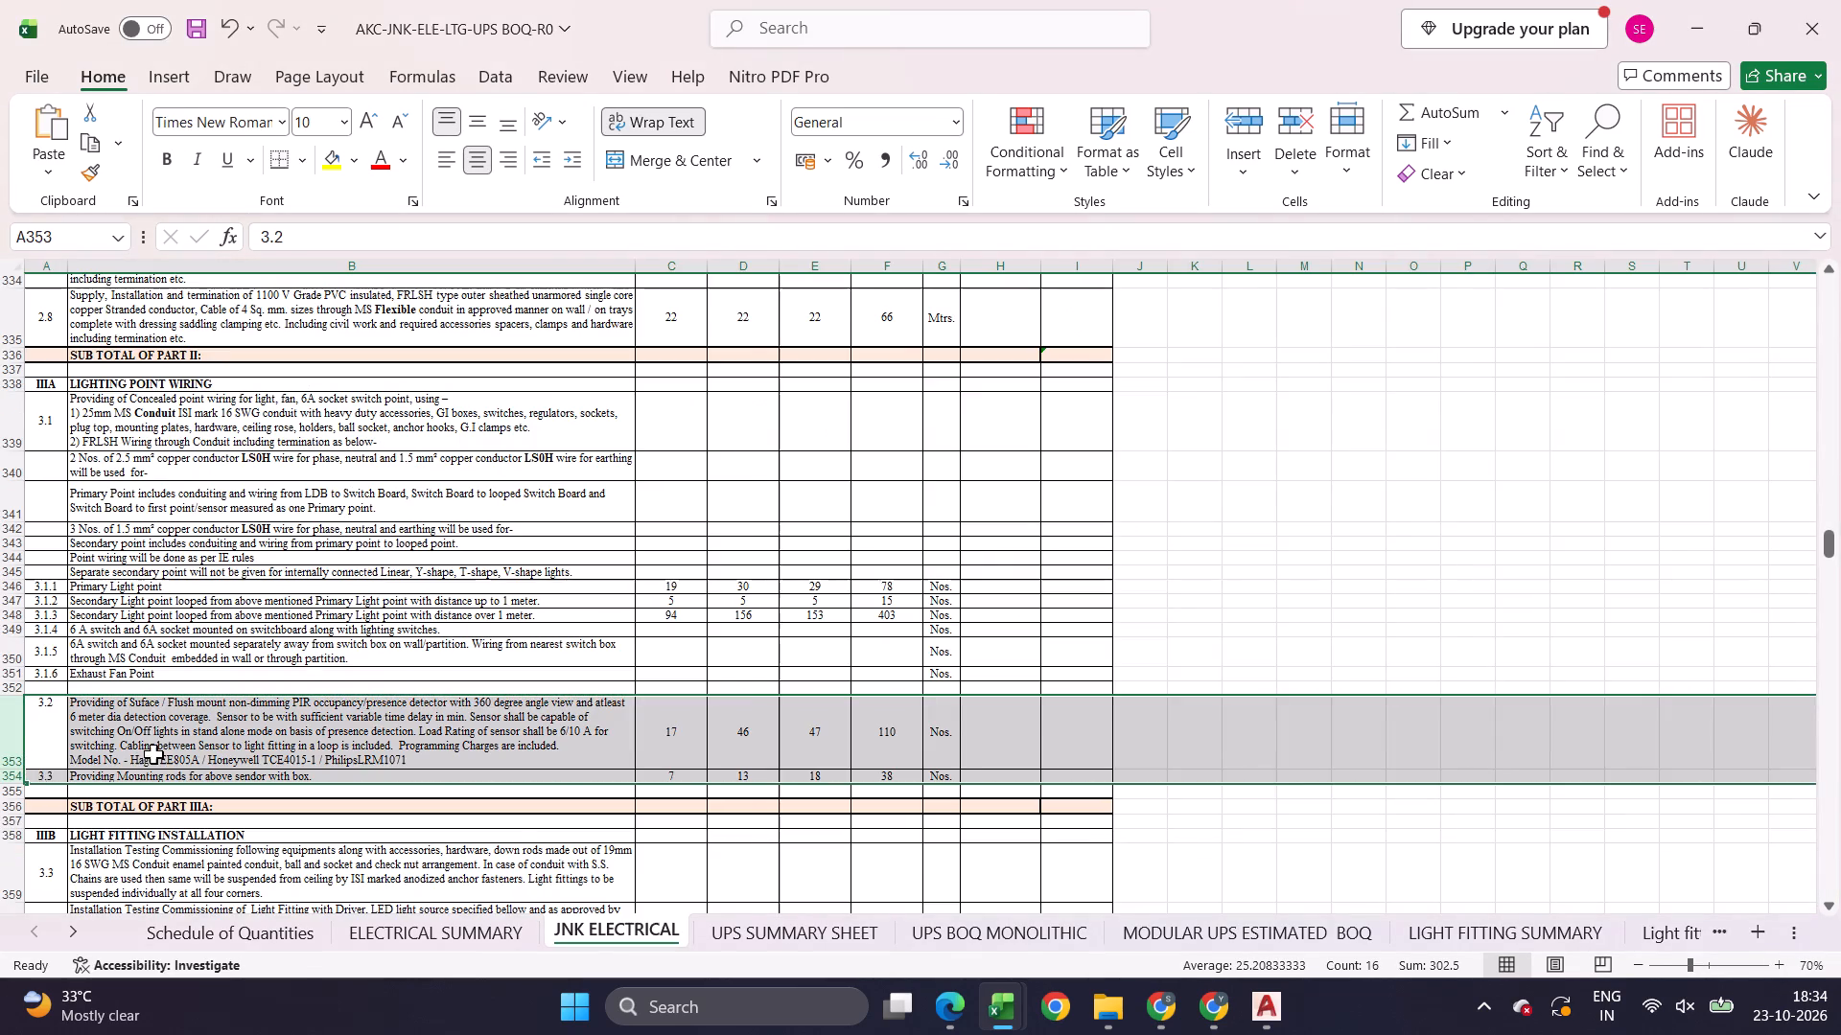
# Copy the RAW POWER WIRING section, rows 389 to 447 of JNK ELECTRICAL, into POWER OUTLETS from row 132.
pyautogui.scroll(-6, 153, 753)
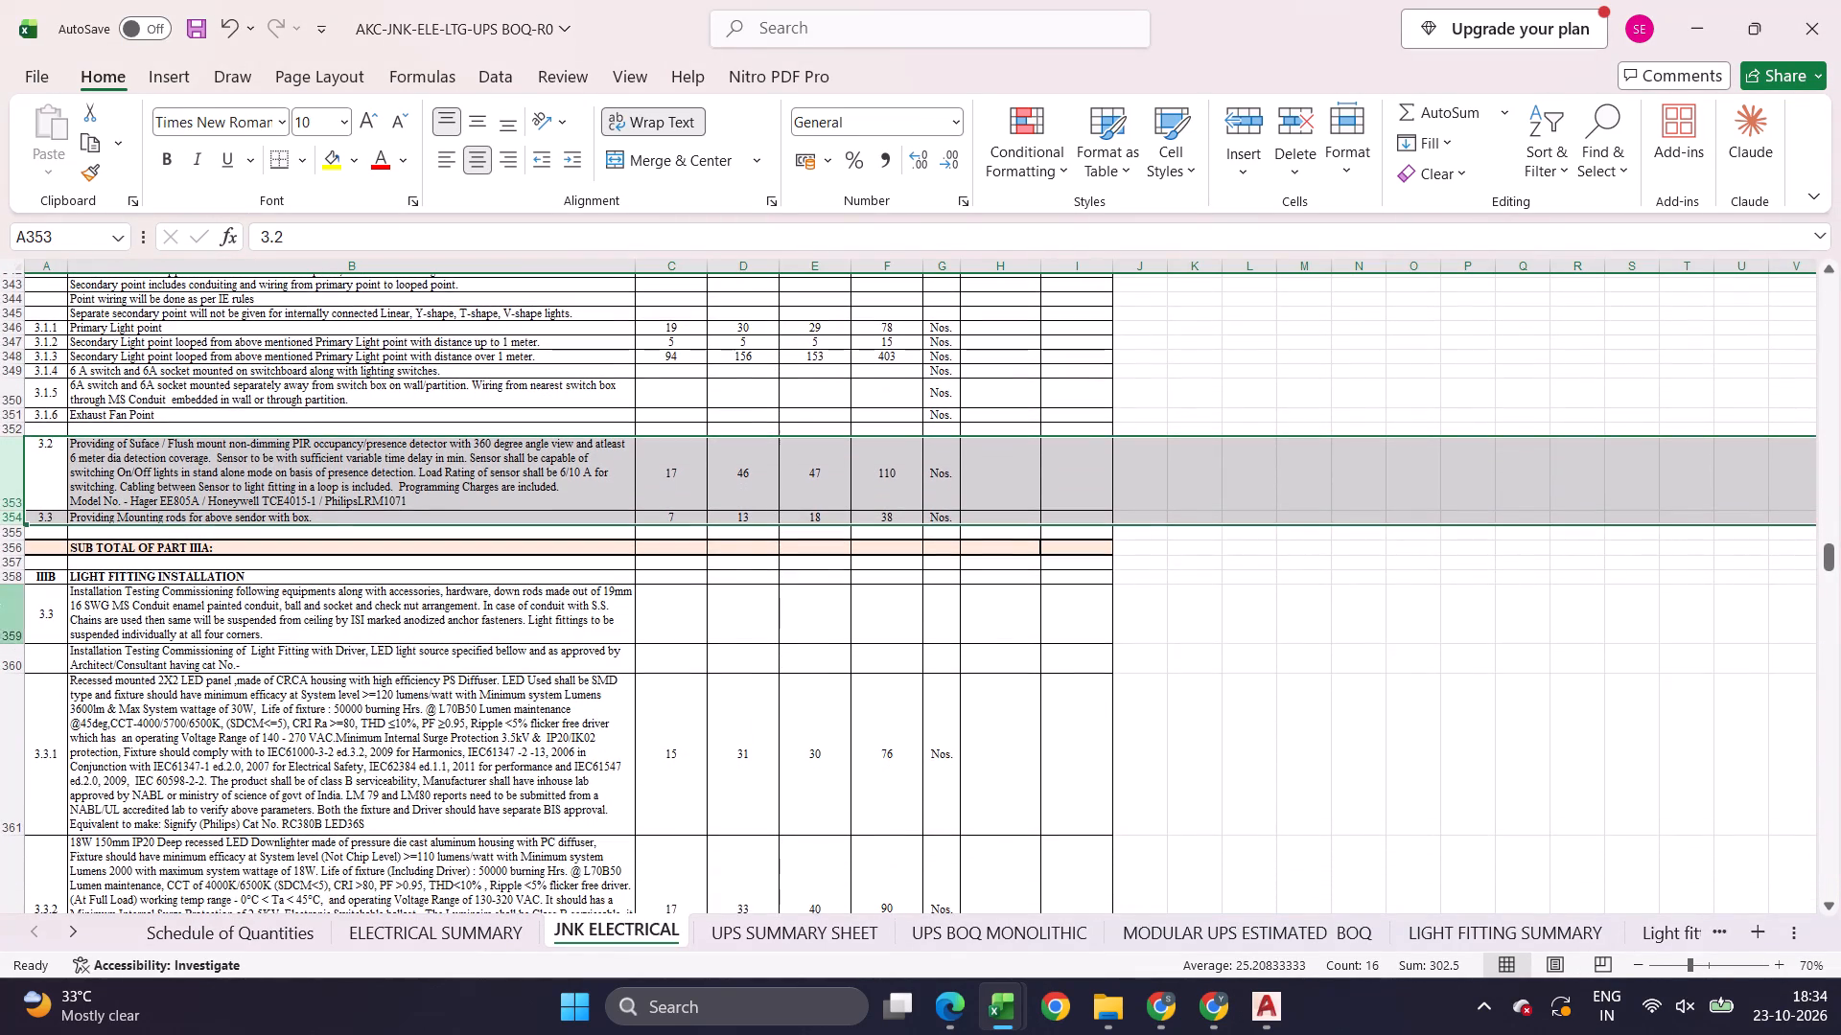
pyautogui.scroll(-20, 85, 603)
pyautogui.scroll(-9, 85, 603)
pyautogui.scroll(-16, 175, 603)
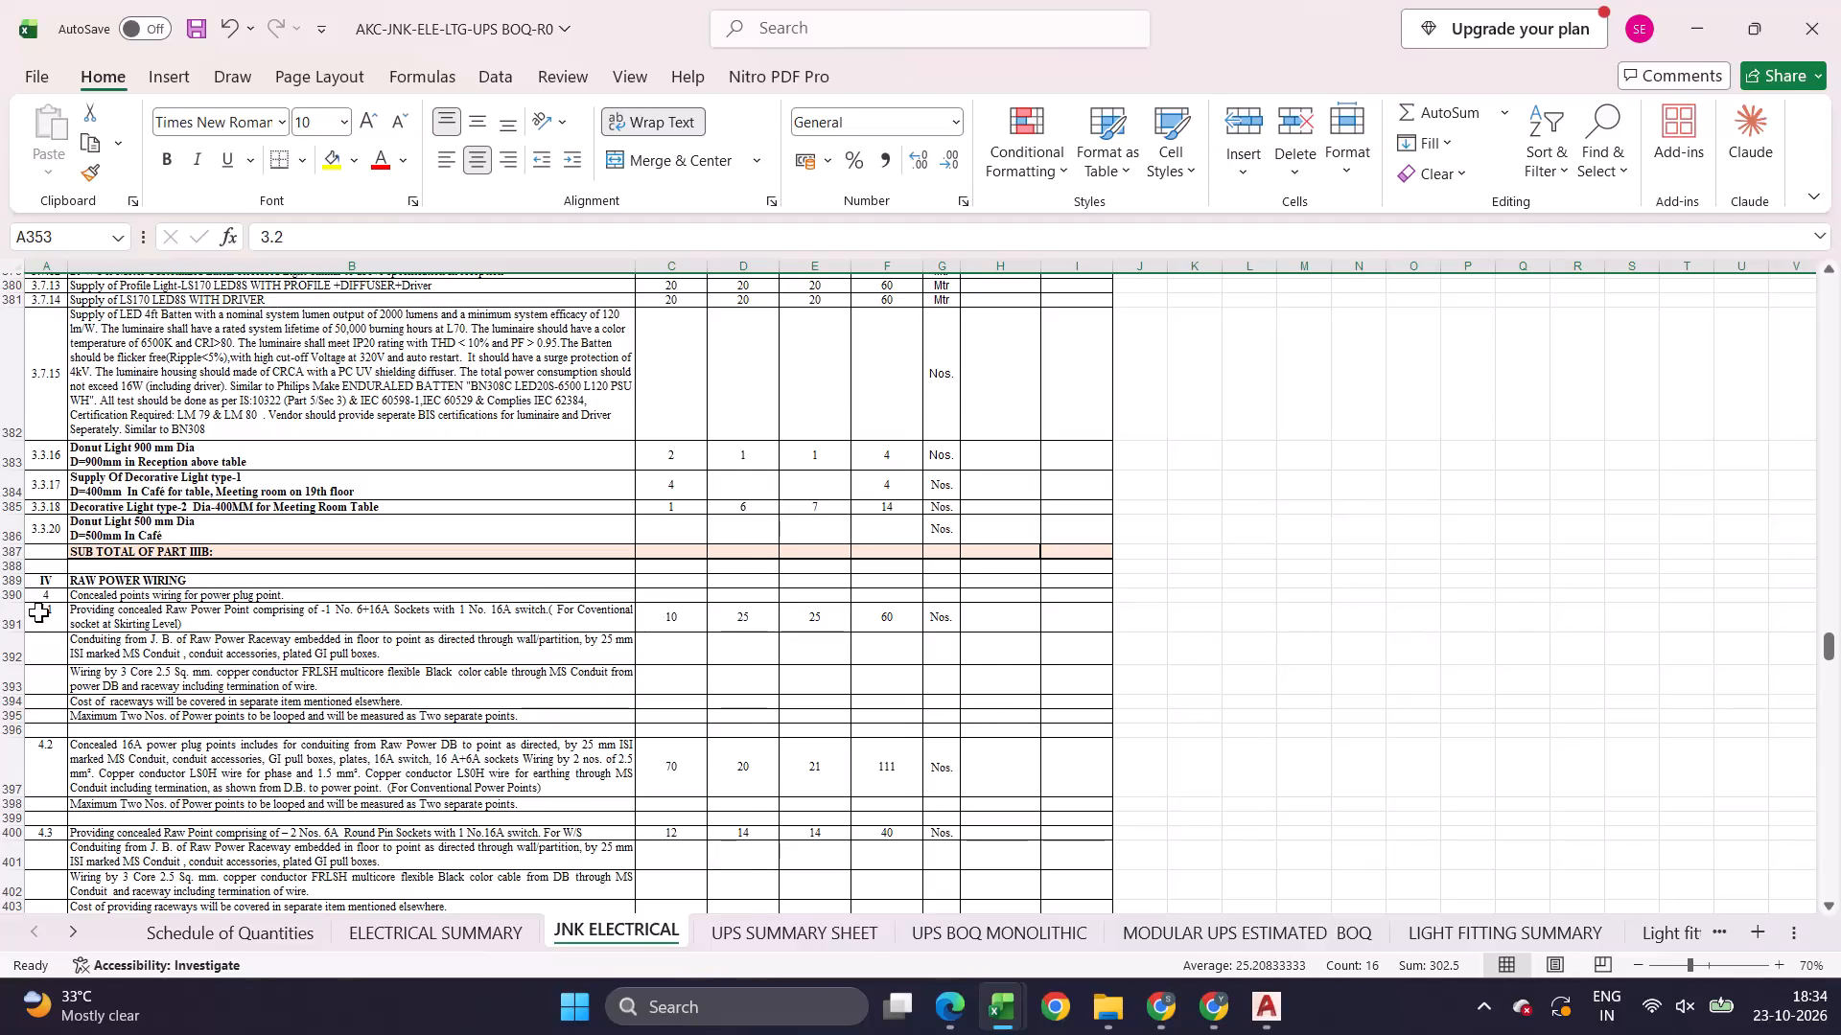
pyautogui.moveTo(1, 578); pyautogui.dragTo(0, 892)
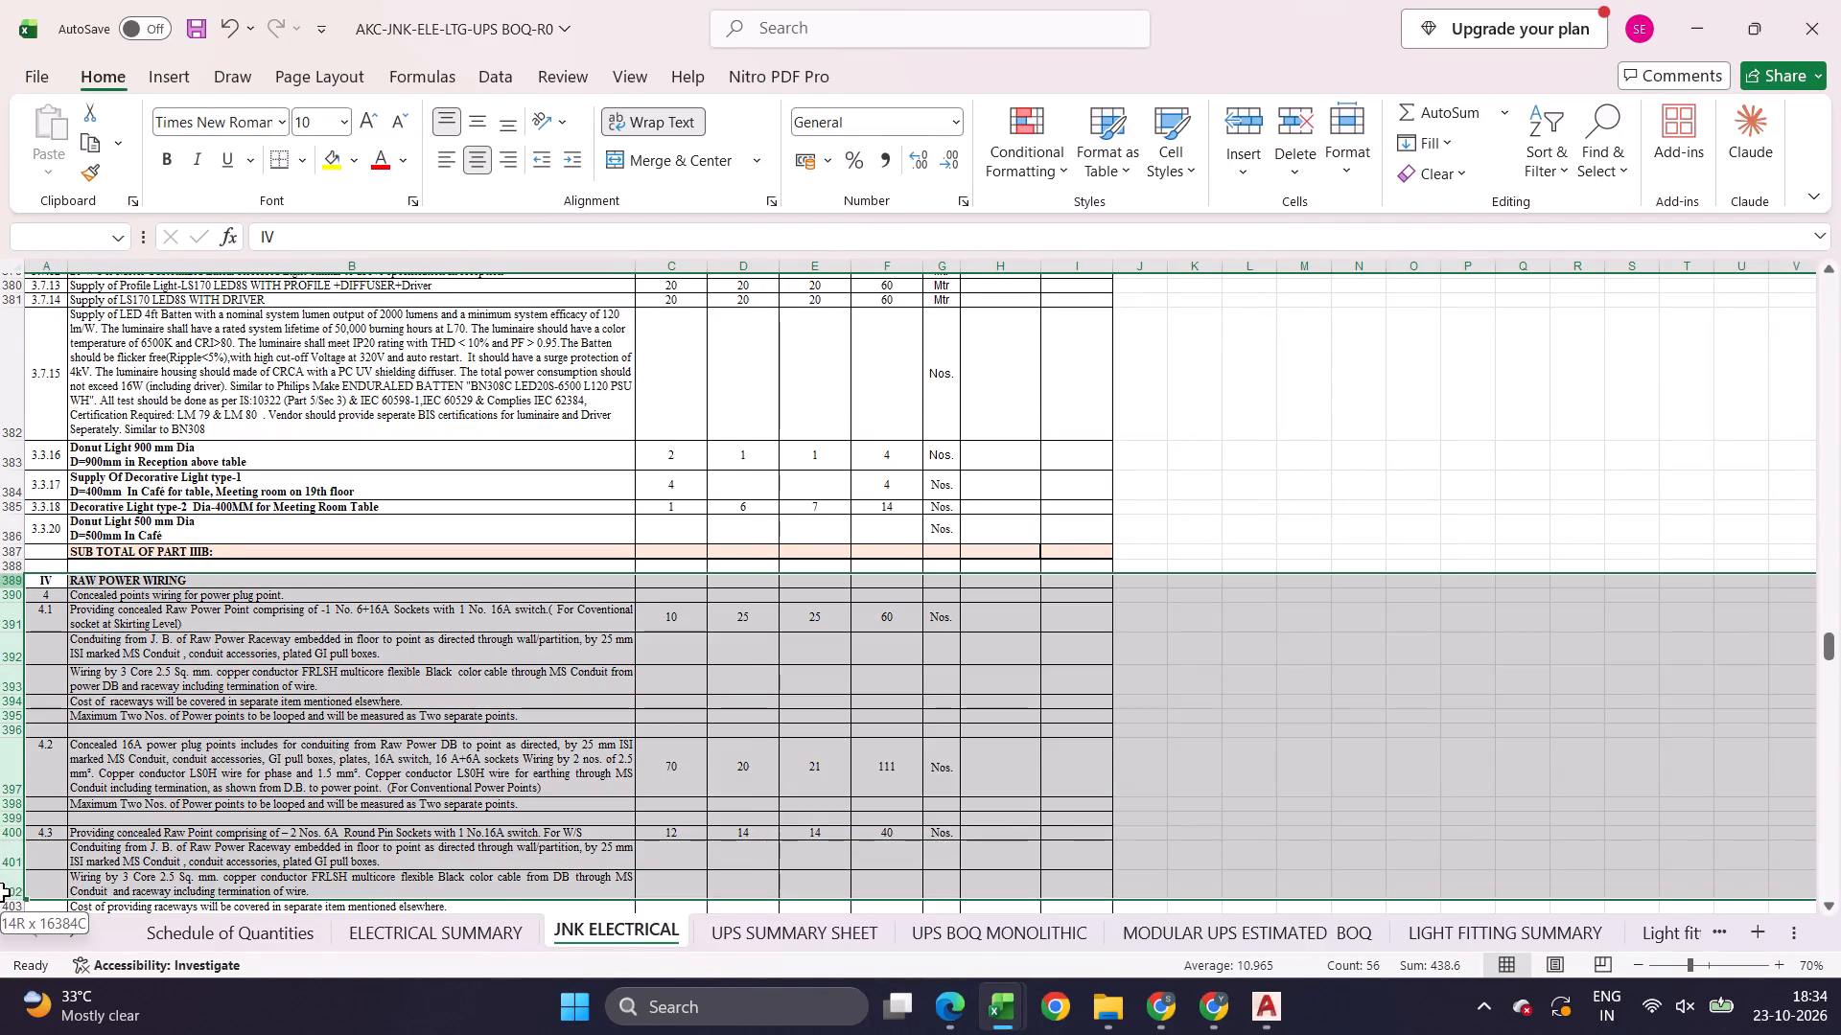
pyautogui.moveTo(0, 892); pyautogui.dragTo(2, 919)
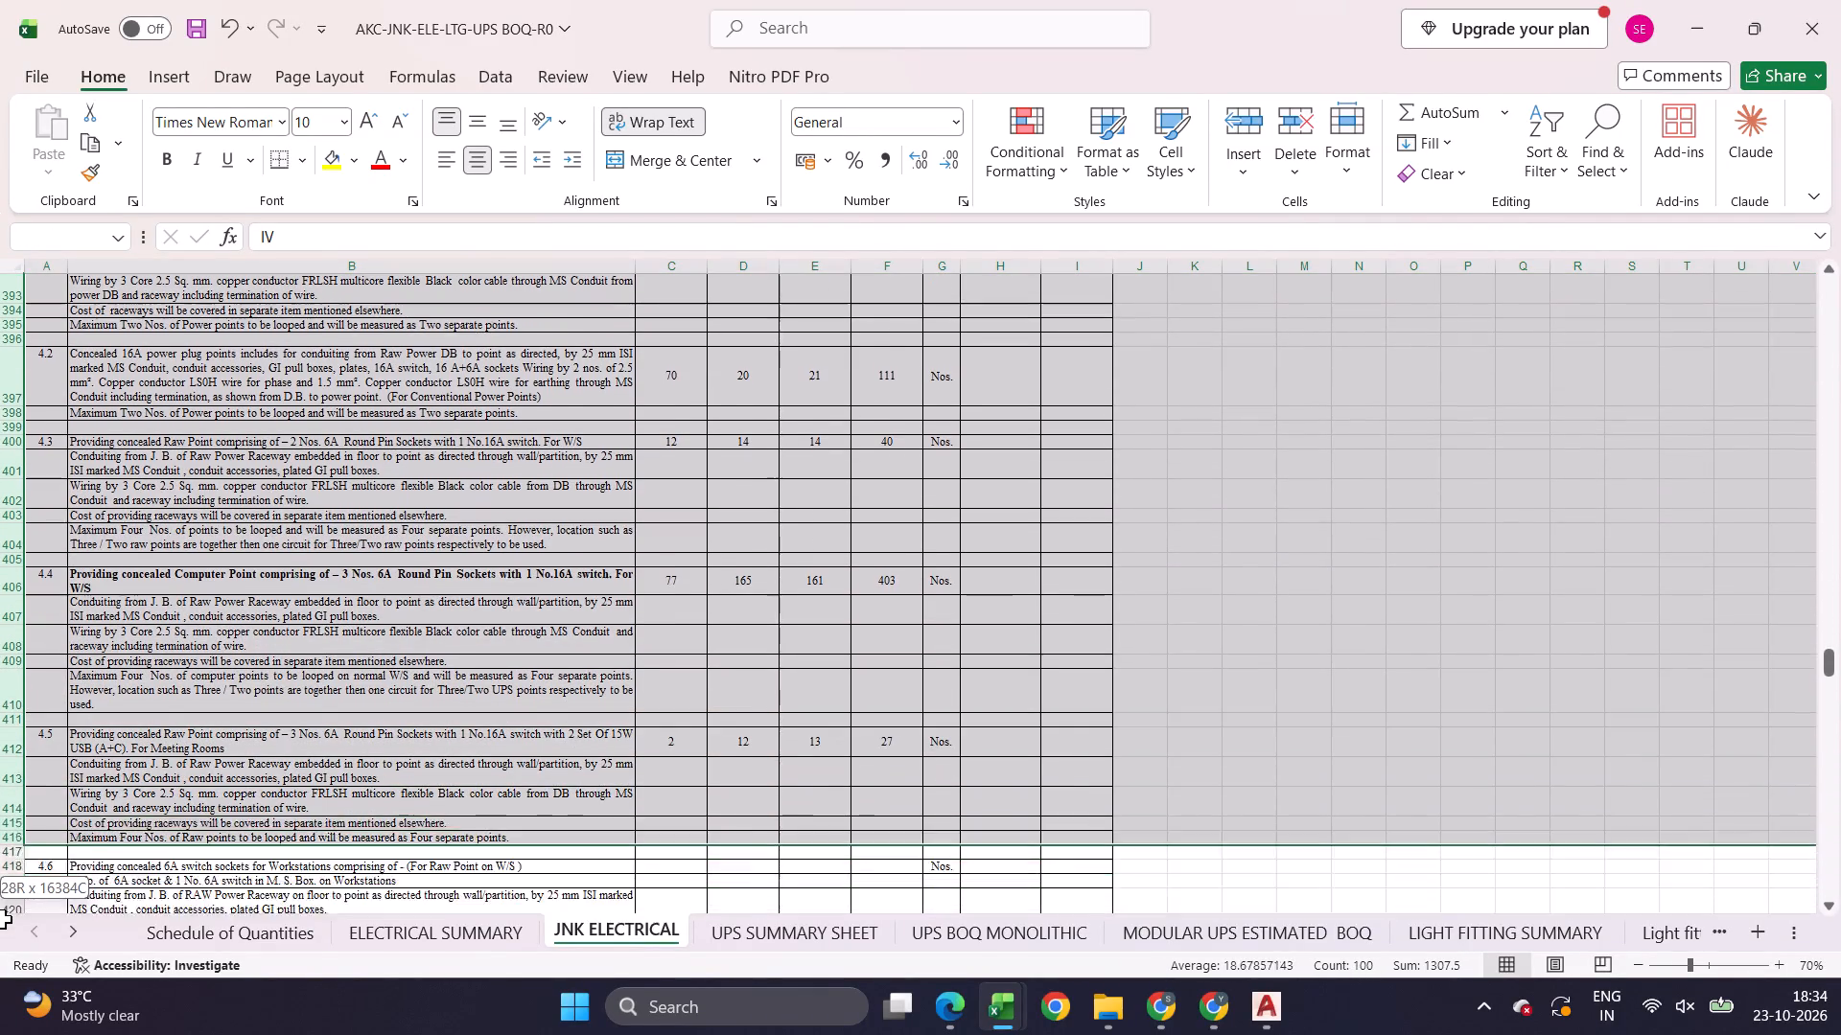
pyautogui.moveTo(2, 919); pyautogui.dragTo(8, 923)
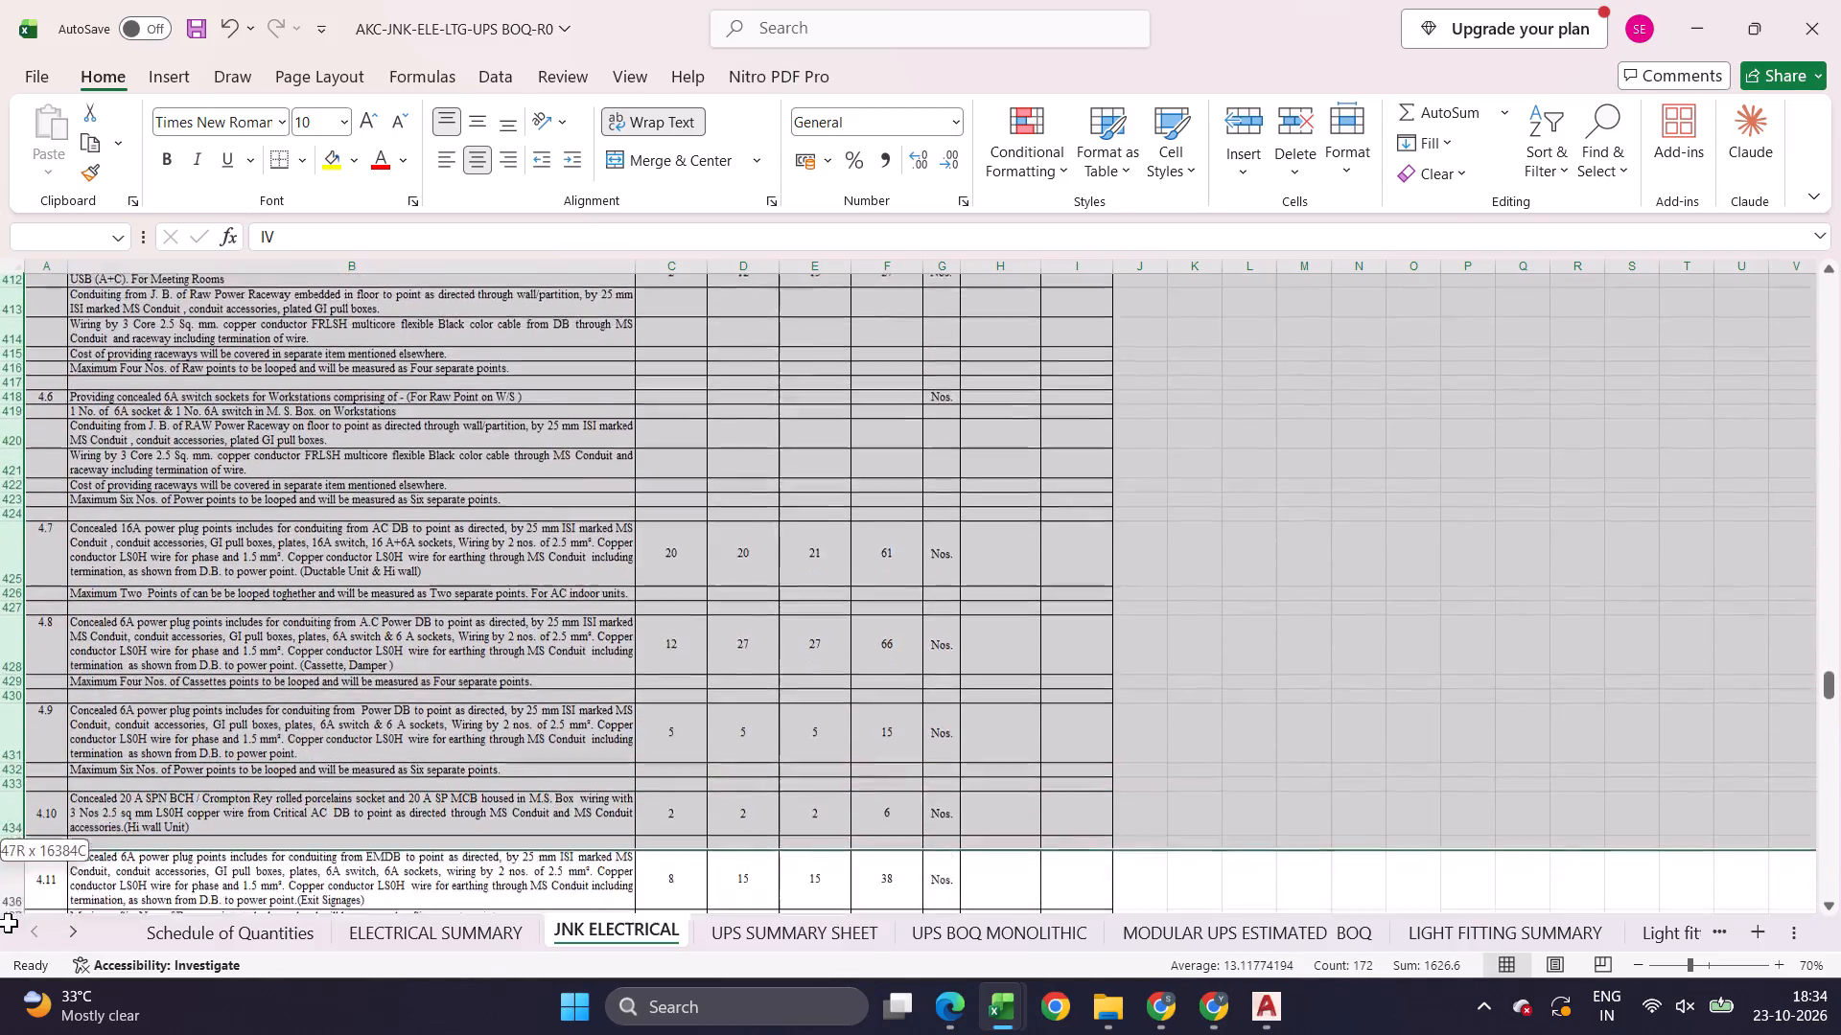
pyautogui.moveTo(8, 923); pyautogui.dragTo(18, 573)
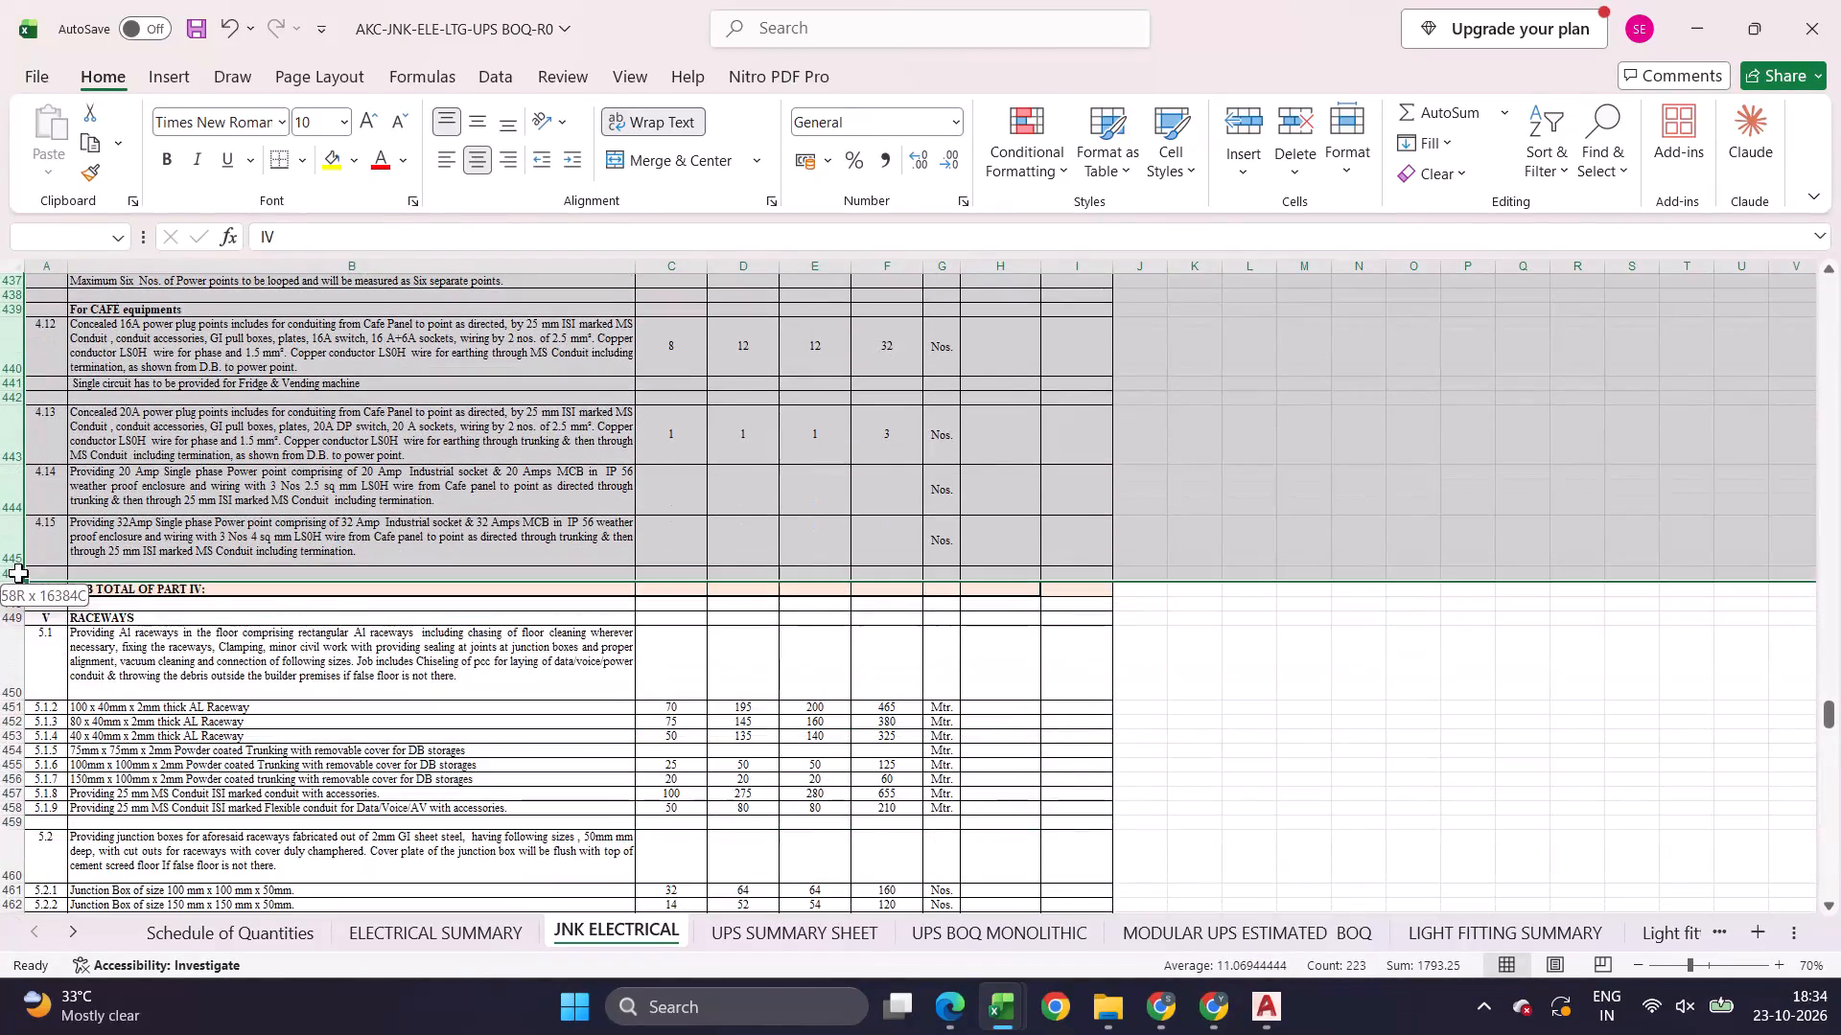
pyautogui.moveTo(18, 573); pyautogui.dragTo(11, 586)
pyautogui.hotkey('ctrl', 'c')
pyautogui.hotkey('alt', 'Tab')
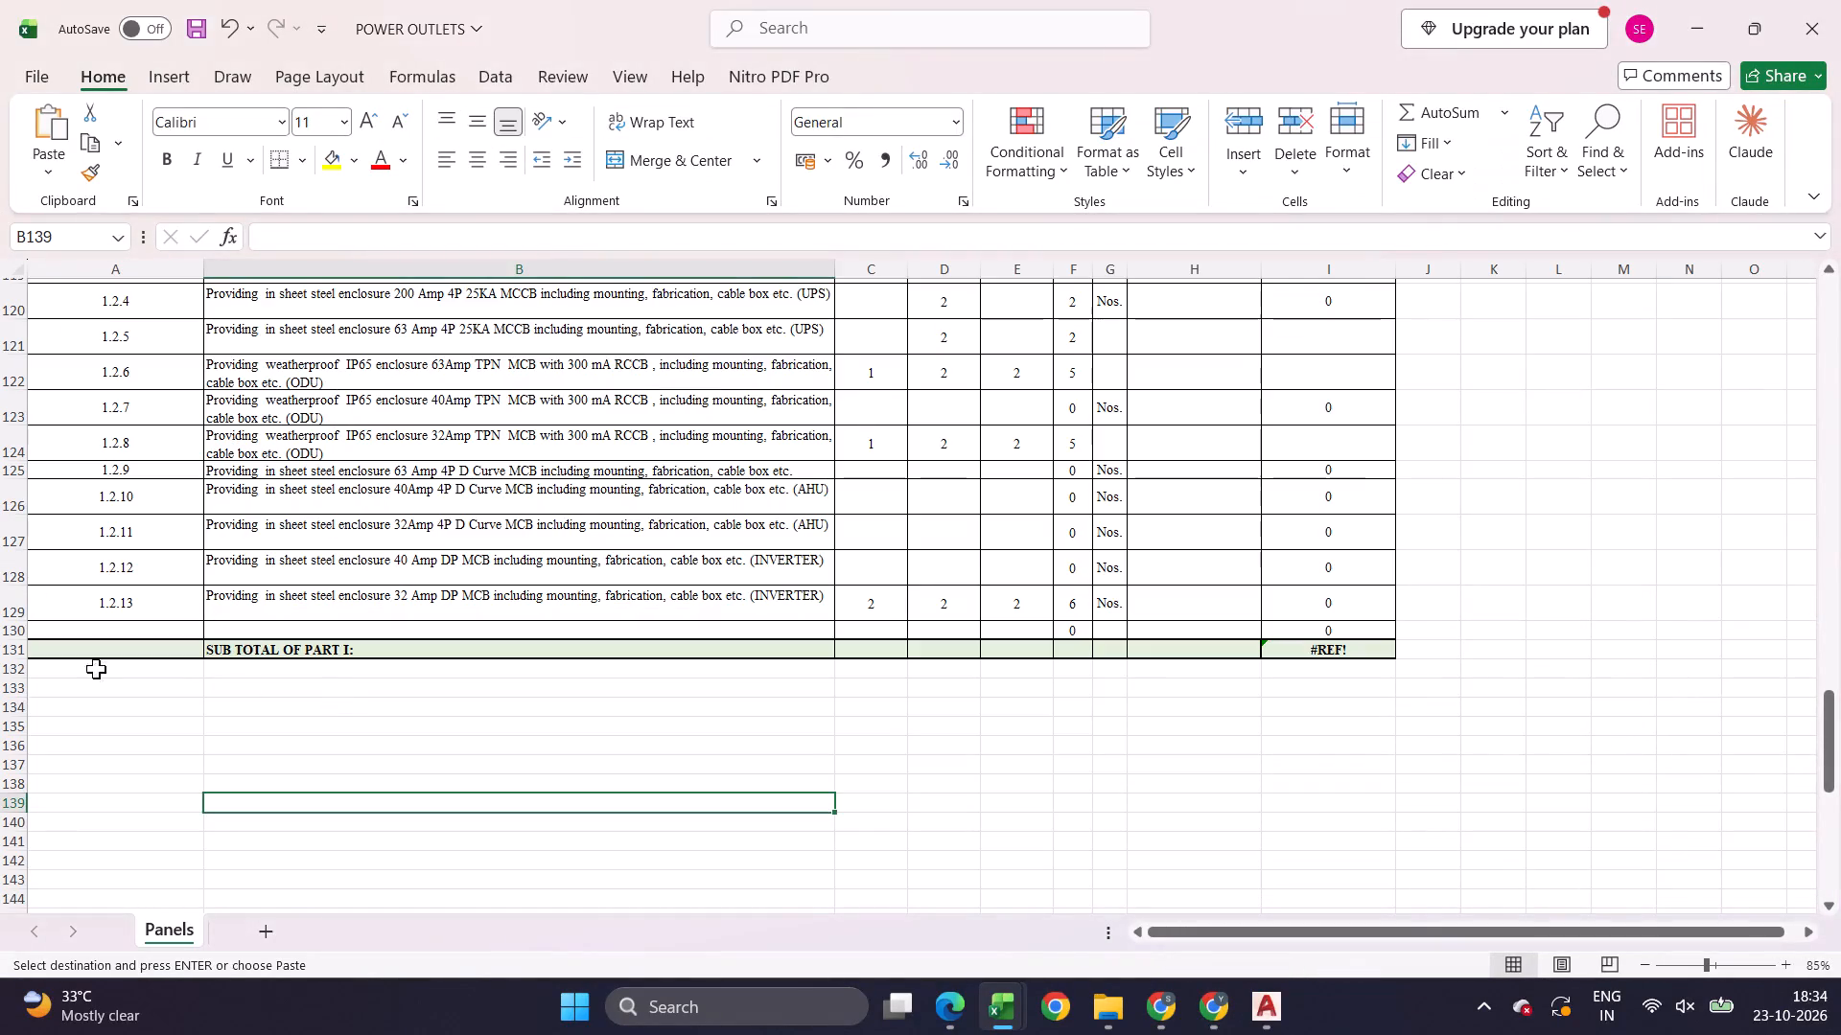
pyautogui.click(0, 672)
pyautogui.hotkey('ctrl', 'v')
# Copy the UPS POWER WIRING section, rows 468 to 507 of JNK ELECTRICAL, into POWER OUTLETS from row 191.
pyautogui.hotkey('alt', 'Tab')
pyautogui.scroll(-2, 331, 646)
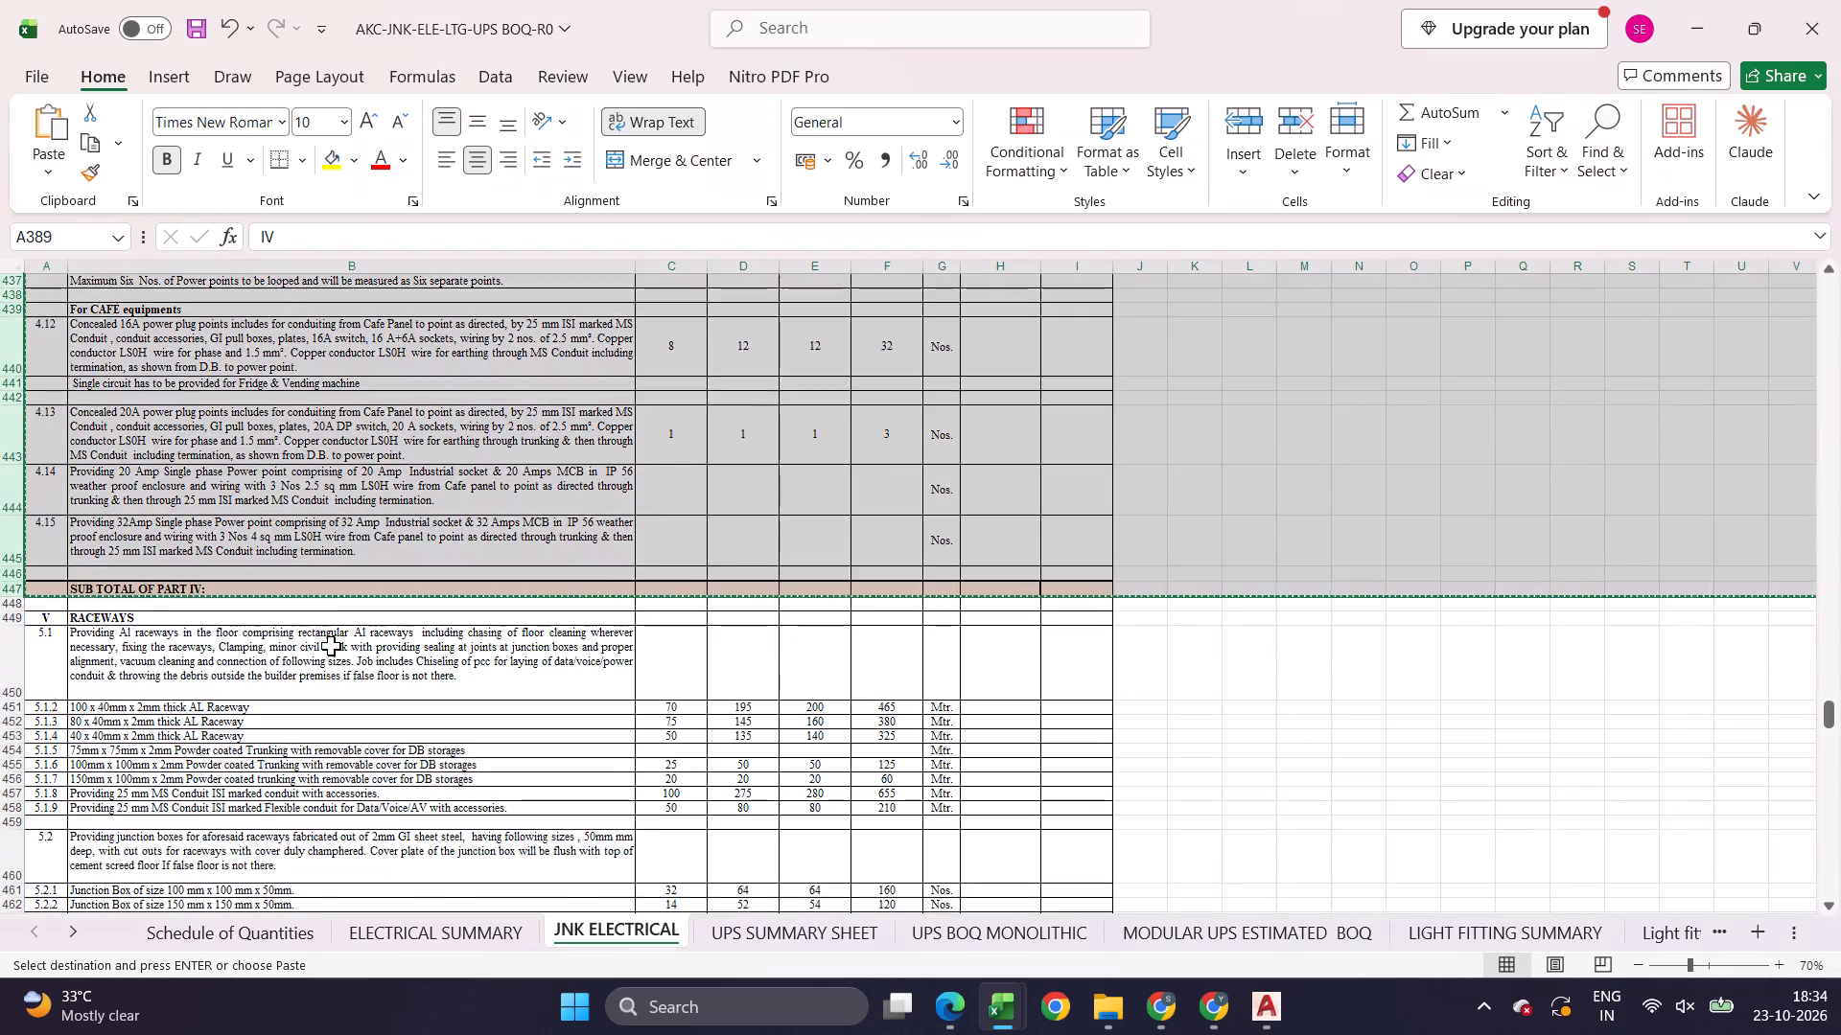
pyautogui.scroll(-12, 331, 646)
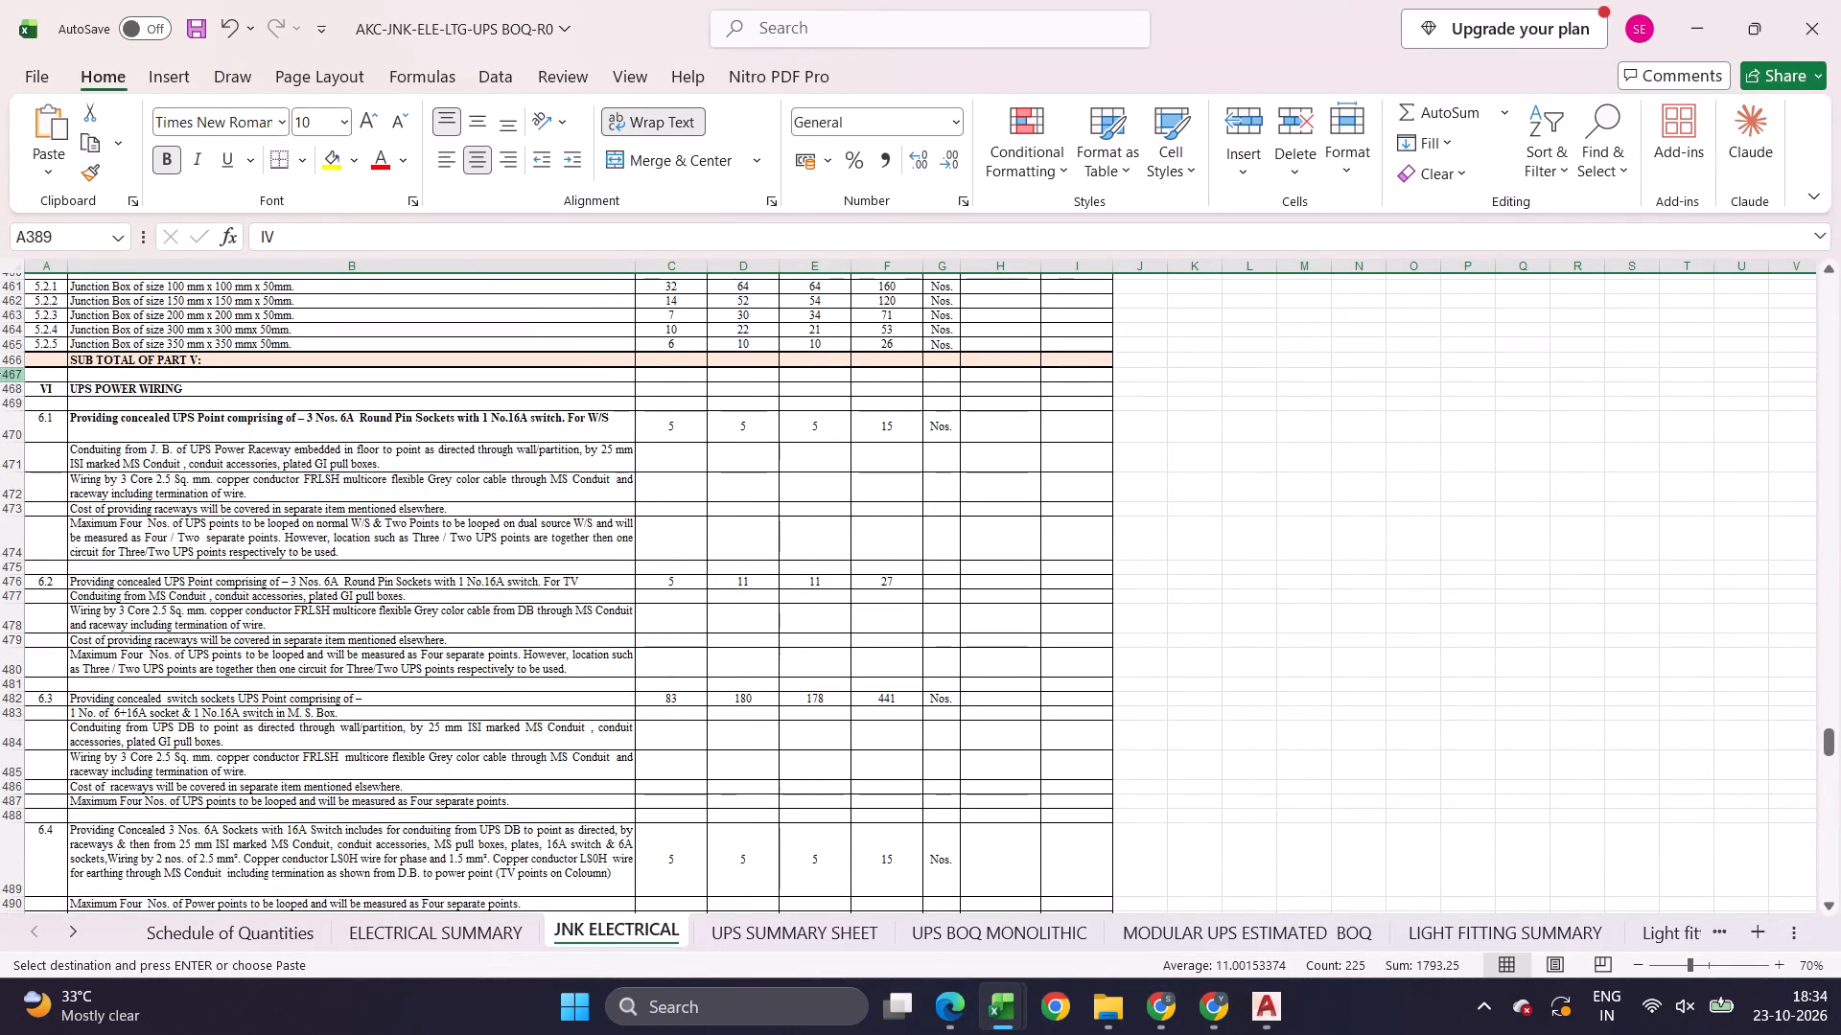
pyautogui.moveTo(6, 386); pyautogui.dragTo(11, 946)
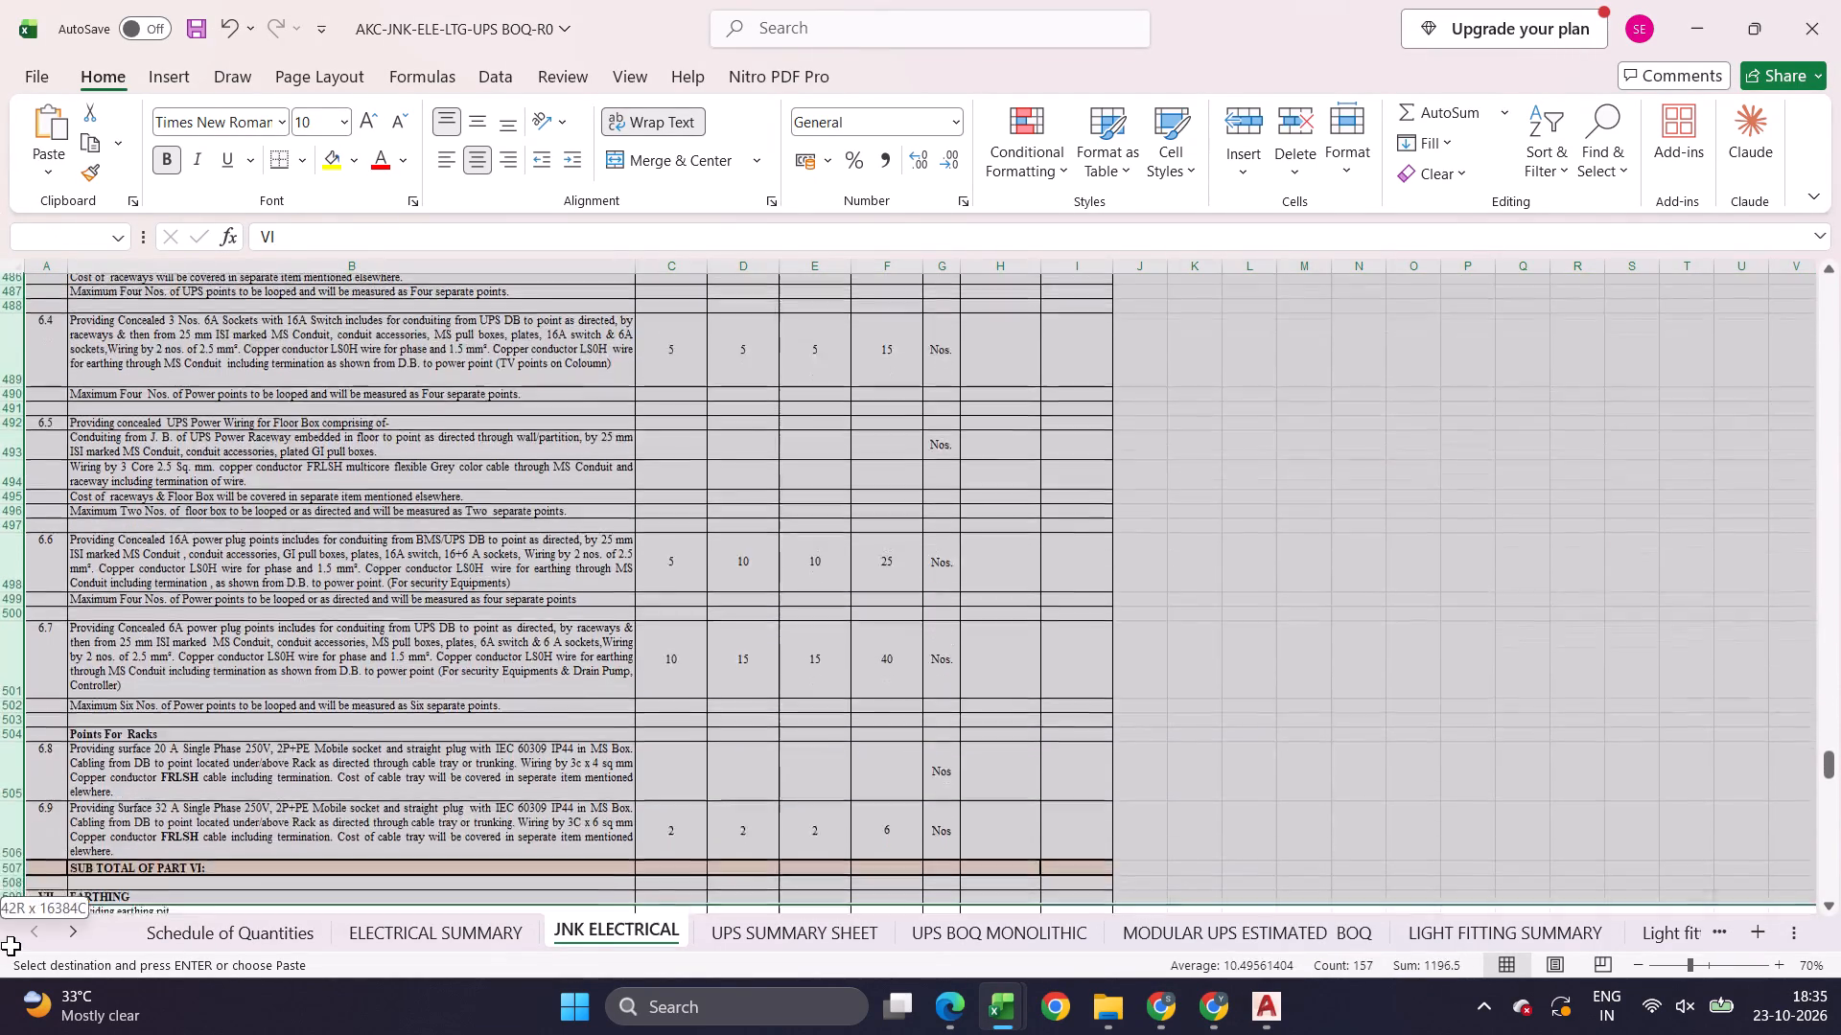
pyautogui.moveTo(11, 946); pyautogui.dragTo(12, 632)
pyautogui.hotkey('ctrl', 'c')
pyautogui.hotkey('alt', 'Tab')
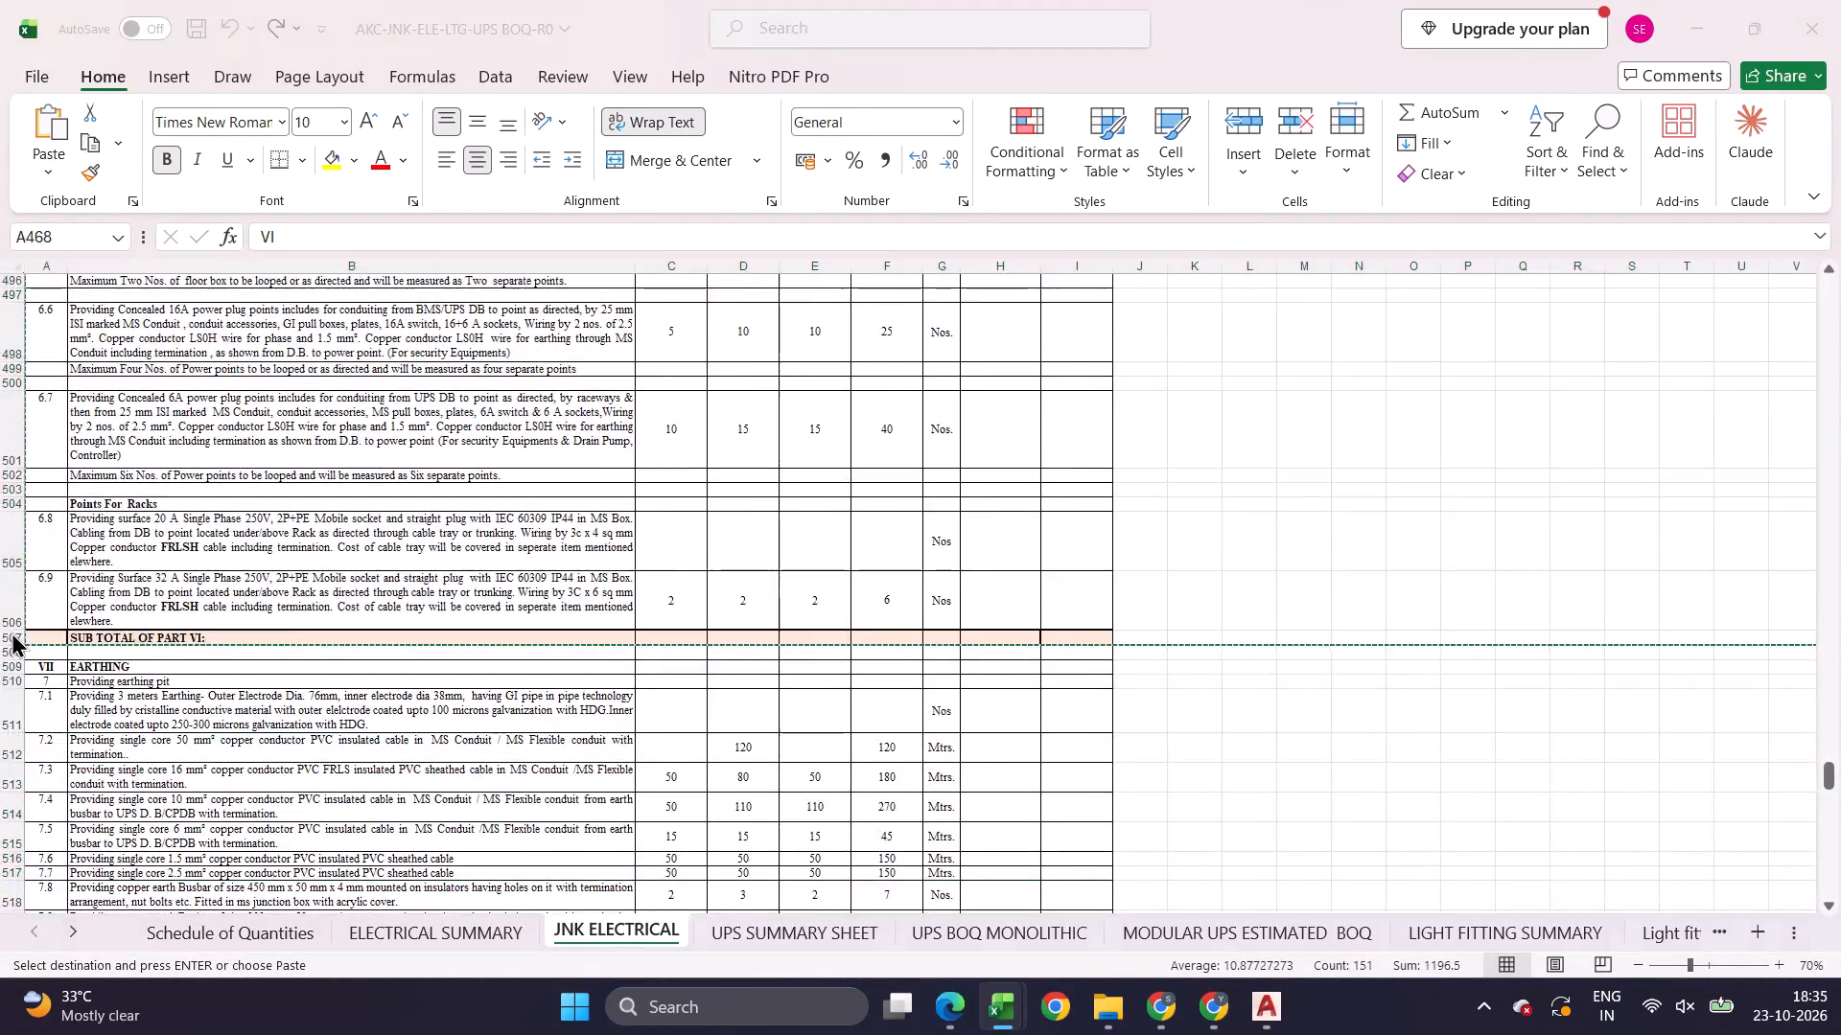
pyautogui.scroll(-20, 177, 746)
pyautogui.scroll(-14, 177, 746)
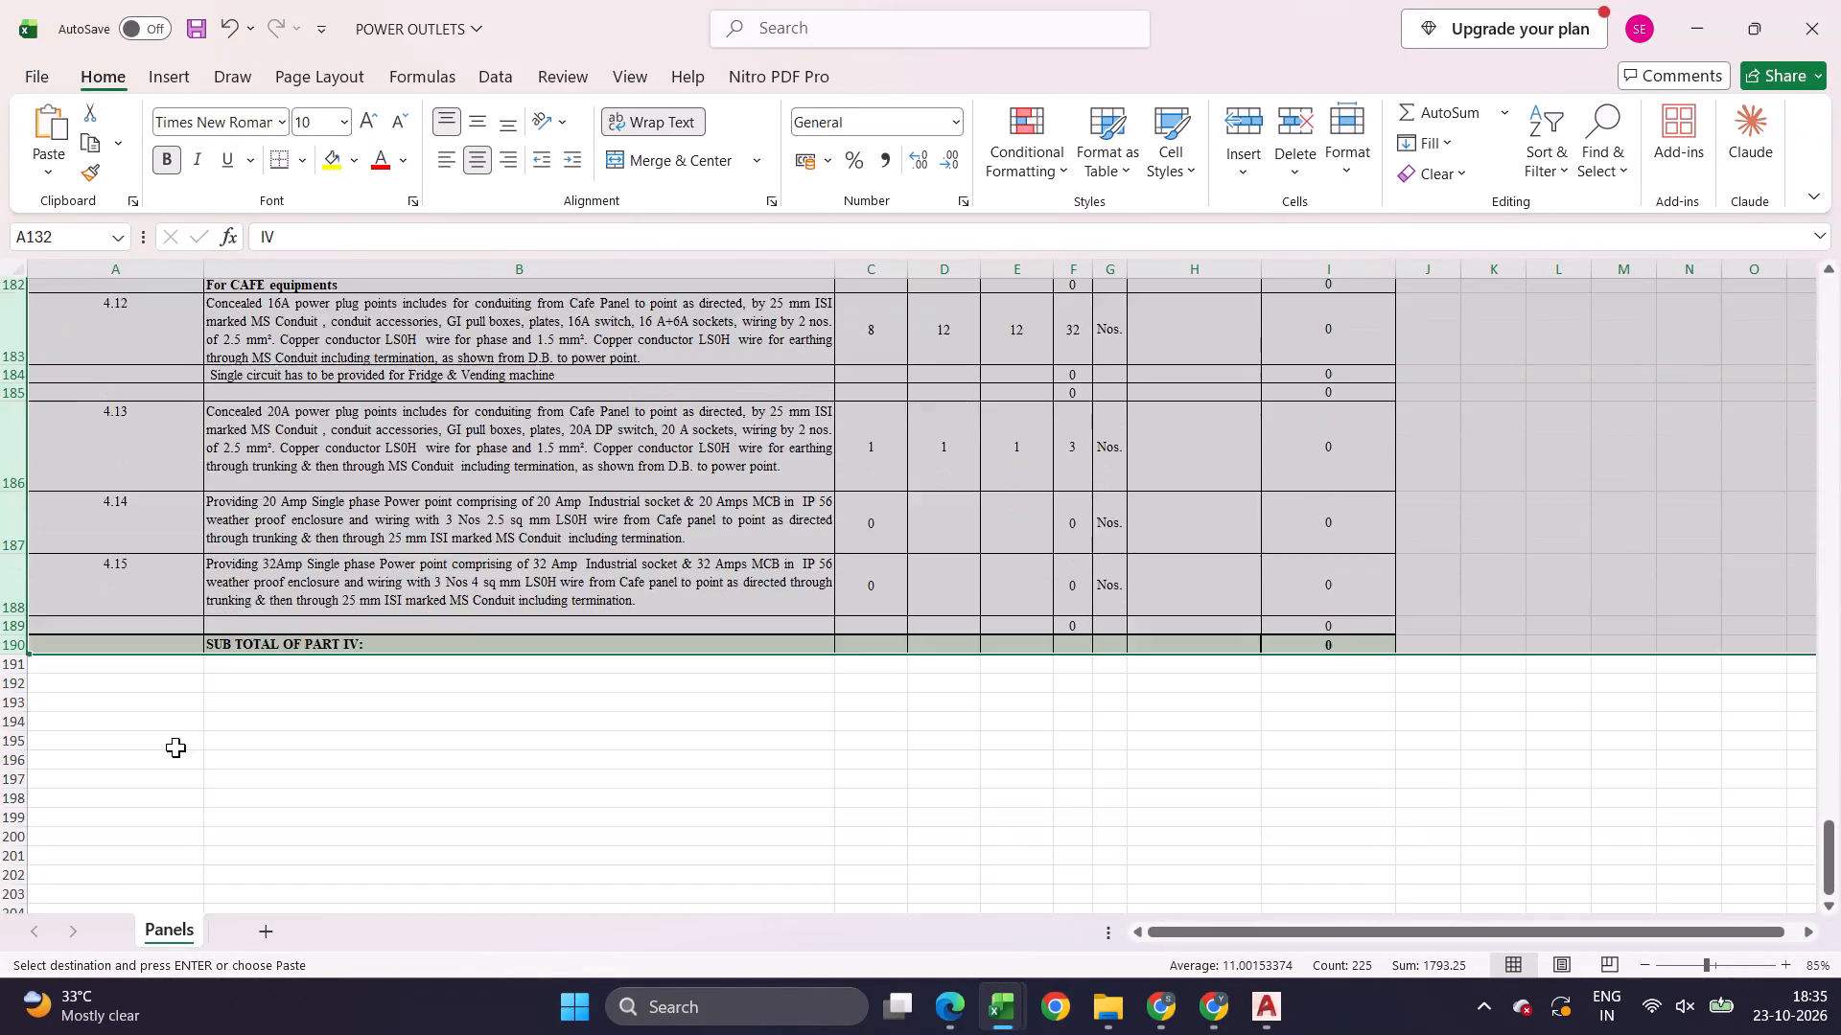
pyautogui.scroll(-3, 175, 747)
pyautogui.click(4, 485)
pyautogui.click(5, 490)
pyautogui.hotkey('ctrl', 'v')
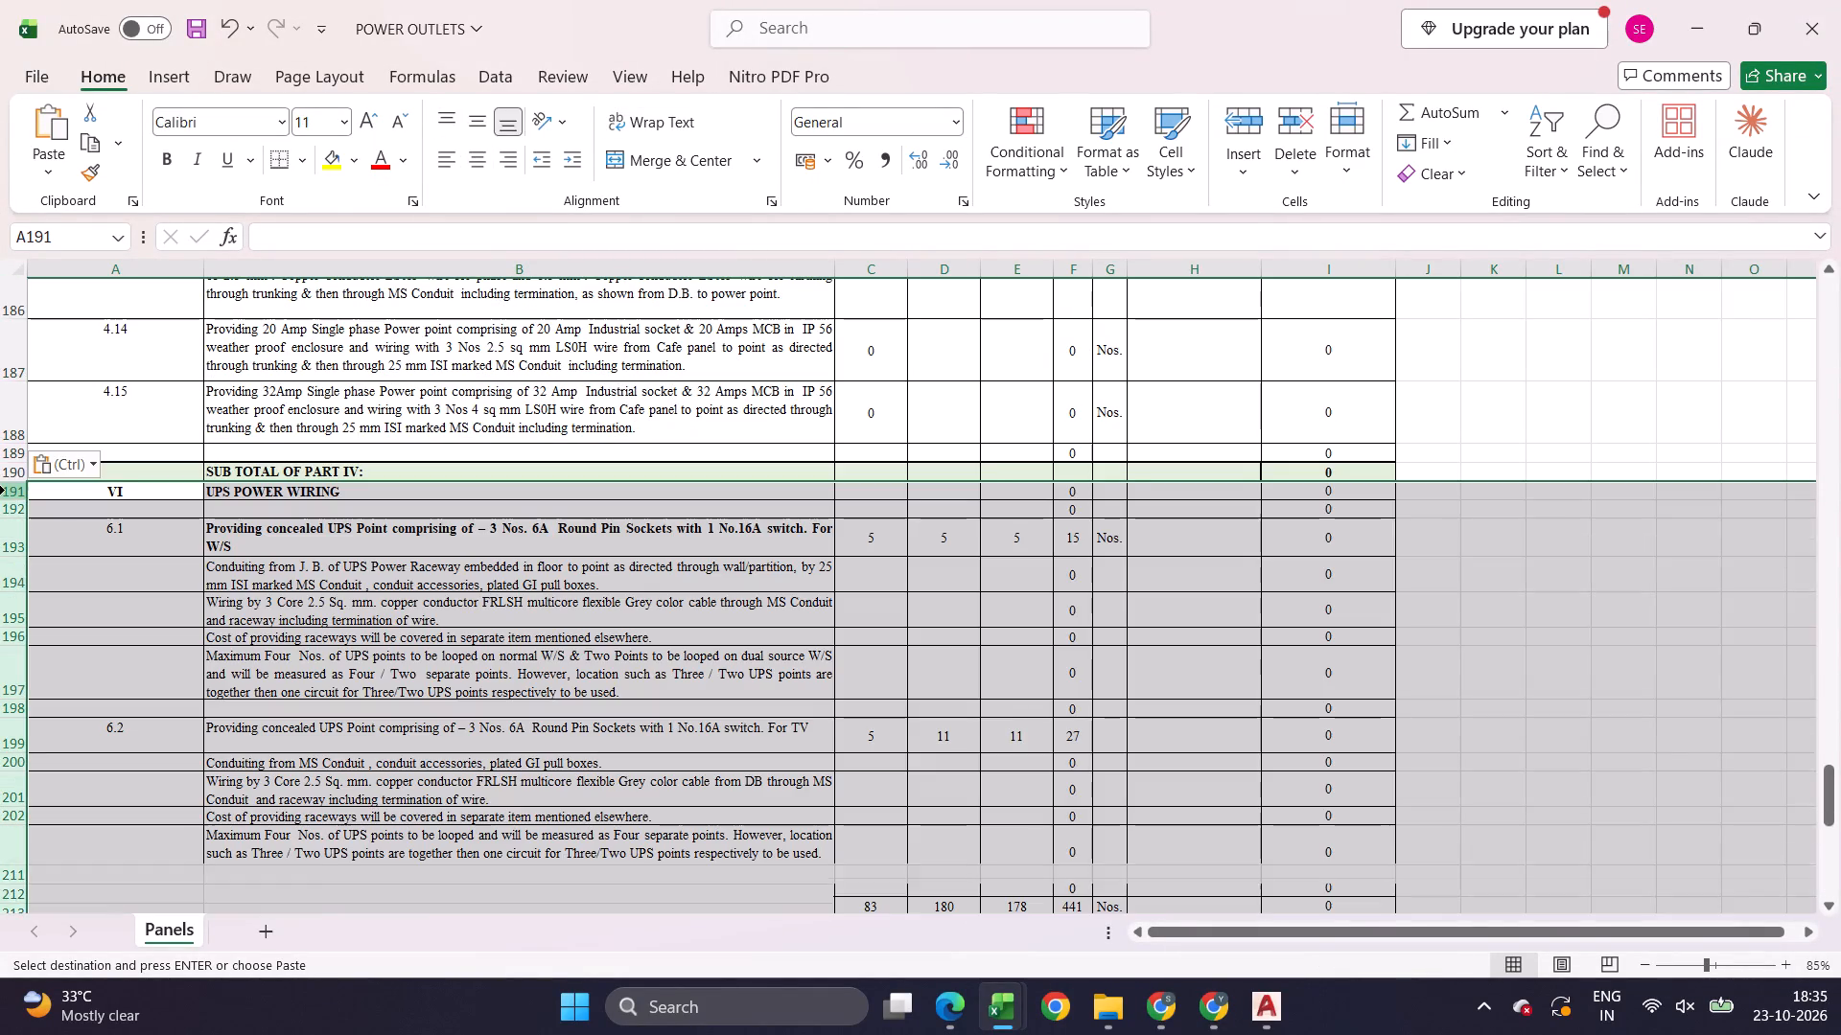
# Copy the ALLIED WORKS section, rows 572 to 577 of JNK ELECTRICAL, into POWER OUTLETS from row 231.
pyautogui.hotkey('alt', 'Tab')
pyautogui.scroll(-12, 382, 708)
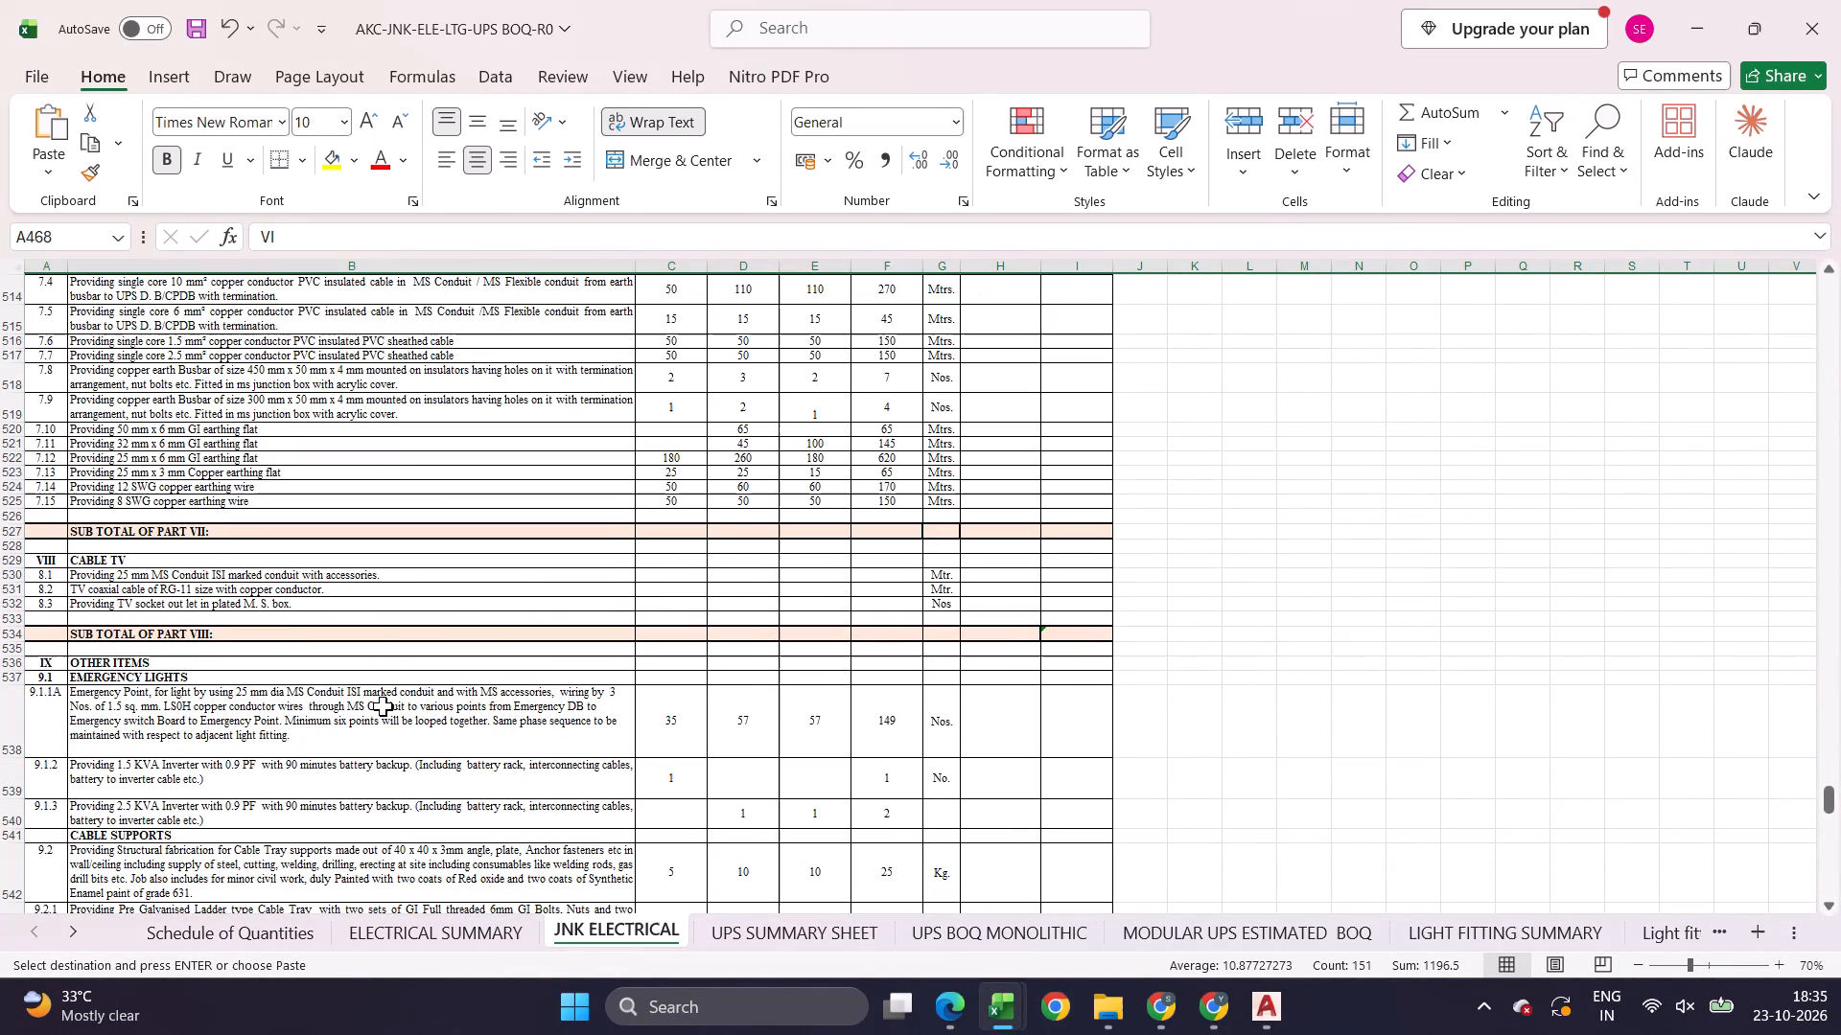
pyautogui.scroll(-4, 383, 706)
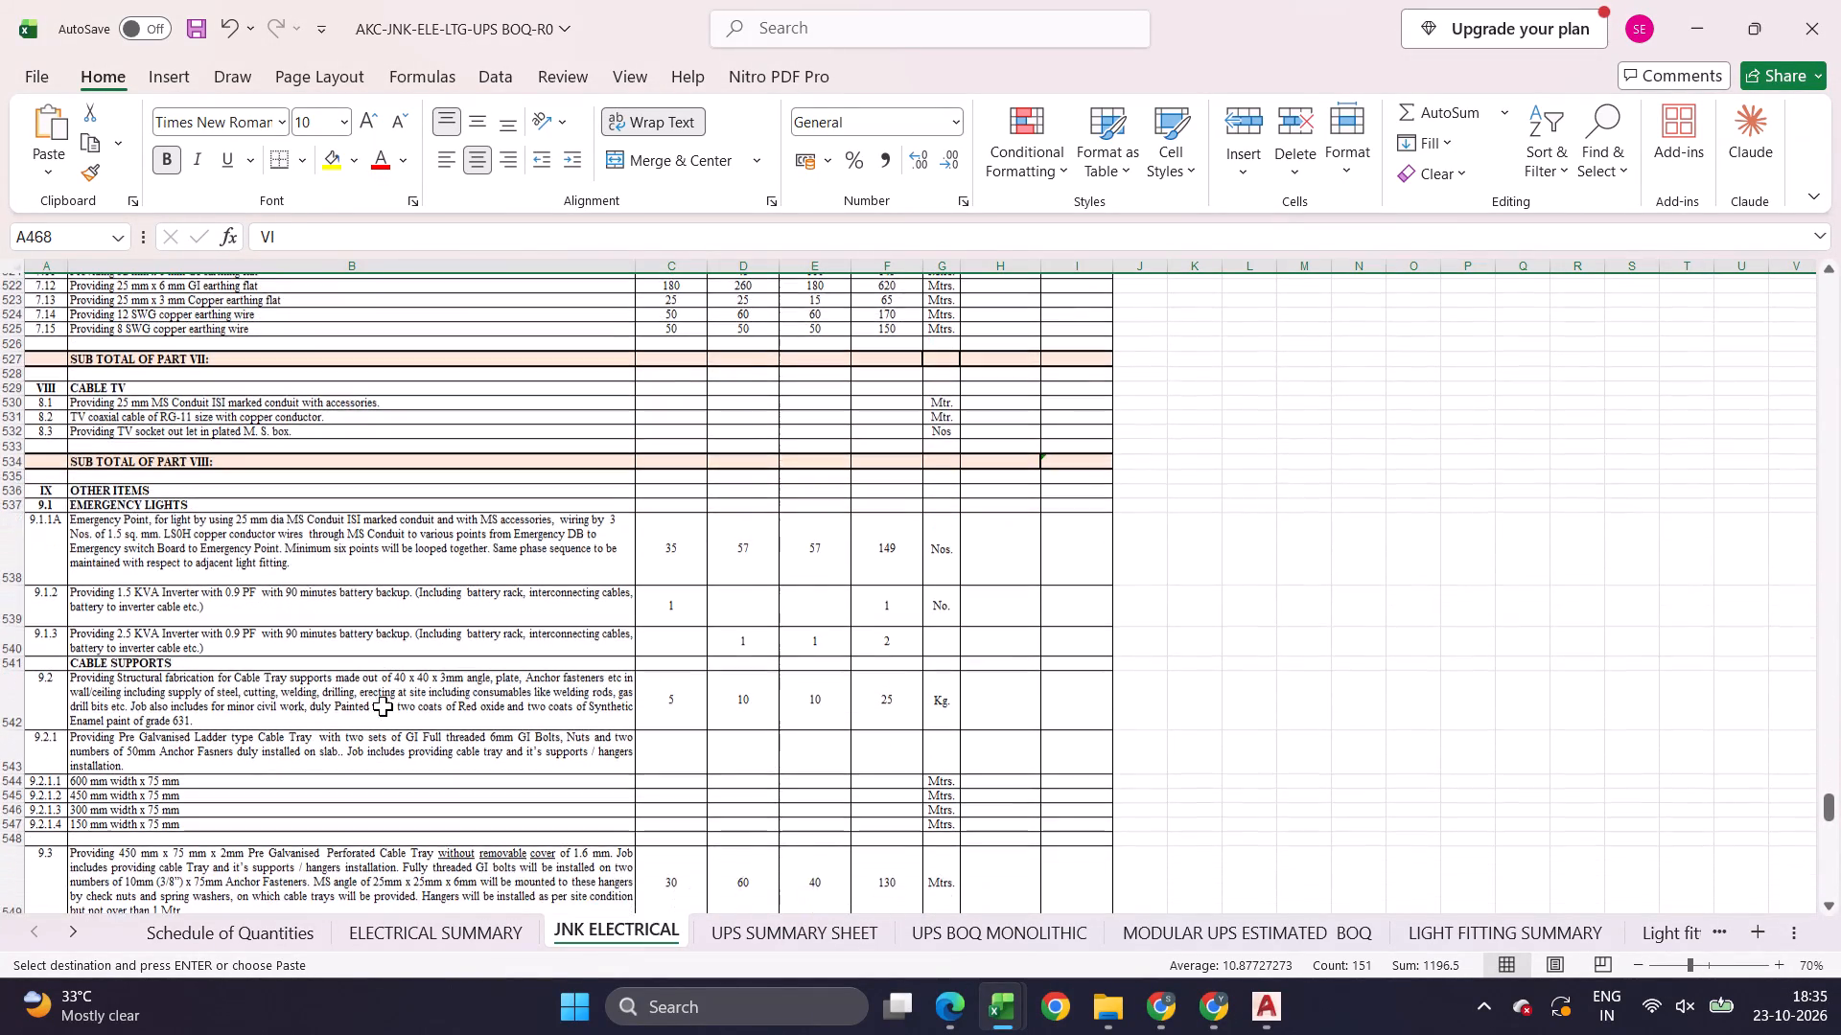
pyautogui.scroll(-11, 383, 706)
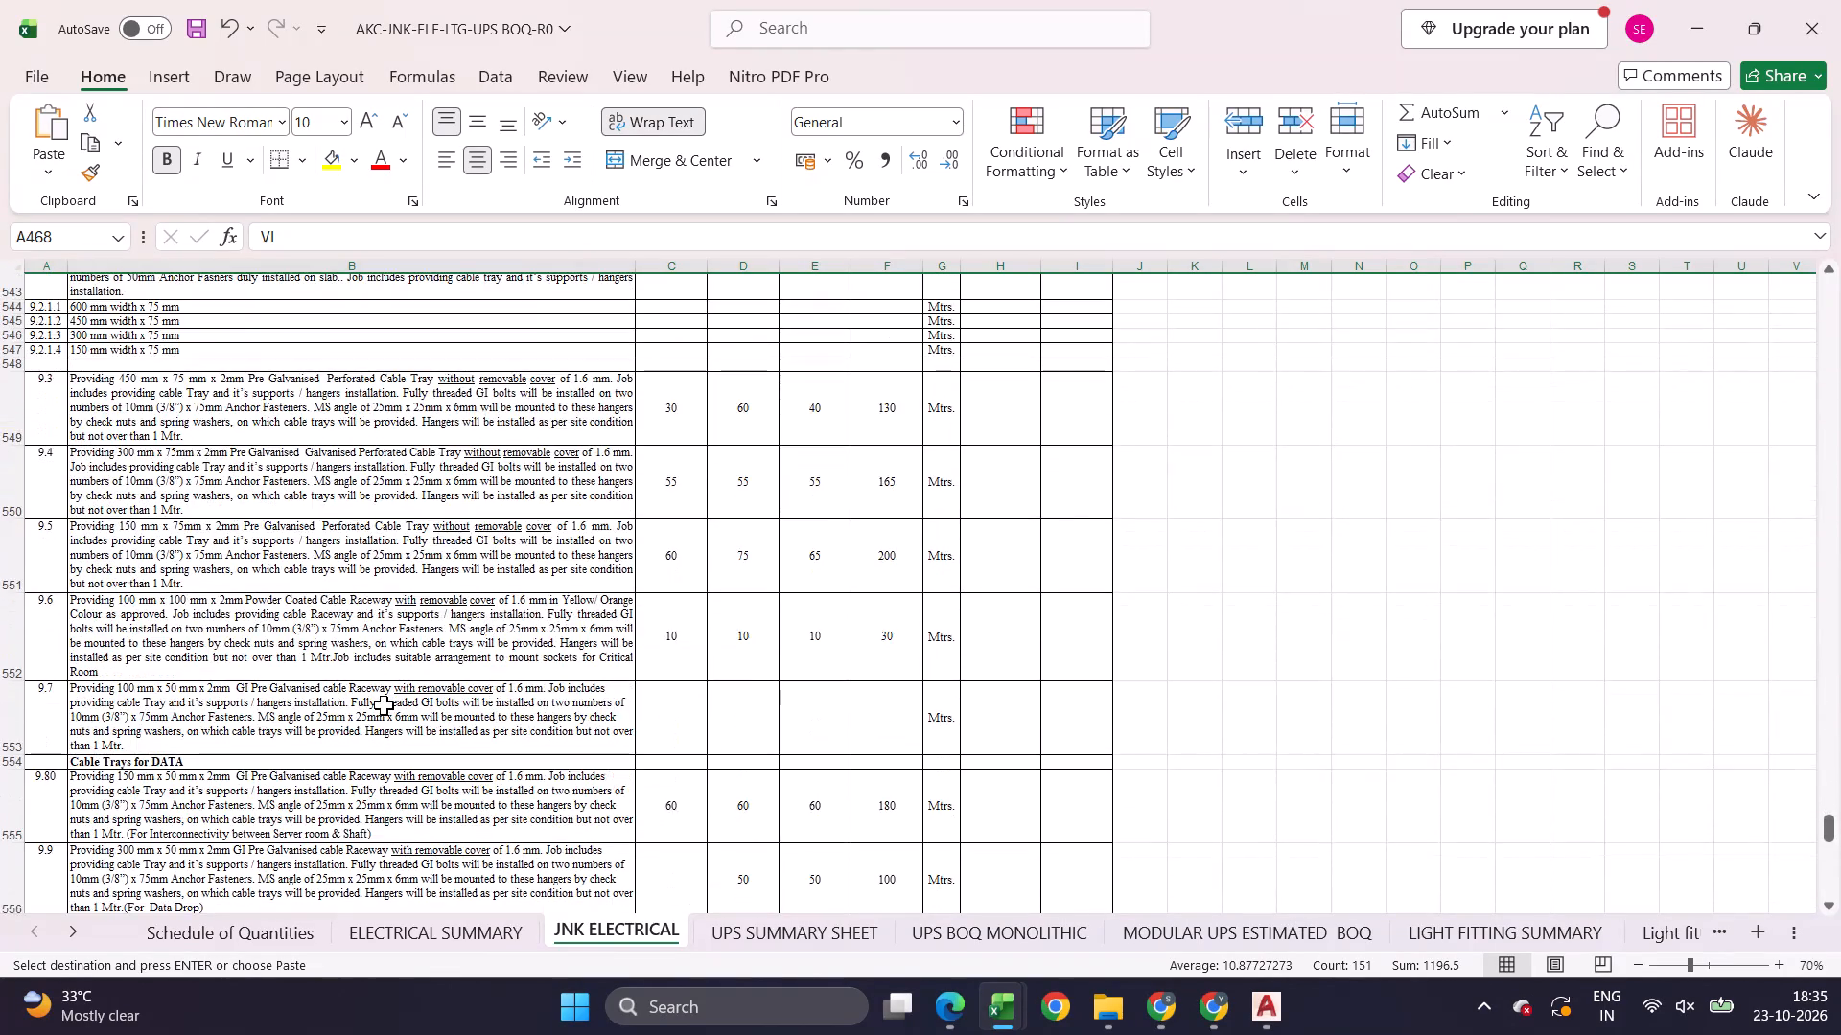
pyautogui.scroll(-10, 384, 705)
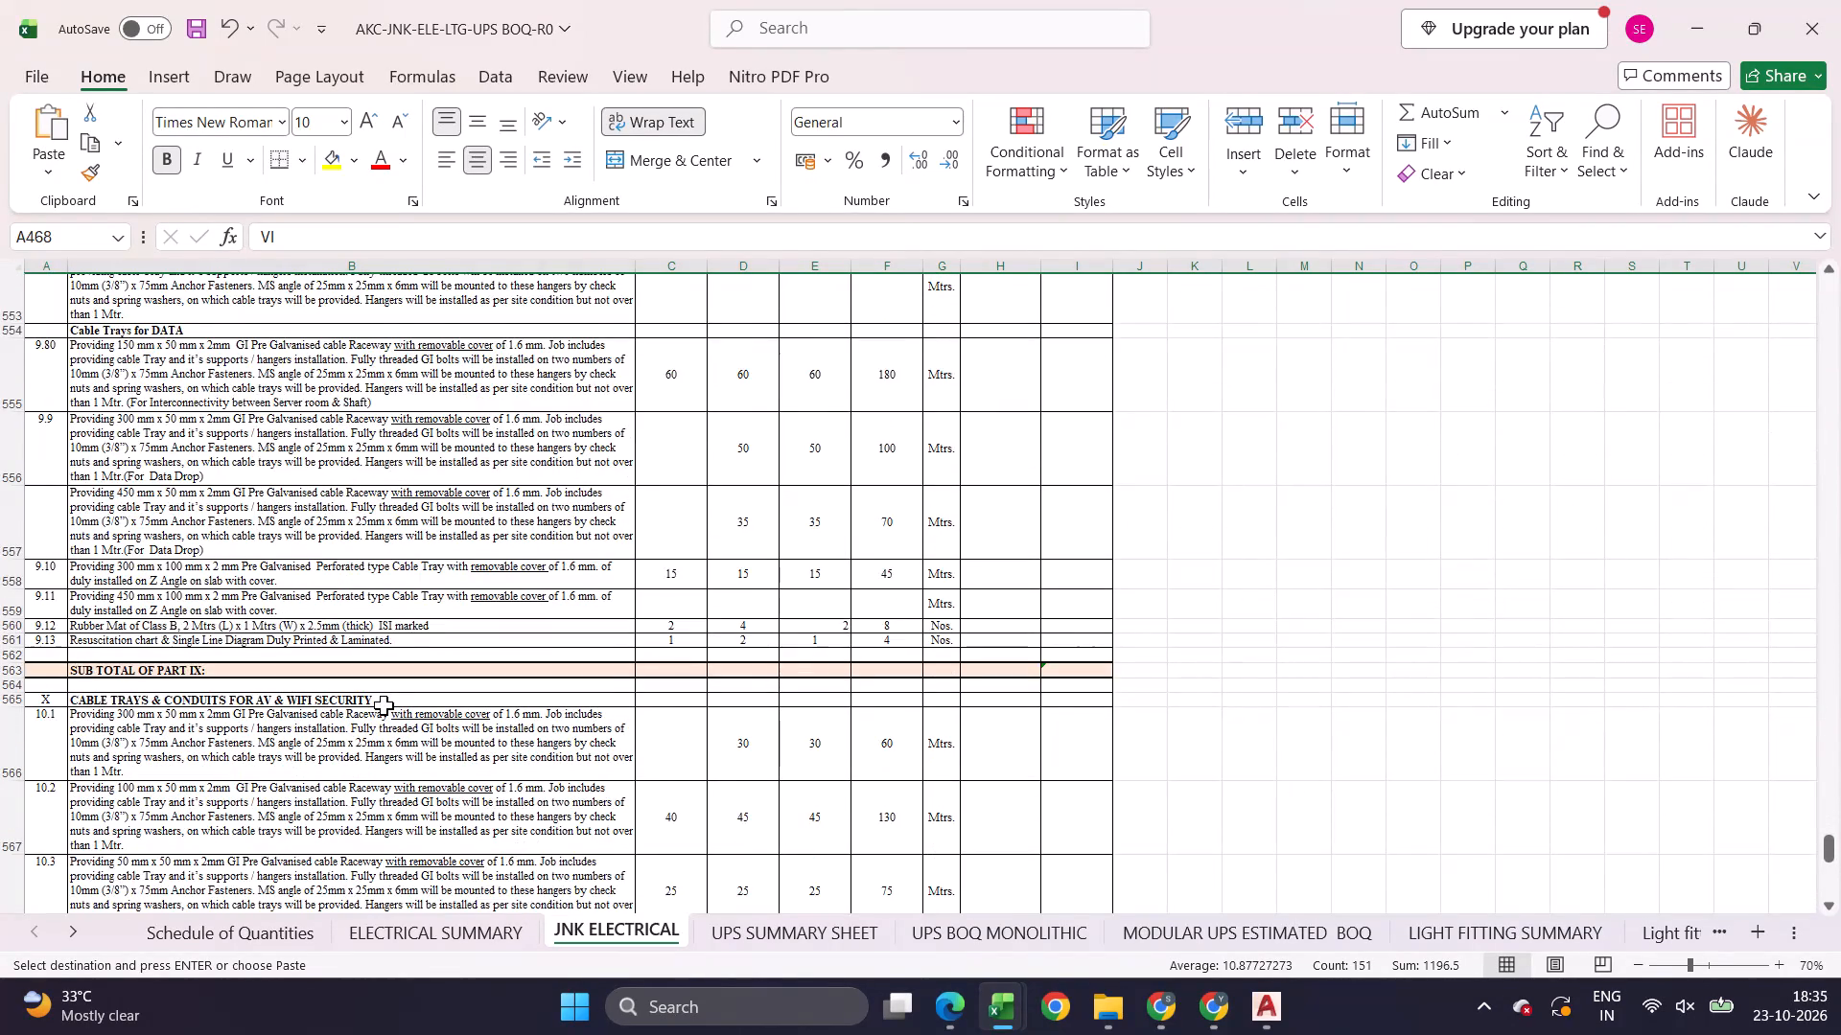
pyautogui.scroll(-13, 384, 705)
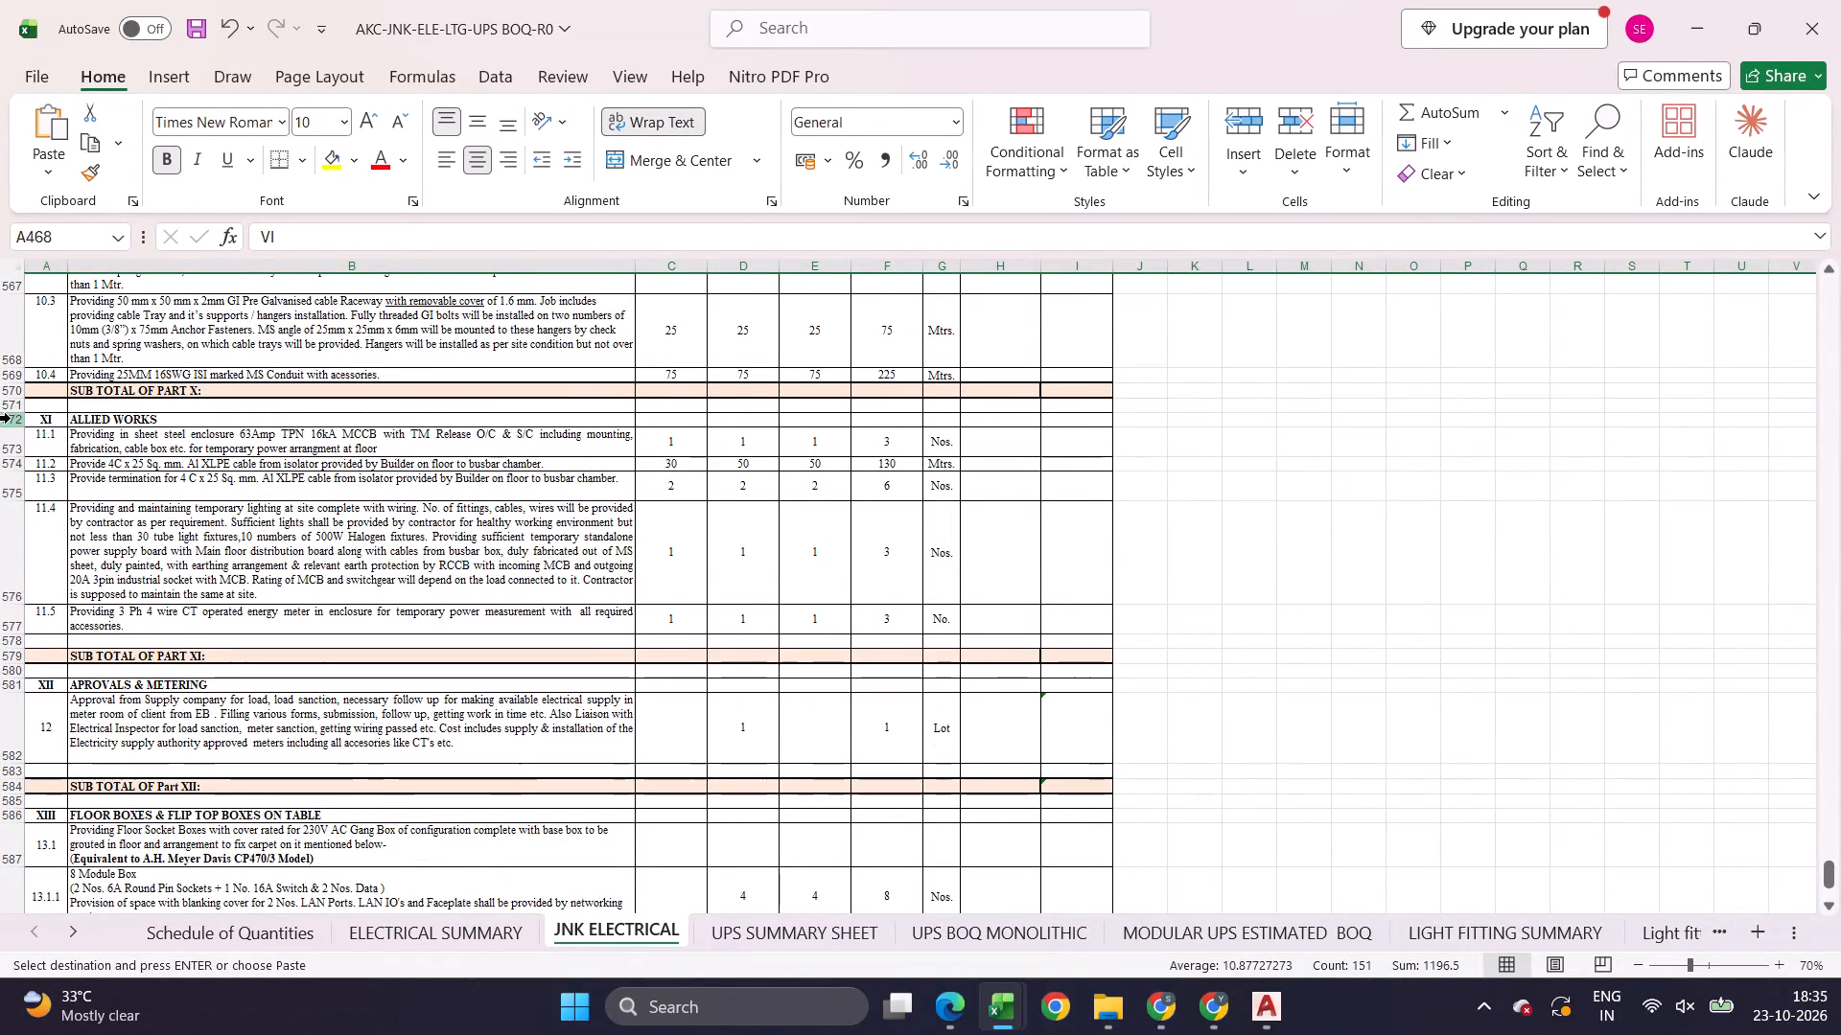
pyautogui.moveTo(11, 418); pyautogui.dragTo(1, 631)
pyautogui.hotkey('ctrl', 'c')
pyautogui.hotkey('alt', 'Tab')
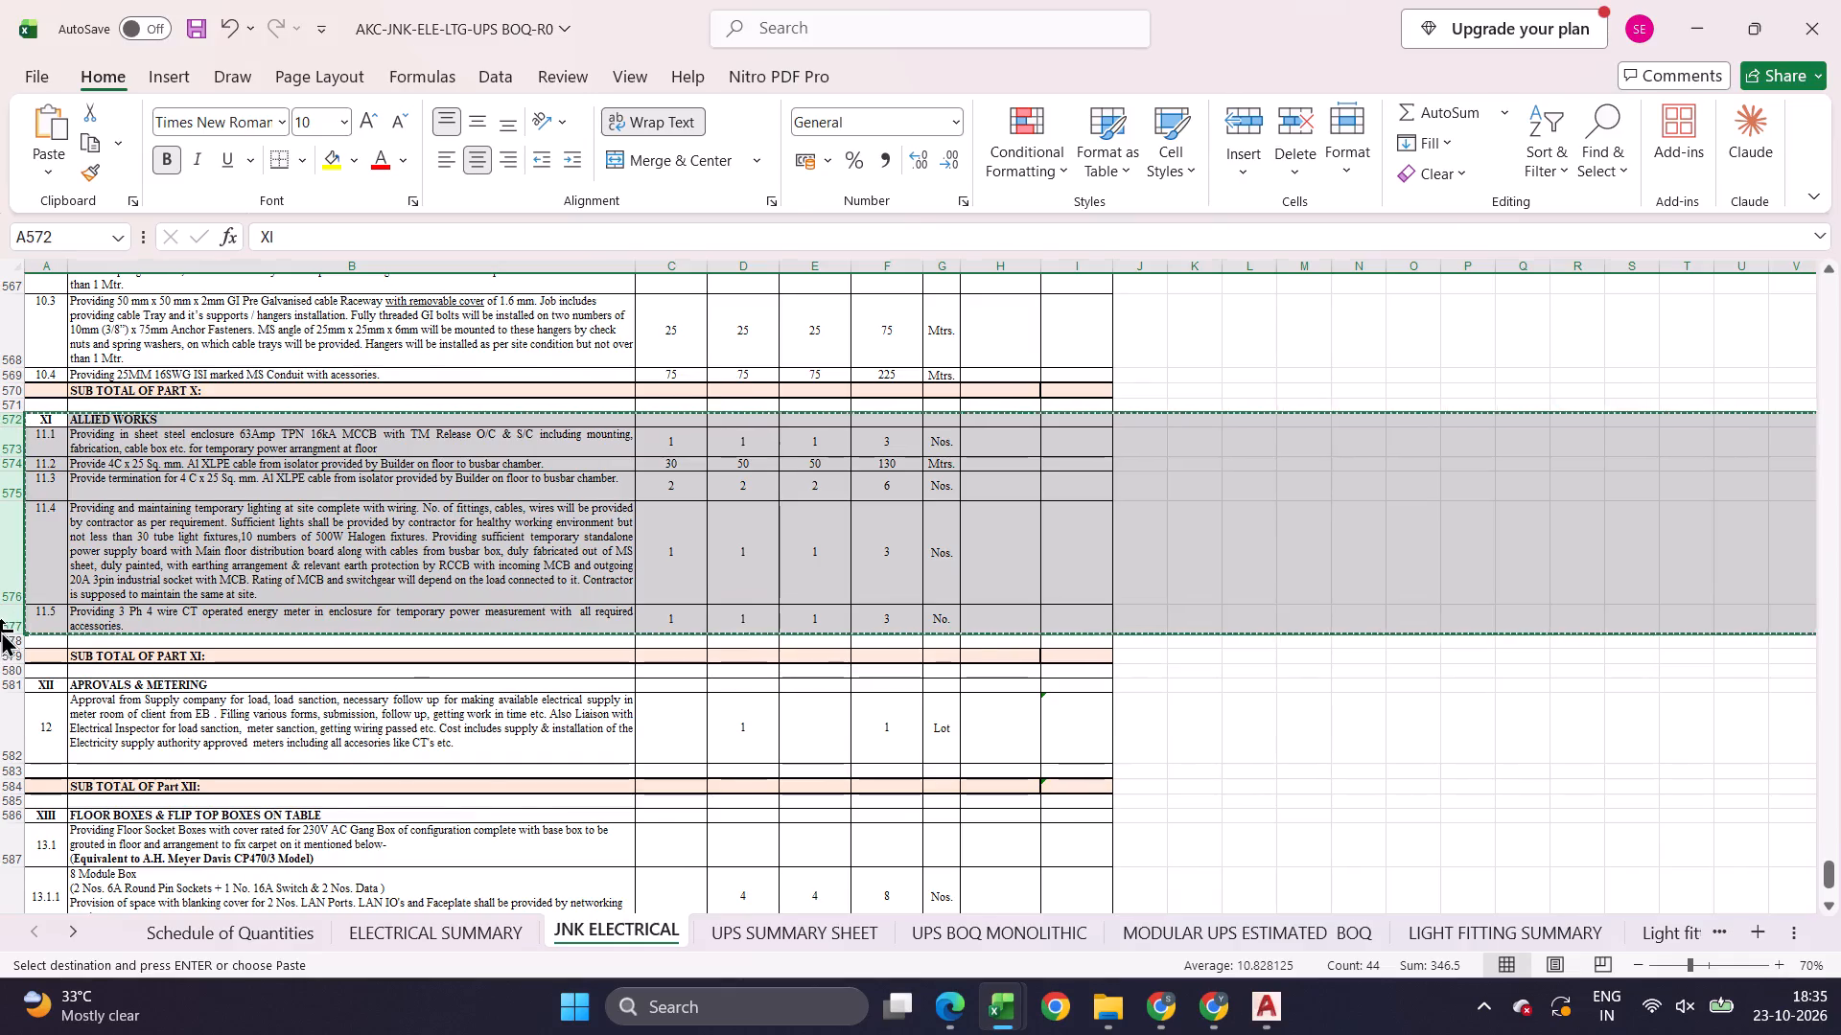
pyautogui.scroll(-20, 207, 656)
pyautogui.scroll(-3, 207, 656)
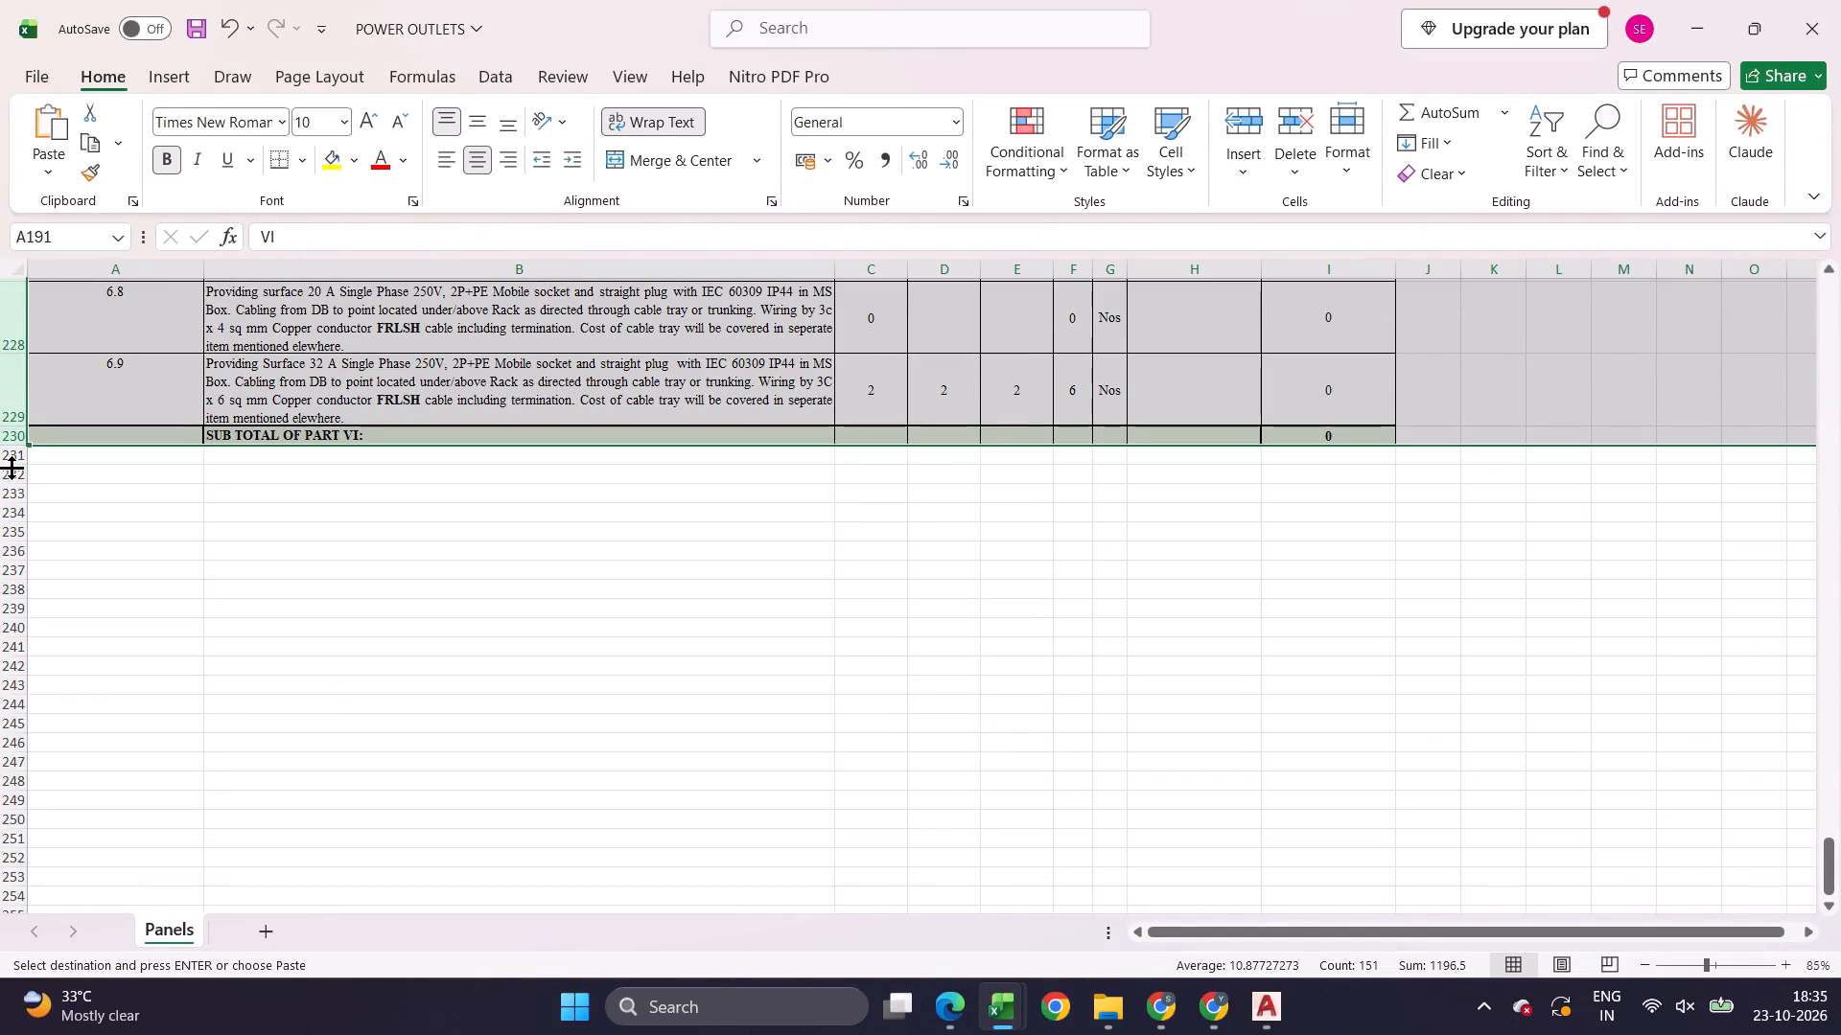
pyautogui.click(12, 457)
pyautogui.hotkey('ctrl', 'v')
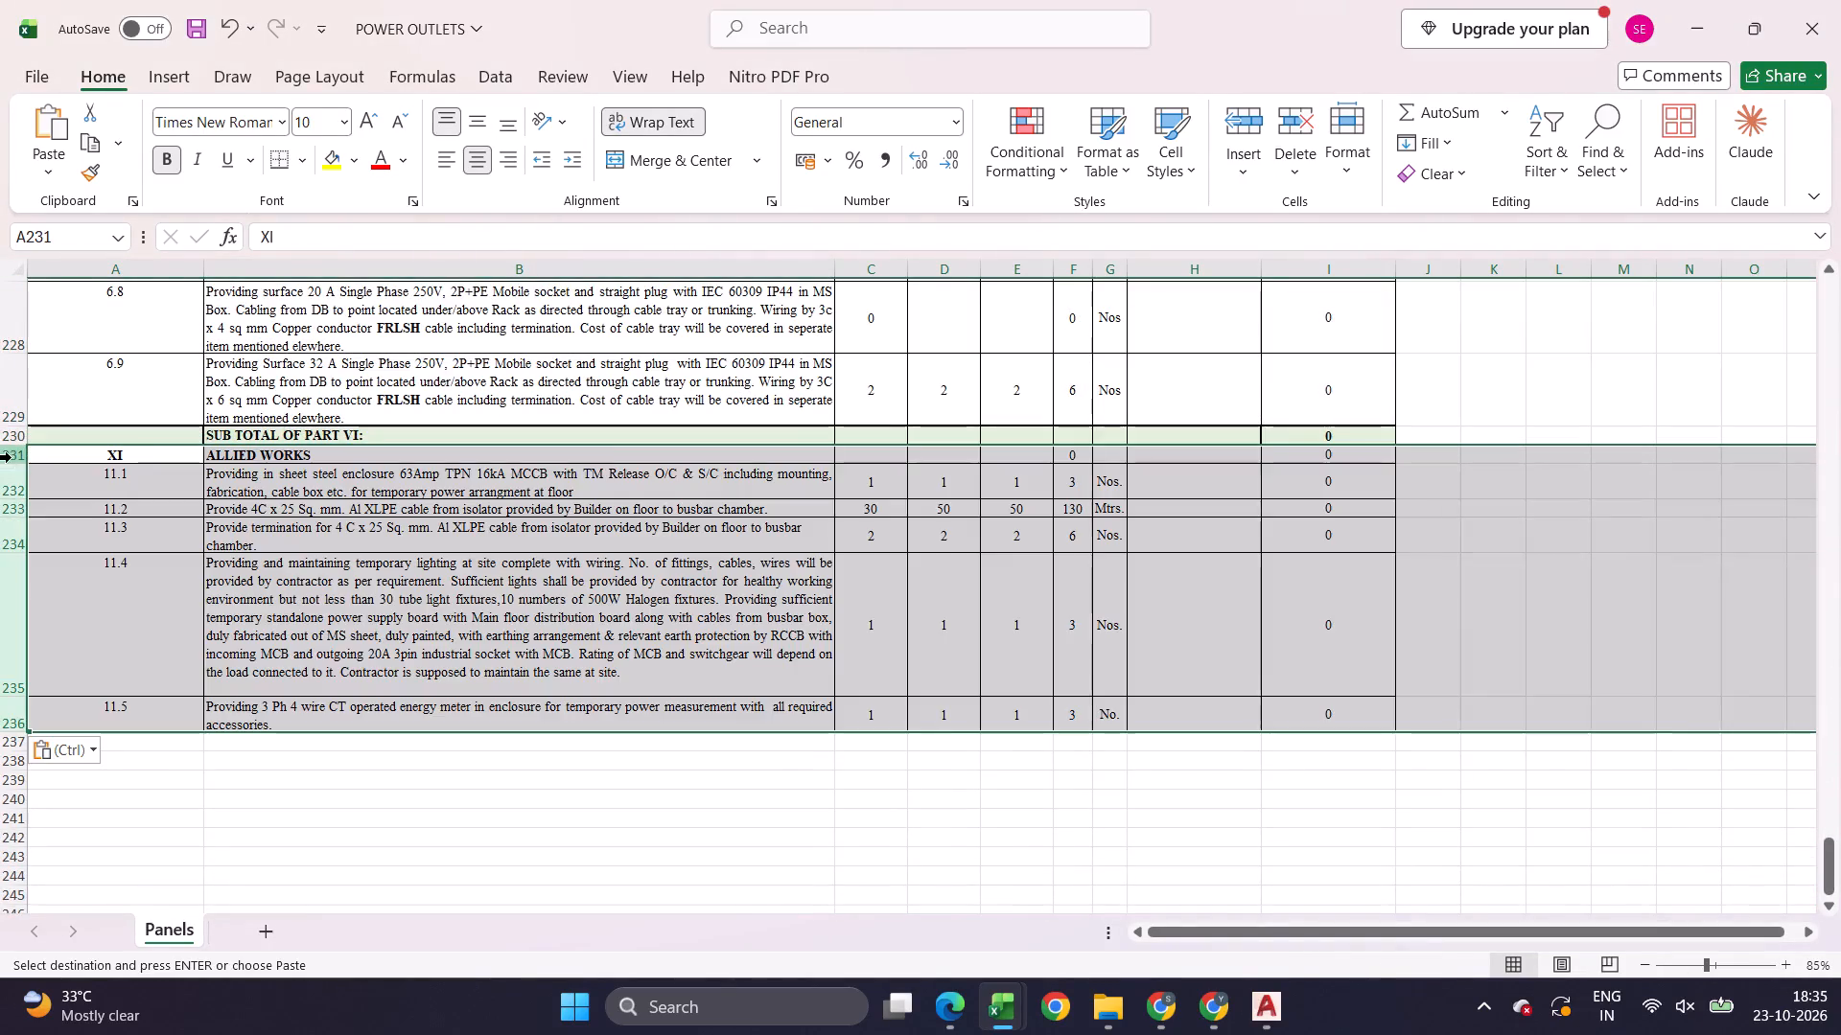
# Copy the FLOOR BOXES & FLIP TOP BOXES ON TABLE section, rows 586 to 590 of JNK ELECTRICAL, into POWER OUTLETS from row 237 and save.
pyautogui.hotkey('alt', 'Tab')
pyautogui.scroll(-4, 361, 660)
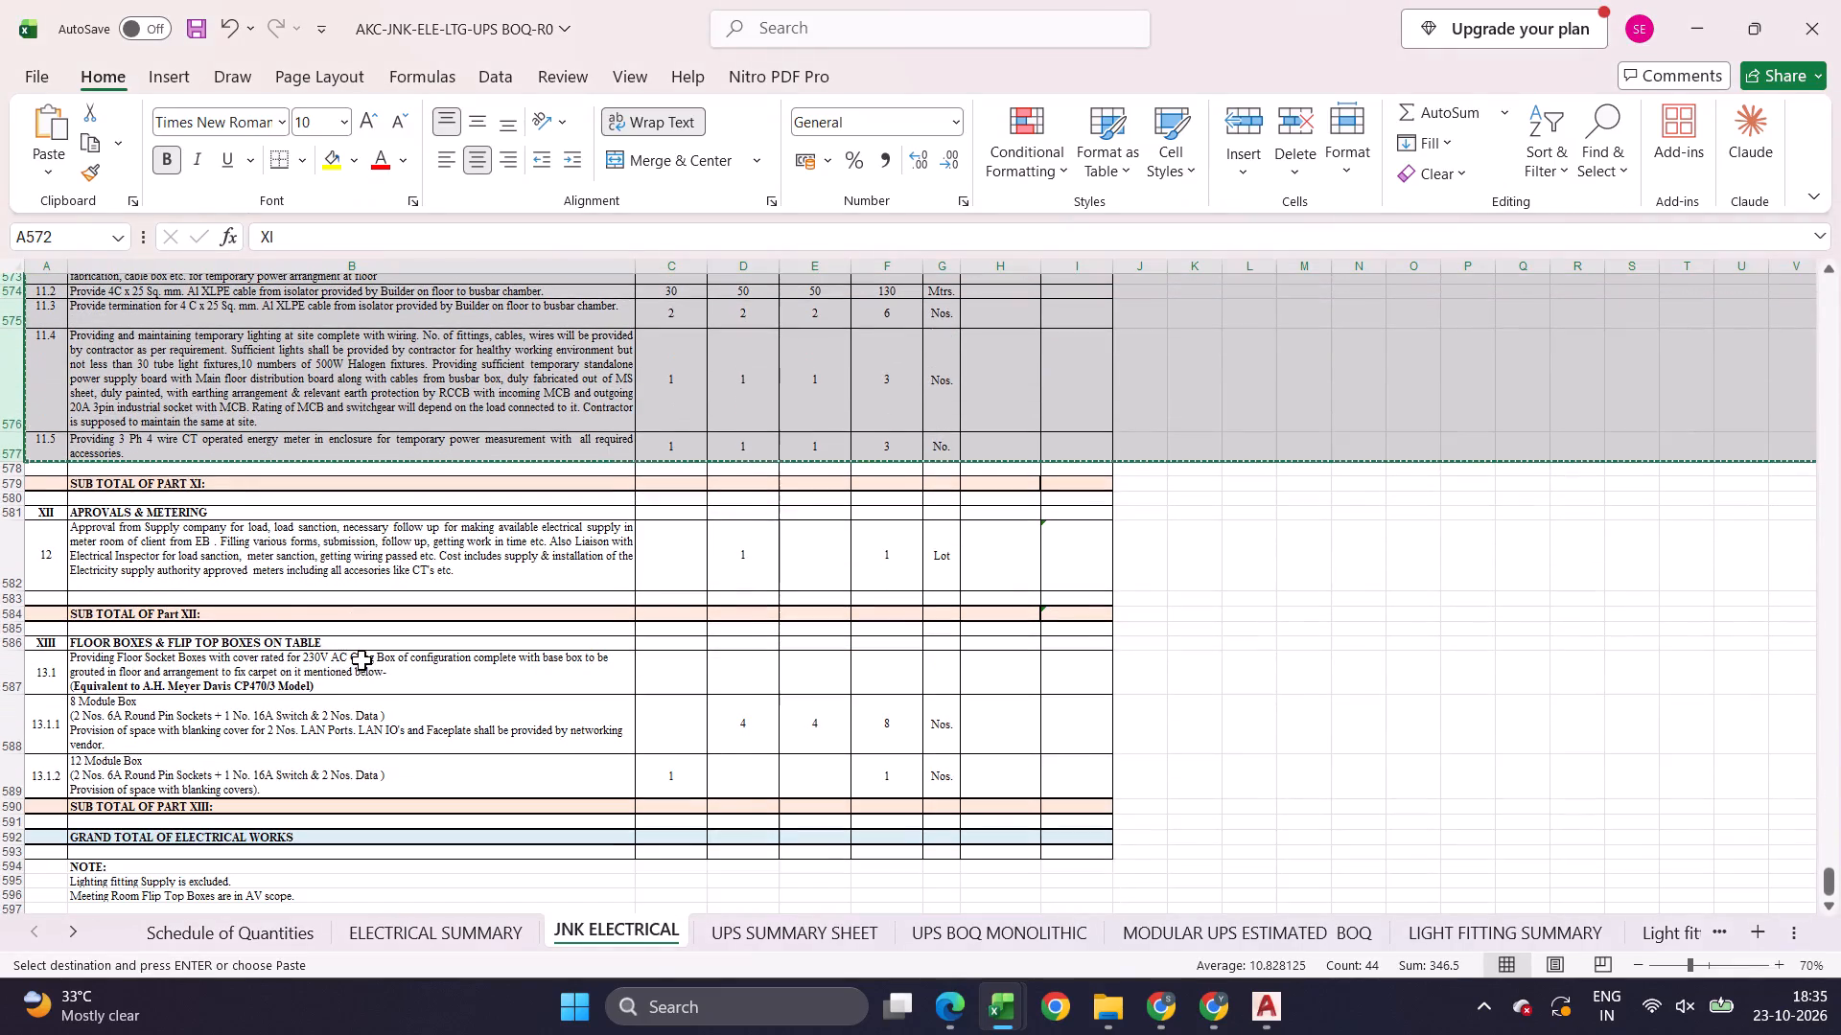
pyautogui.click(11, 643)
pyautogui.moveTo(11, 643); pyautogui.dragTo(0, 773)
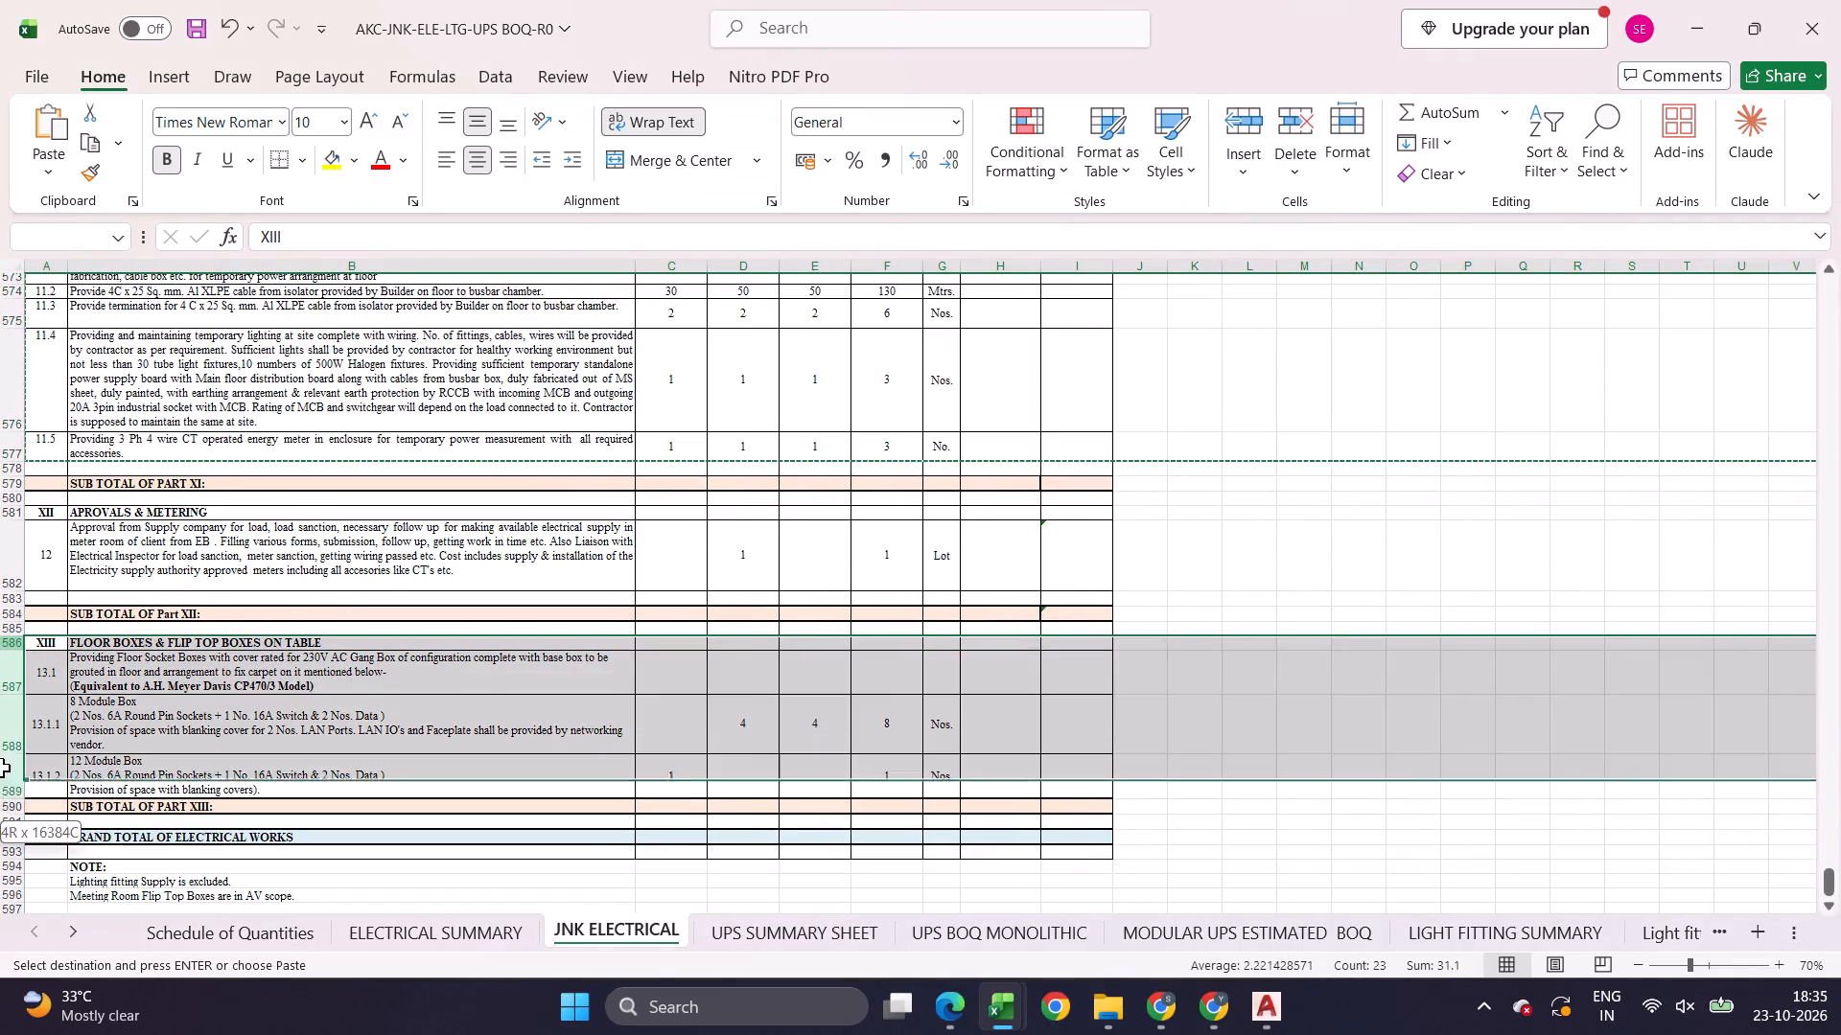
pyautogui.moveTo(0, 773); pyautogui.dragTo(0, 808)
pyautogui.scroll(-4, 337, 695)
pyautogui.hotkey('ctrl', 'c')
pyautogui.hotkey('alt', 'Tab')
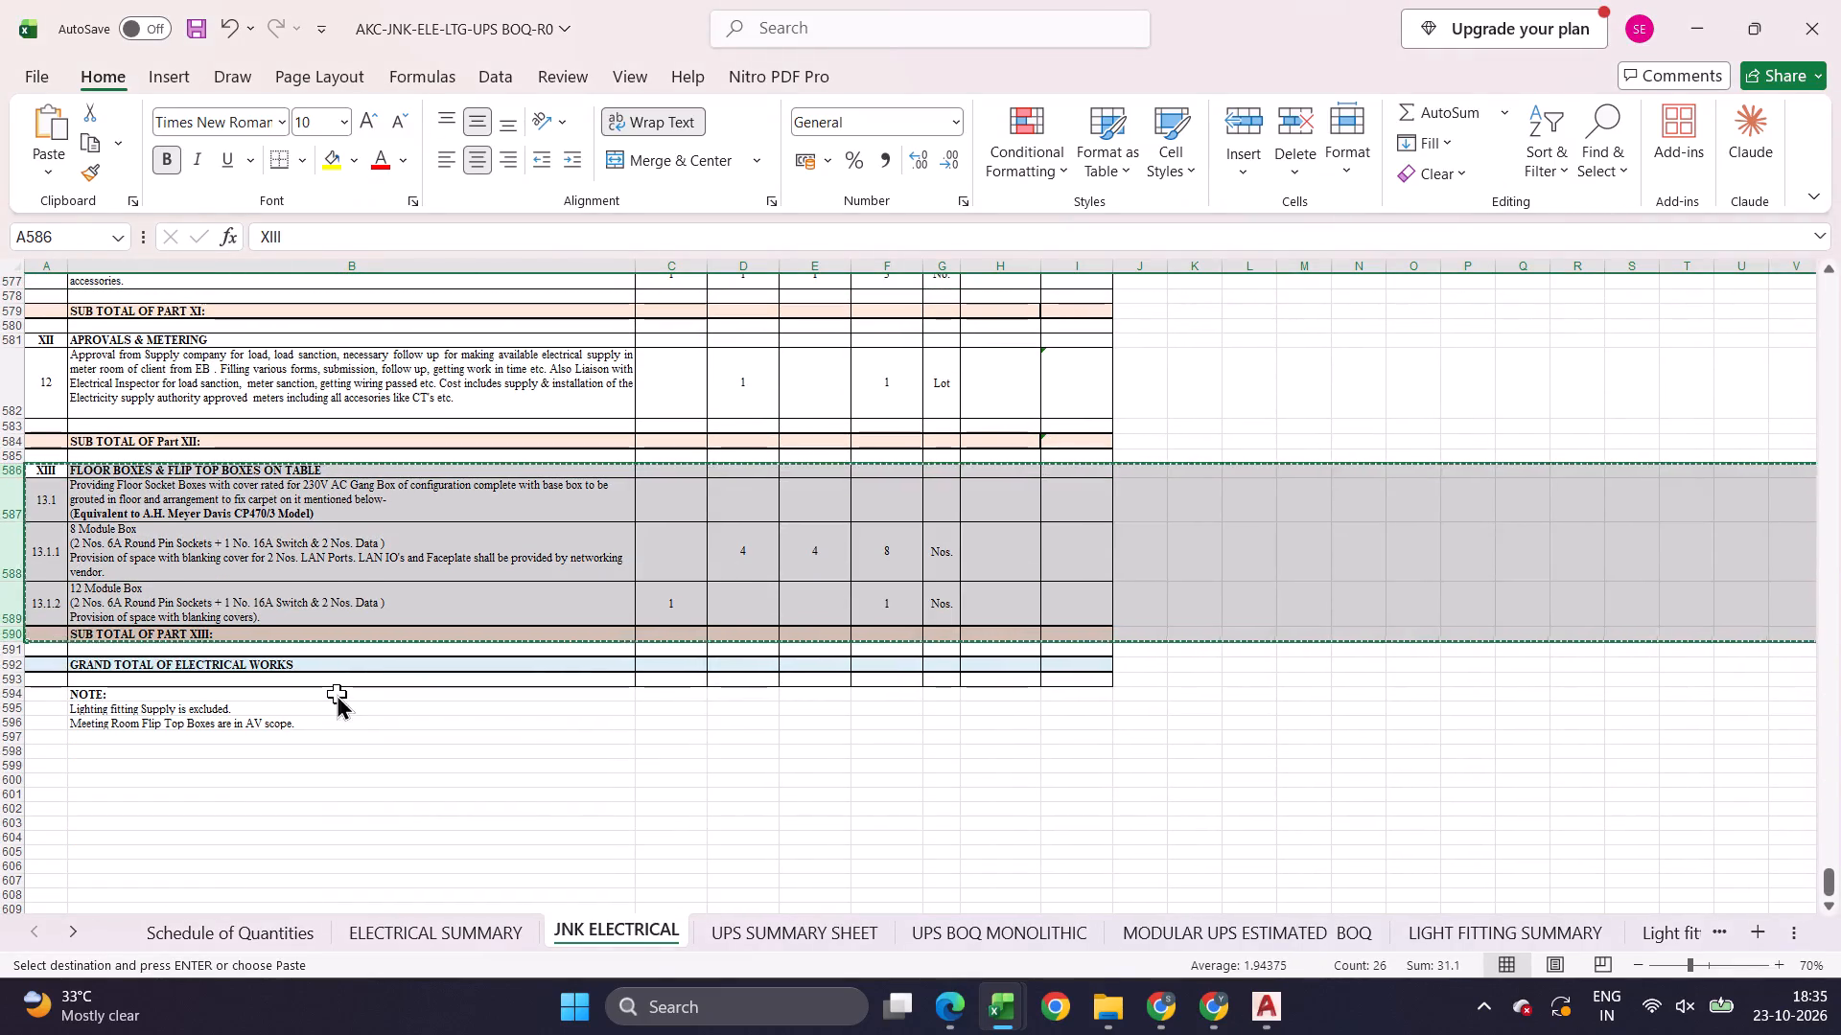
pyautogui.click(20, 739)
pyautogui.hotkey('ctrl', 'v')
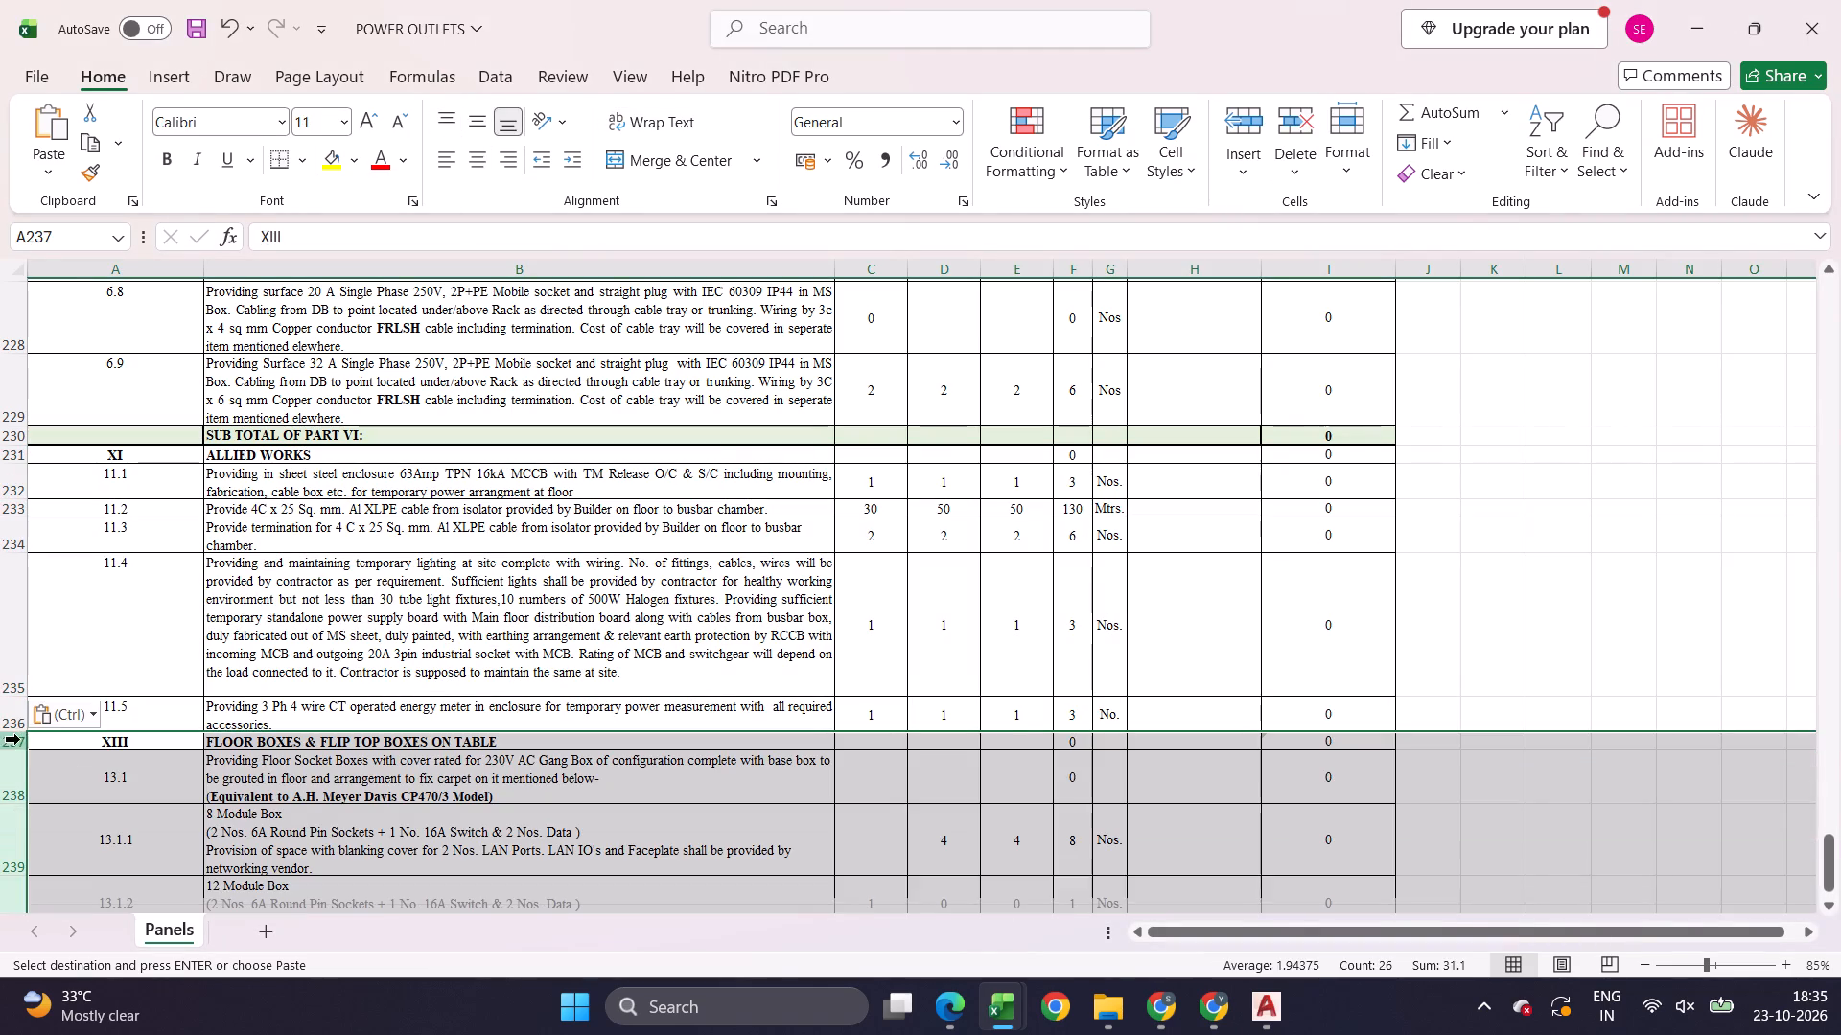
pyautogui.click(581, 653)
pyautogui.hotkey('ctrl', 's')
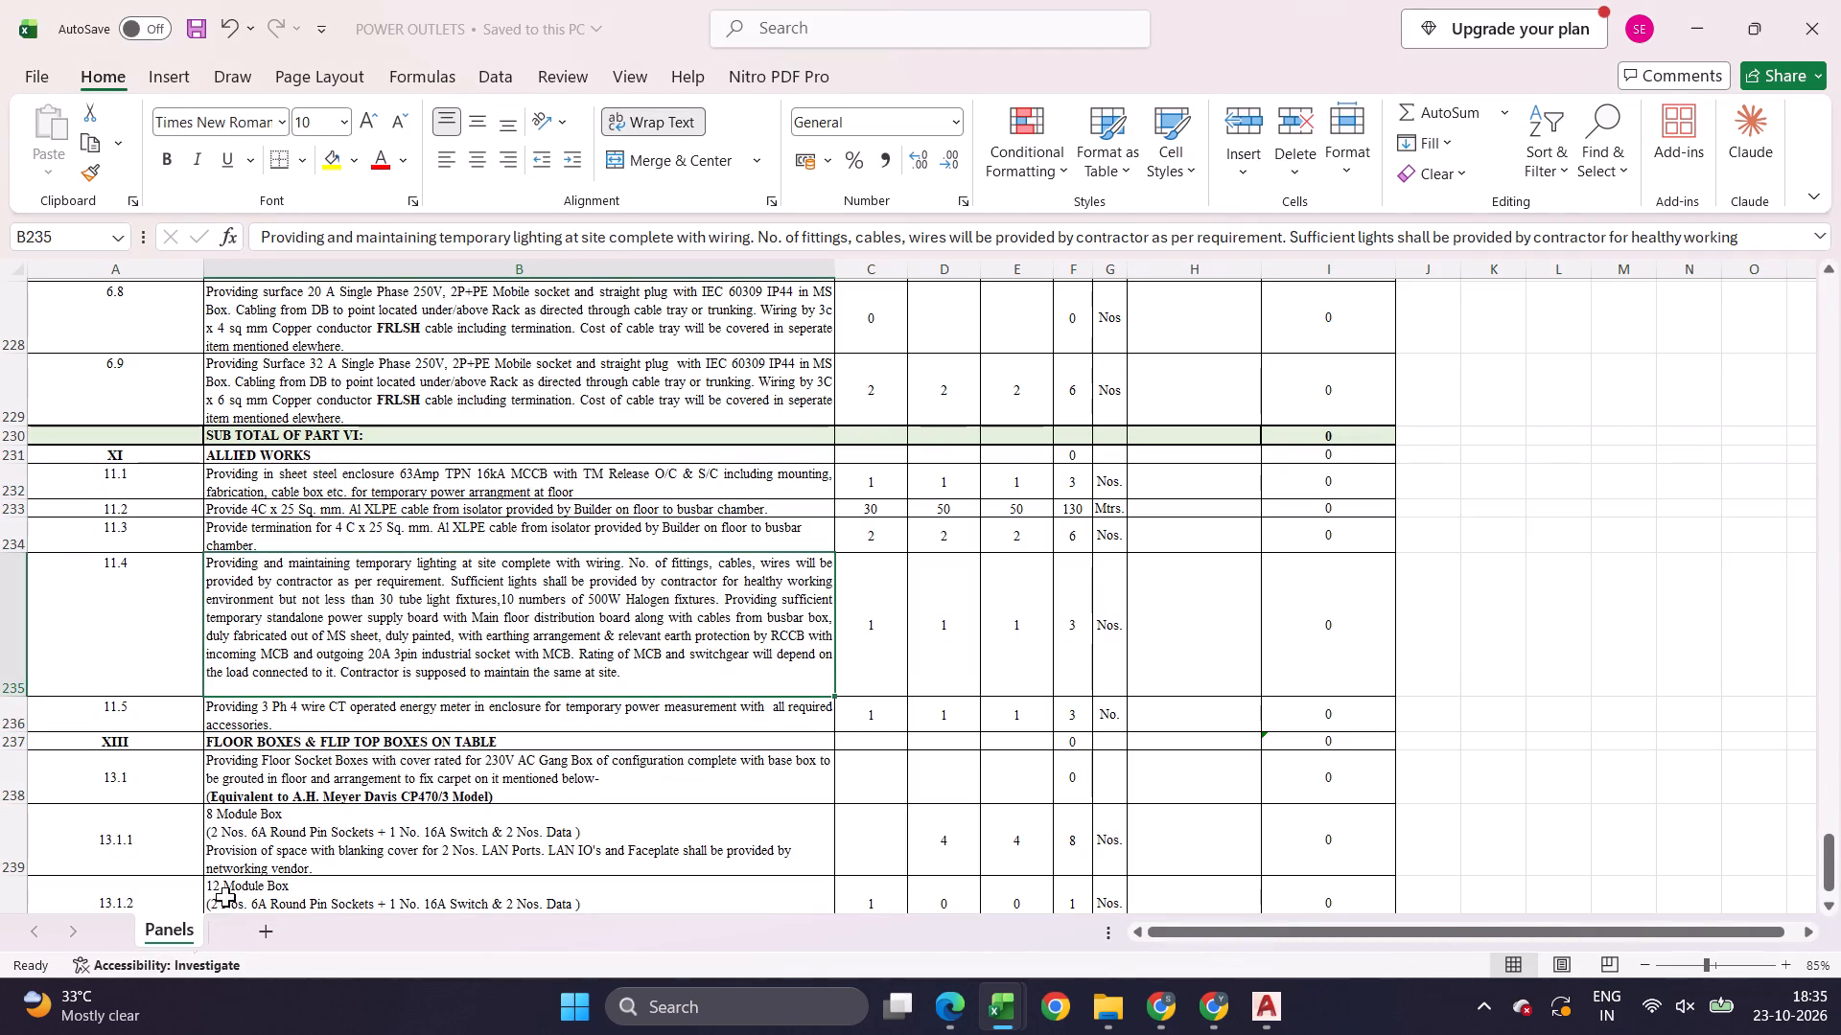
# Rename the Panels sheet of the POWER OUTLETS workbook as Power Outlets and save the workbook.
pyautogui.doubleClick(180, 936)
pyautogui.write('Power Outlets')
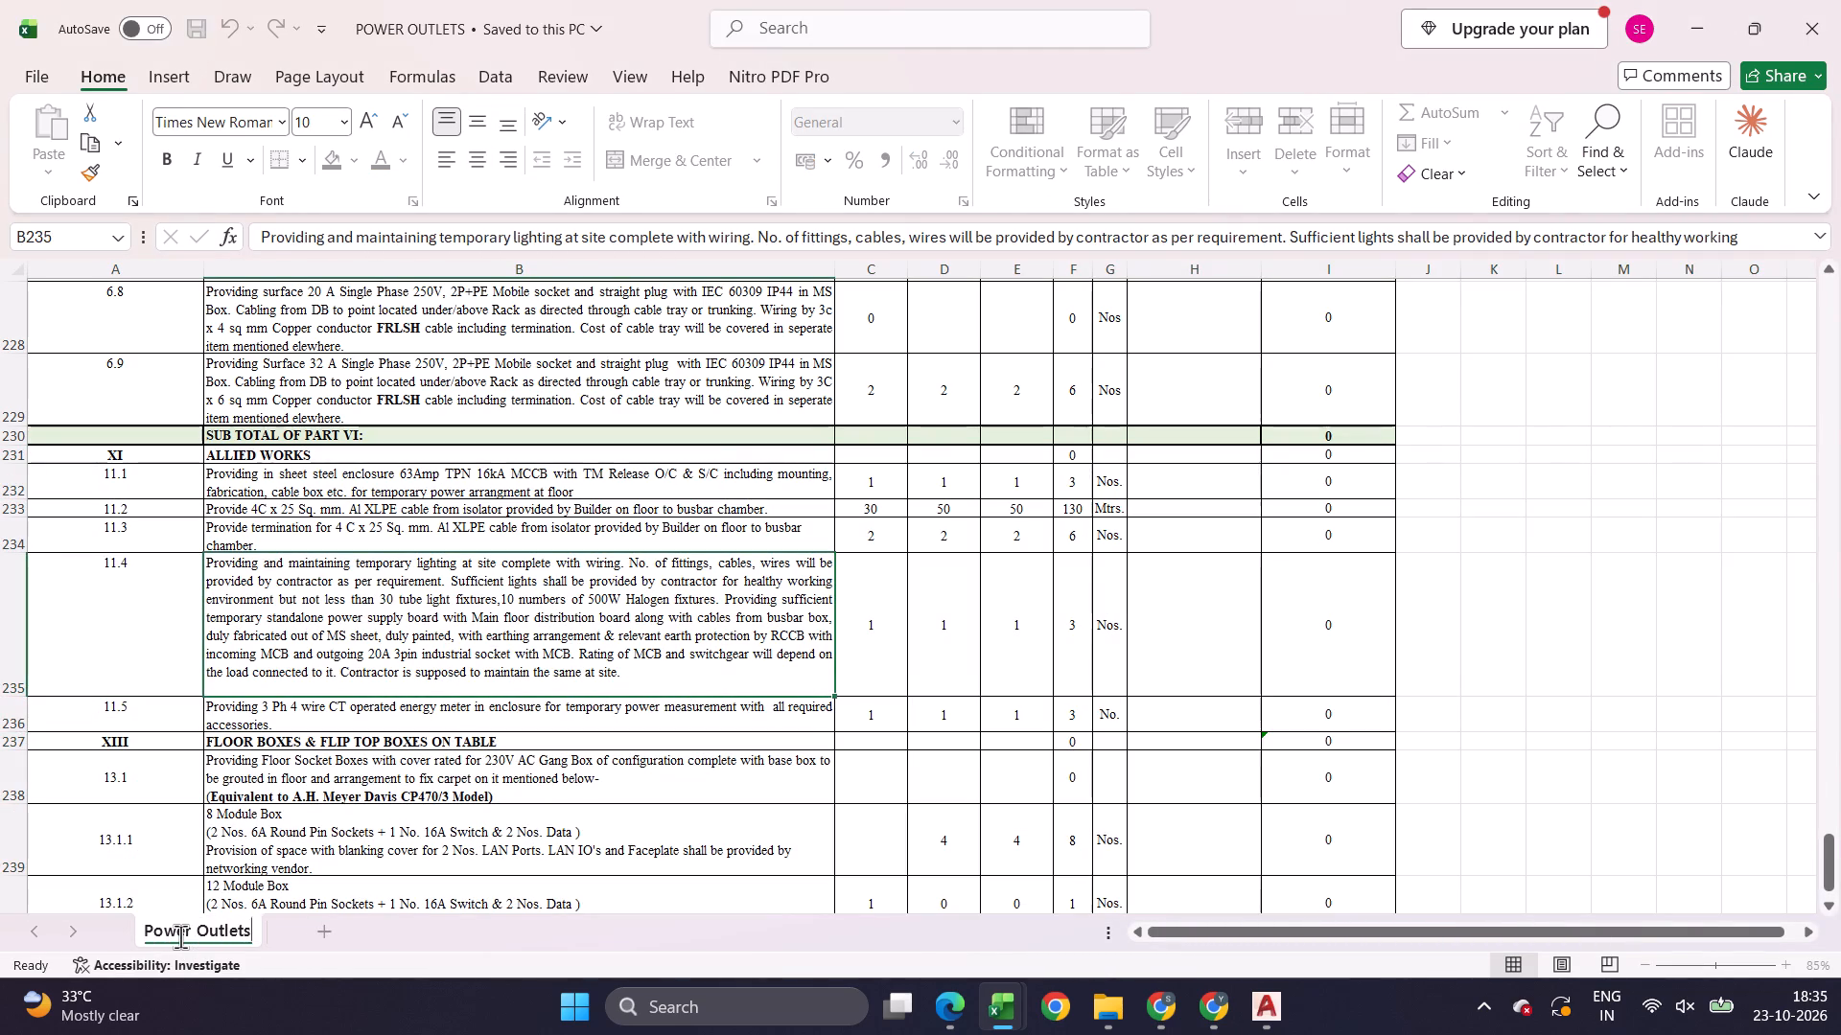
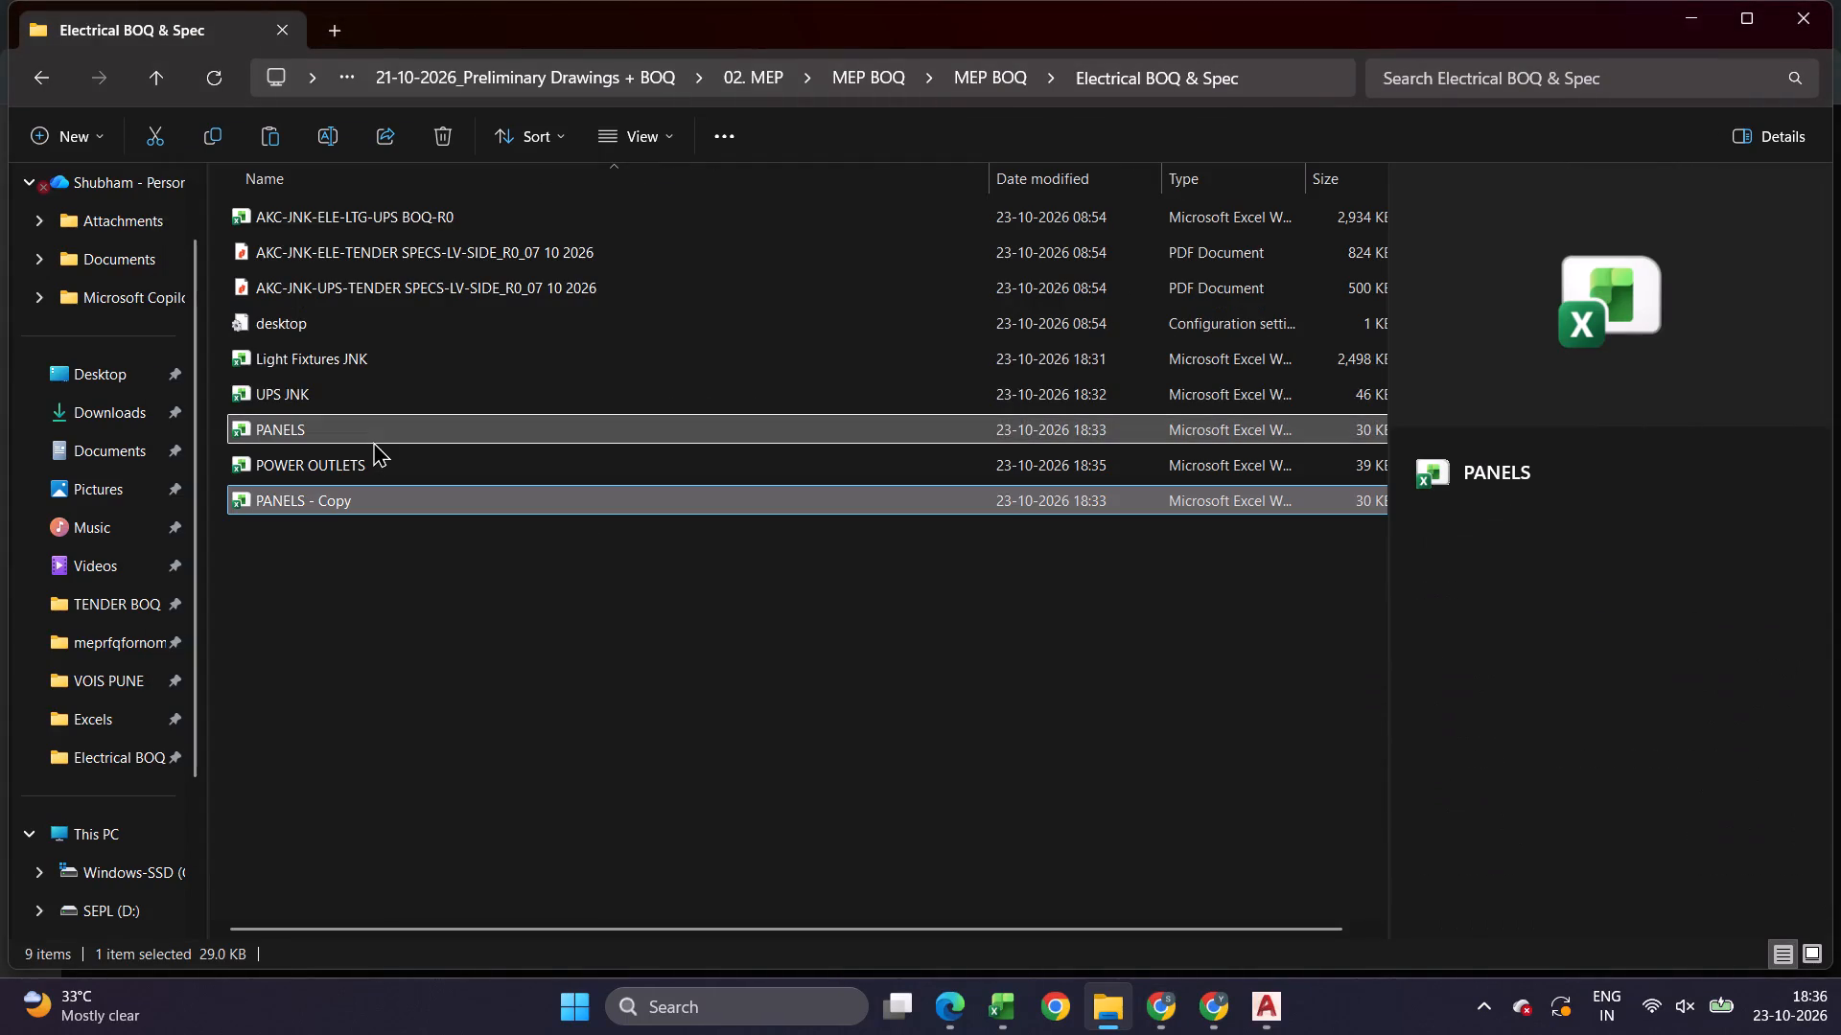
# Rename the PANELS - Copy workbook in the Electrical BOQ & Spec folder as CABLE TRAY & RACEWAY and open it.
pyautogui.press('Down')
pyautogui.press('Down')
pyautogui.press('F2')
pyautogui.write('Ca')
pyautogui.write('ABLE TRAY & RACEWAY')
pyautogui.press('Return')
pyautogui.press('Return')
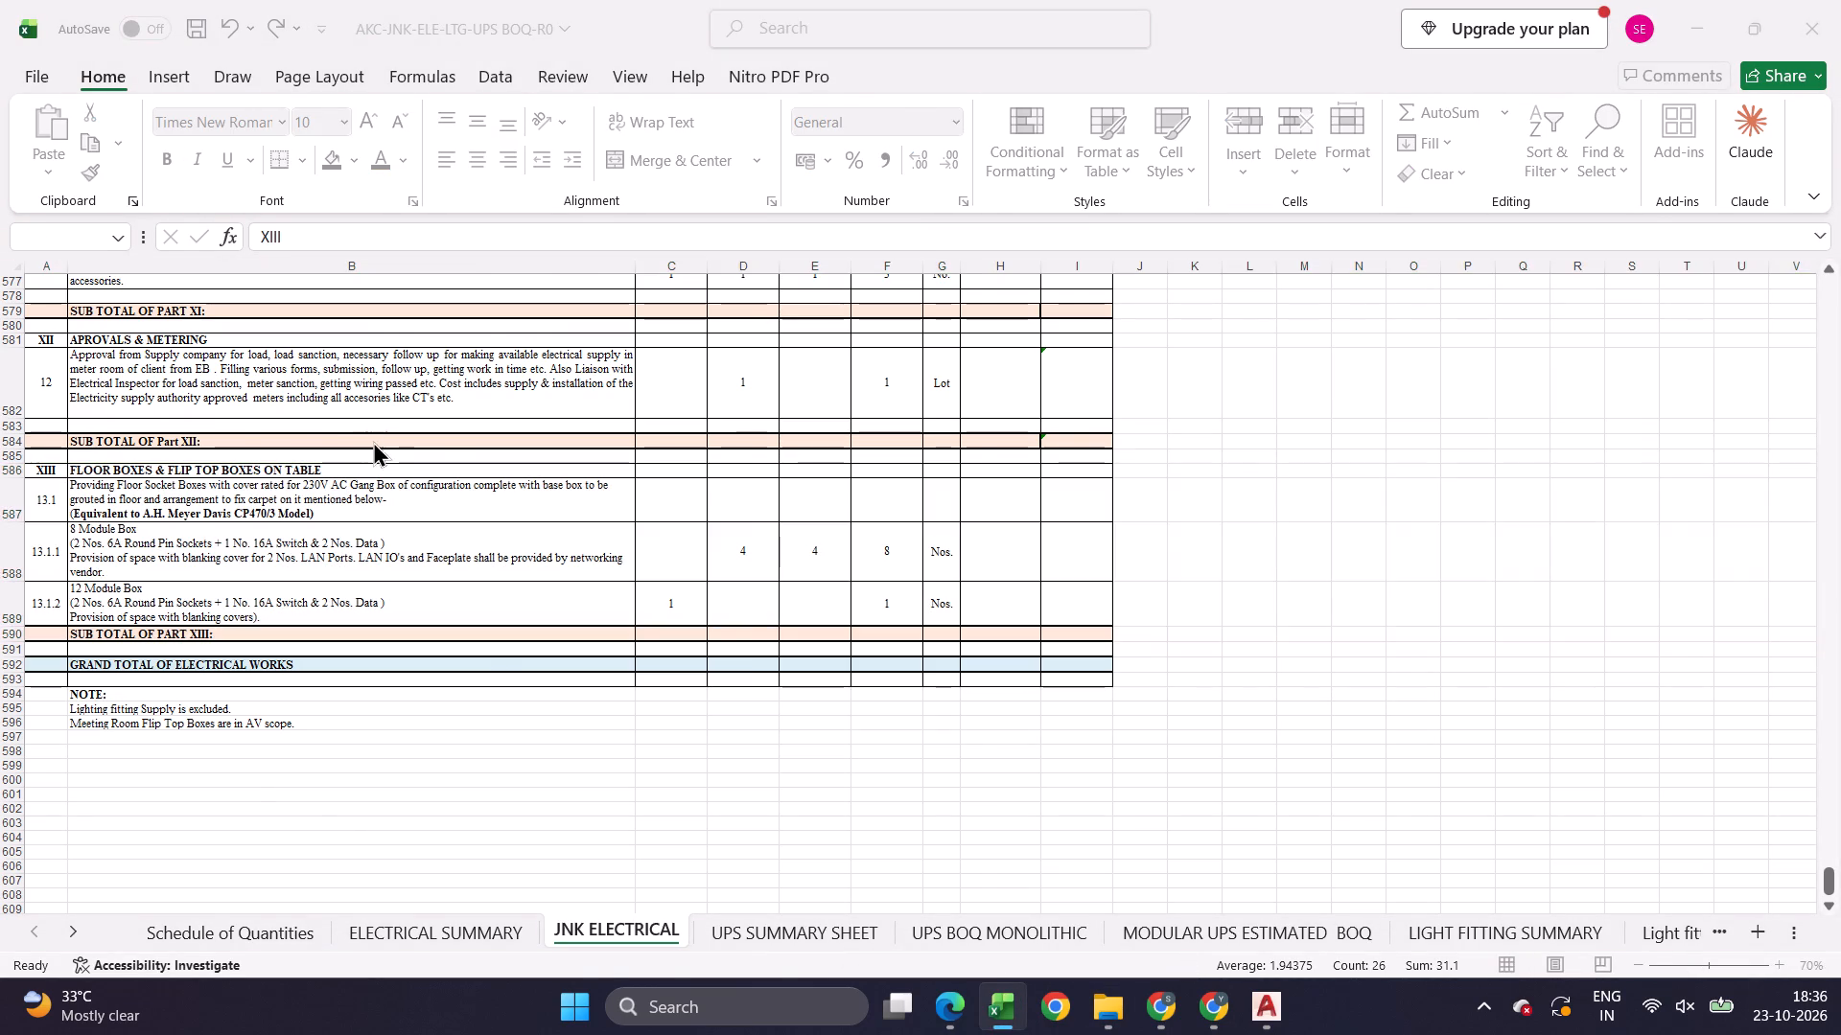
# Enable editing of the CABLE TRAY & RACEWAY workbook and delete the leftover panel rows below the table header, from row 22 down.
pyautogui.click(943, 107)
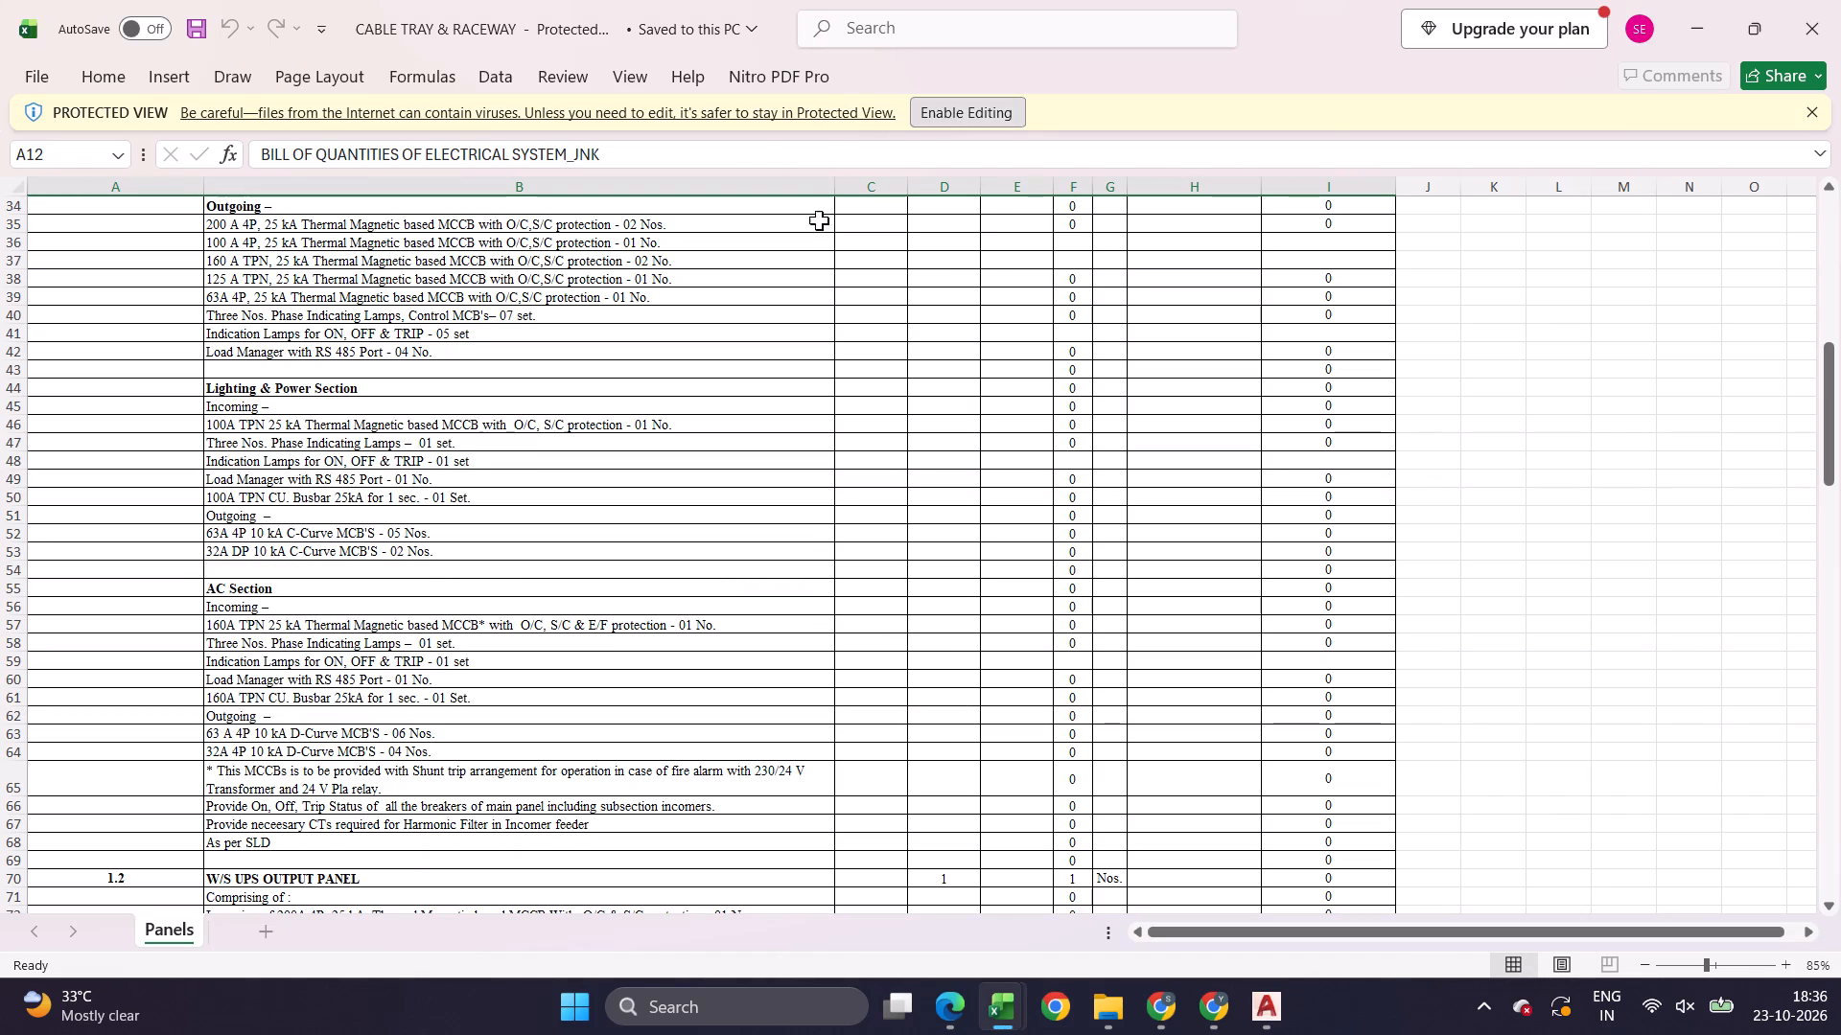
pyautogui.scroll(12, 708, 385)
pyautogui.scroll(3, 159, 471)
pyautogui.moveTo(0, 667); pyautogui.dragTo(4, 1002)
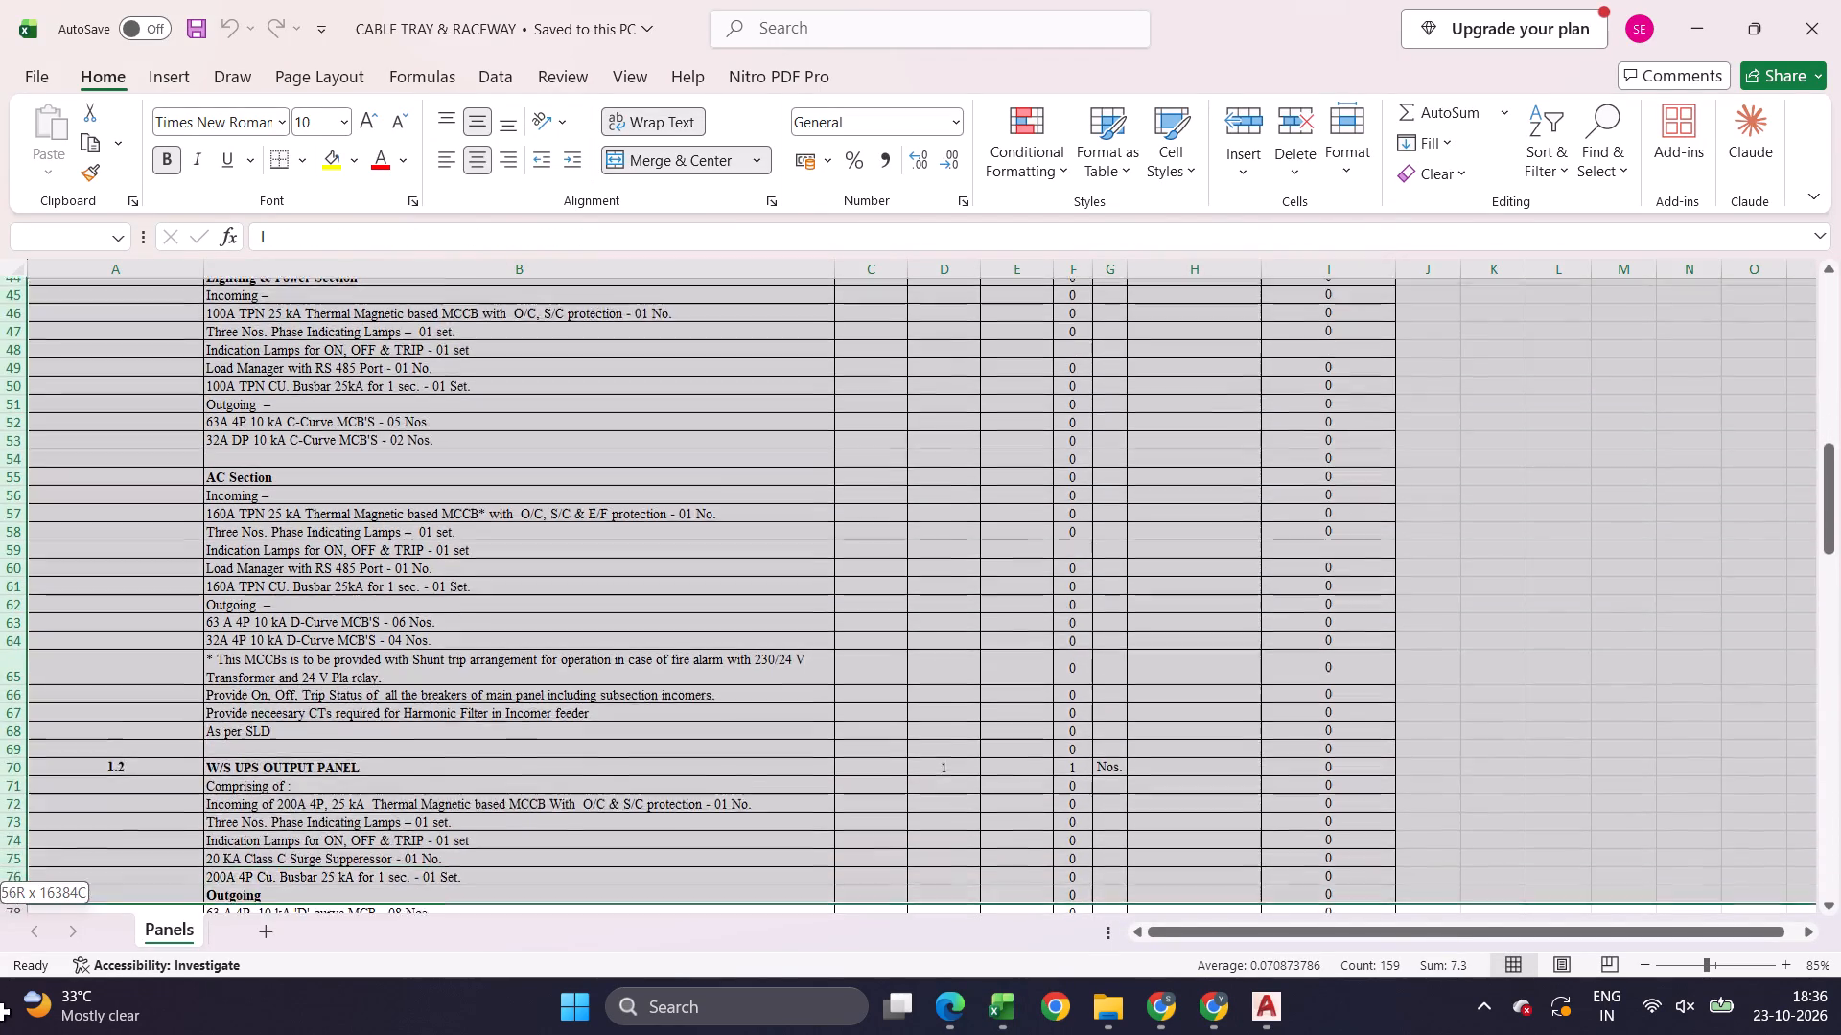
pyautogui.moveTo(4, 1002); pyautogui.dragTo(1, 1011)
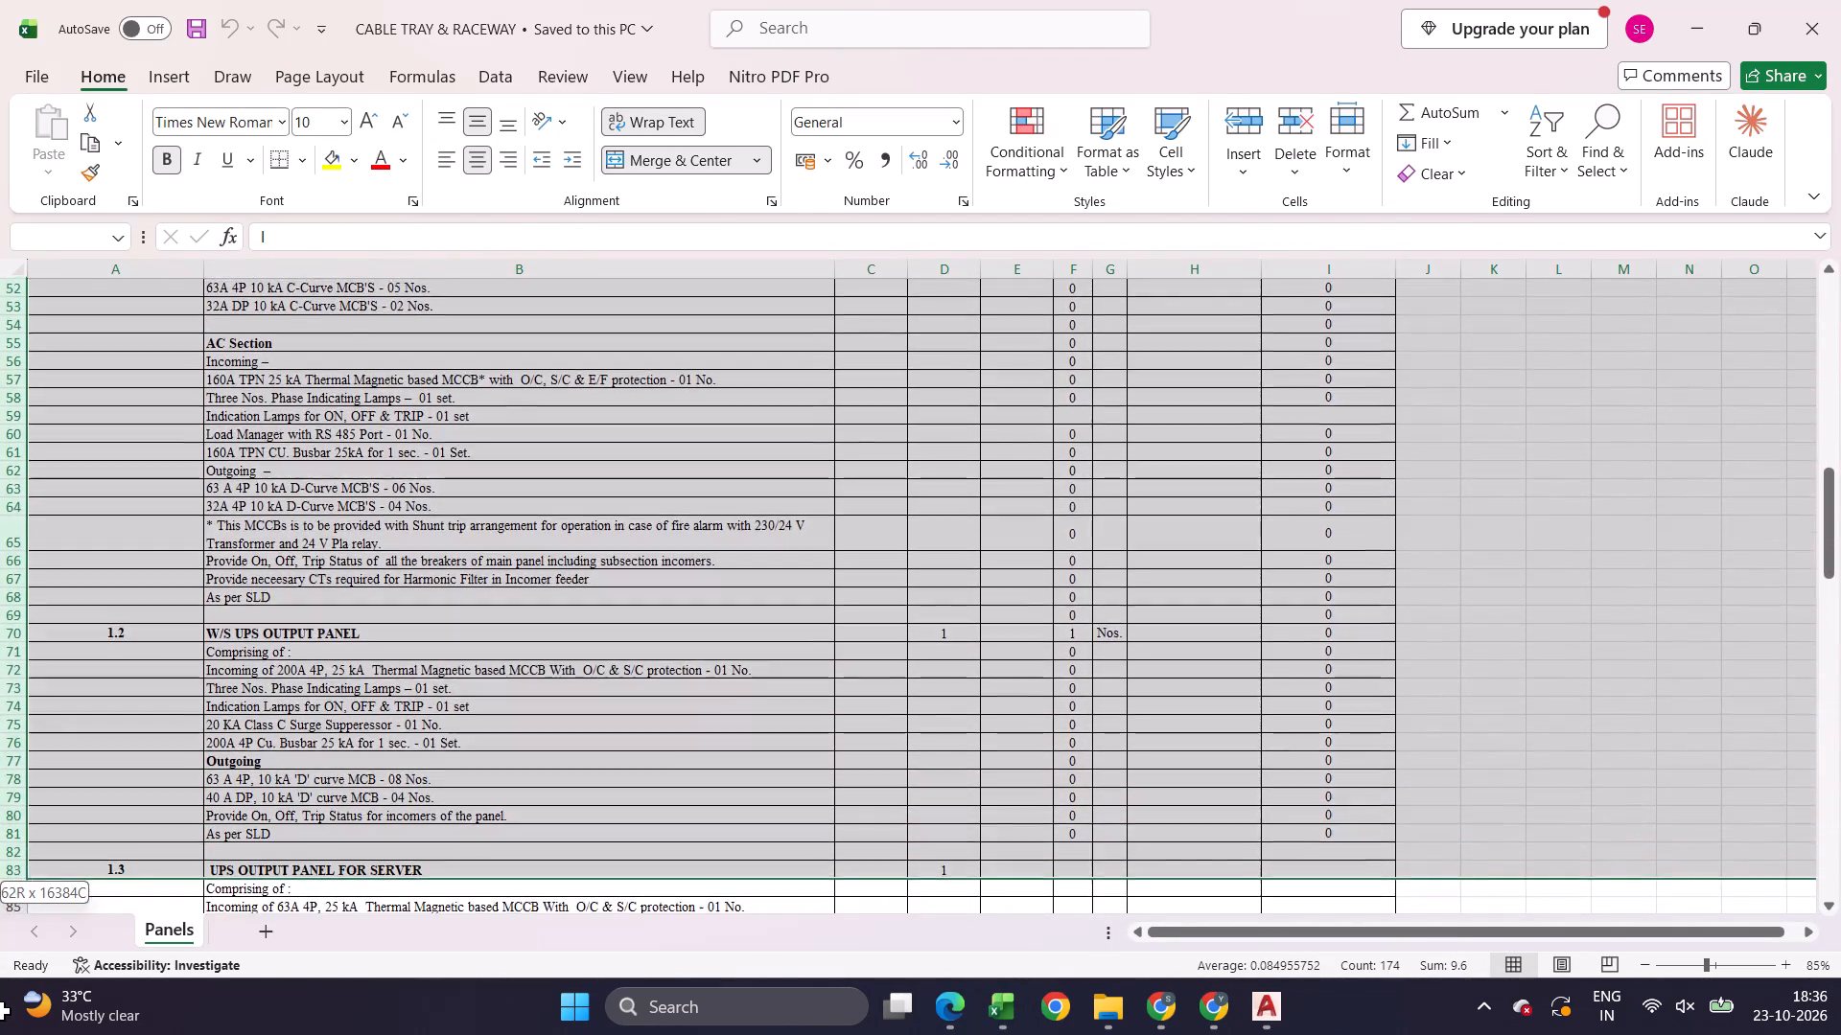
pyautogui.moveTo(1, 1011); pyautogui.dragTo(3, 839)
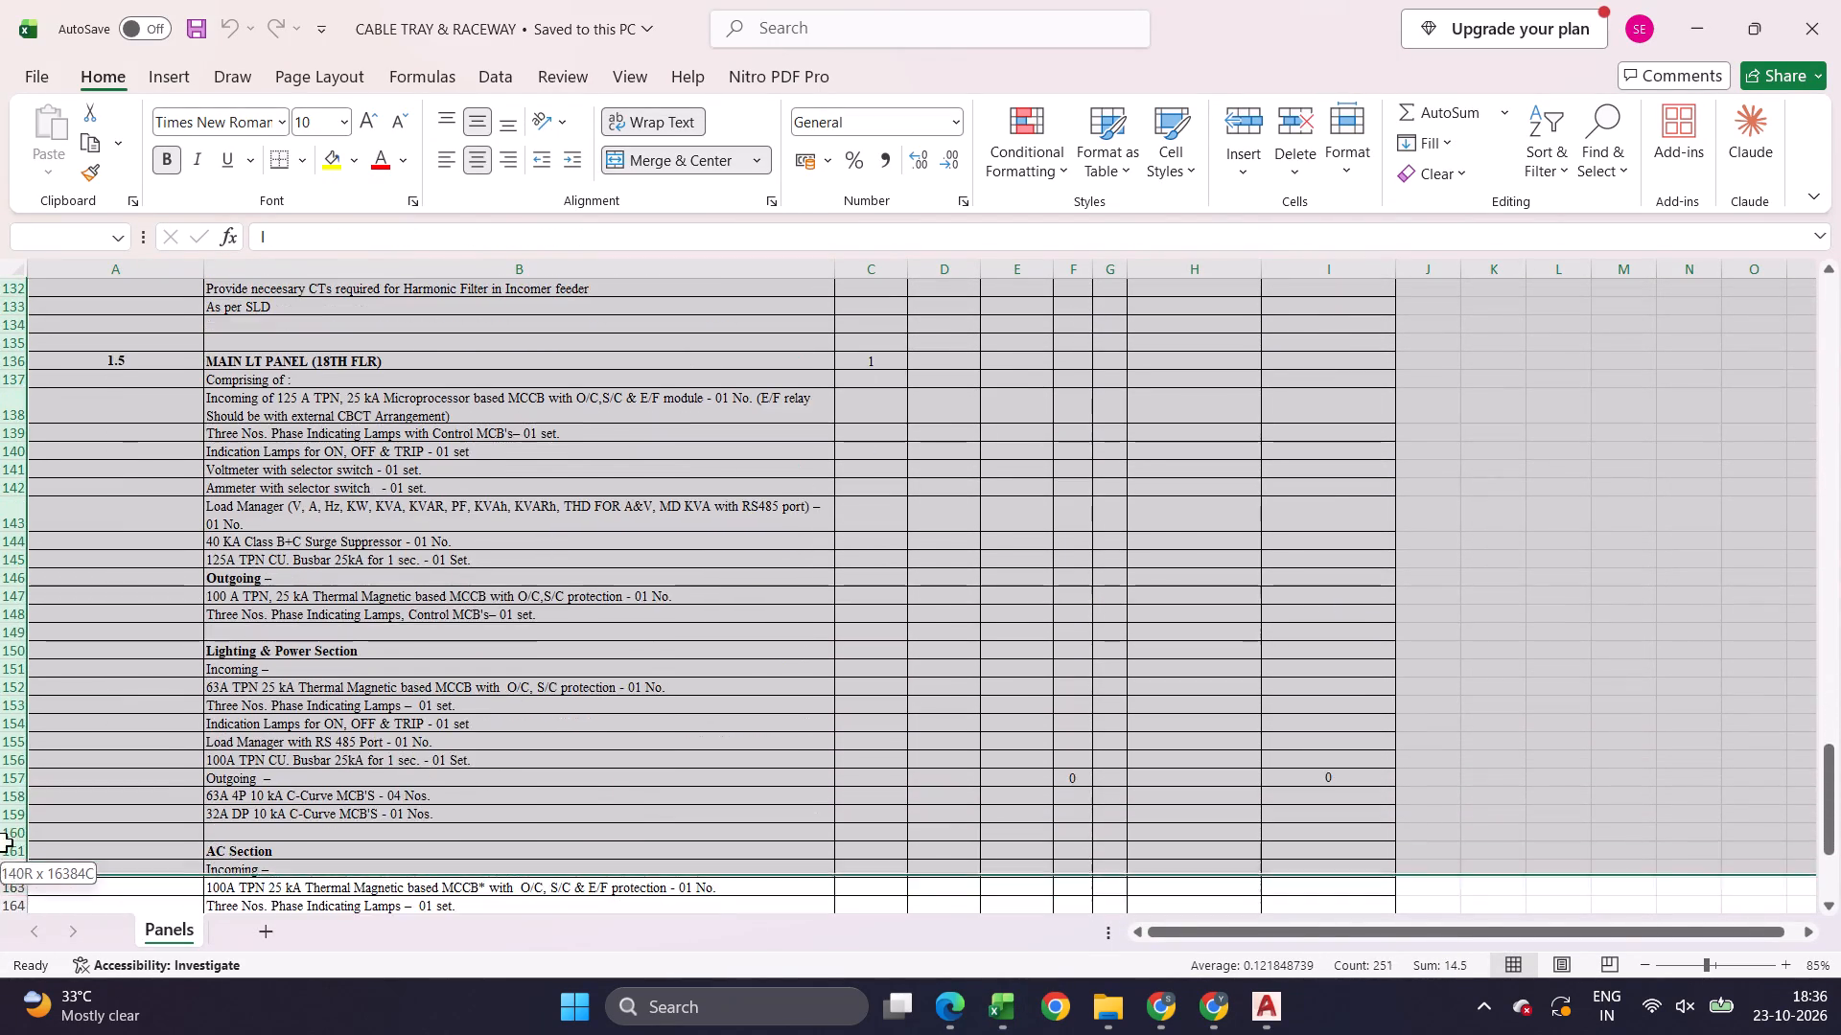
pyautogui.moveTo(3, 839); pyautogui.dragTo(0, 845)
pyautogui.hotkey('ctrl', '-')
# Copy the CABLE SUPPORTS to SUB TOTAL OF PART X range, A541:I570 of JNK ELECTRICAL, into CABLE TRAY & RACEWAY from row 22.
pyautogui.hotkey('alt', 'Tab')
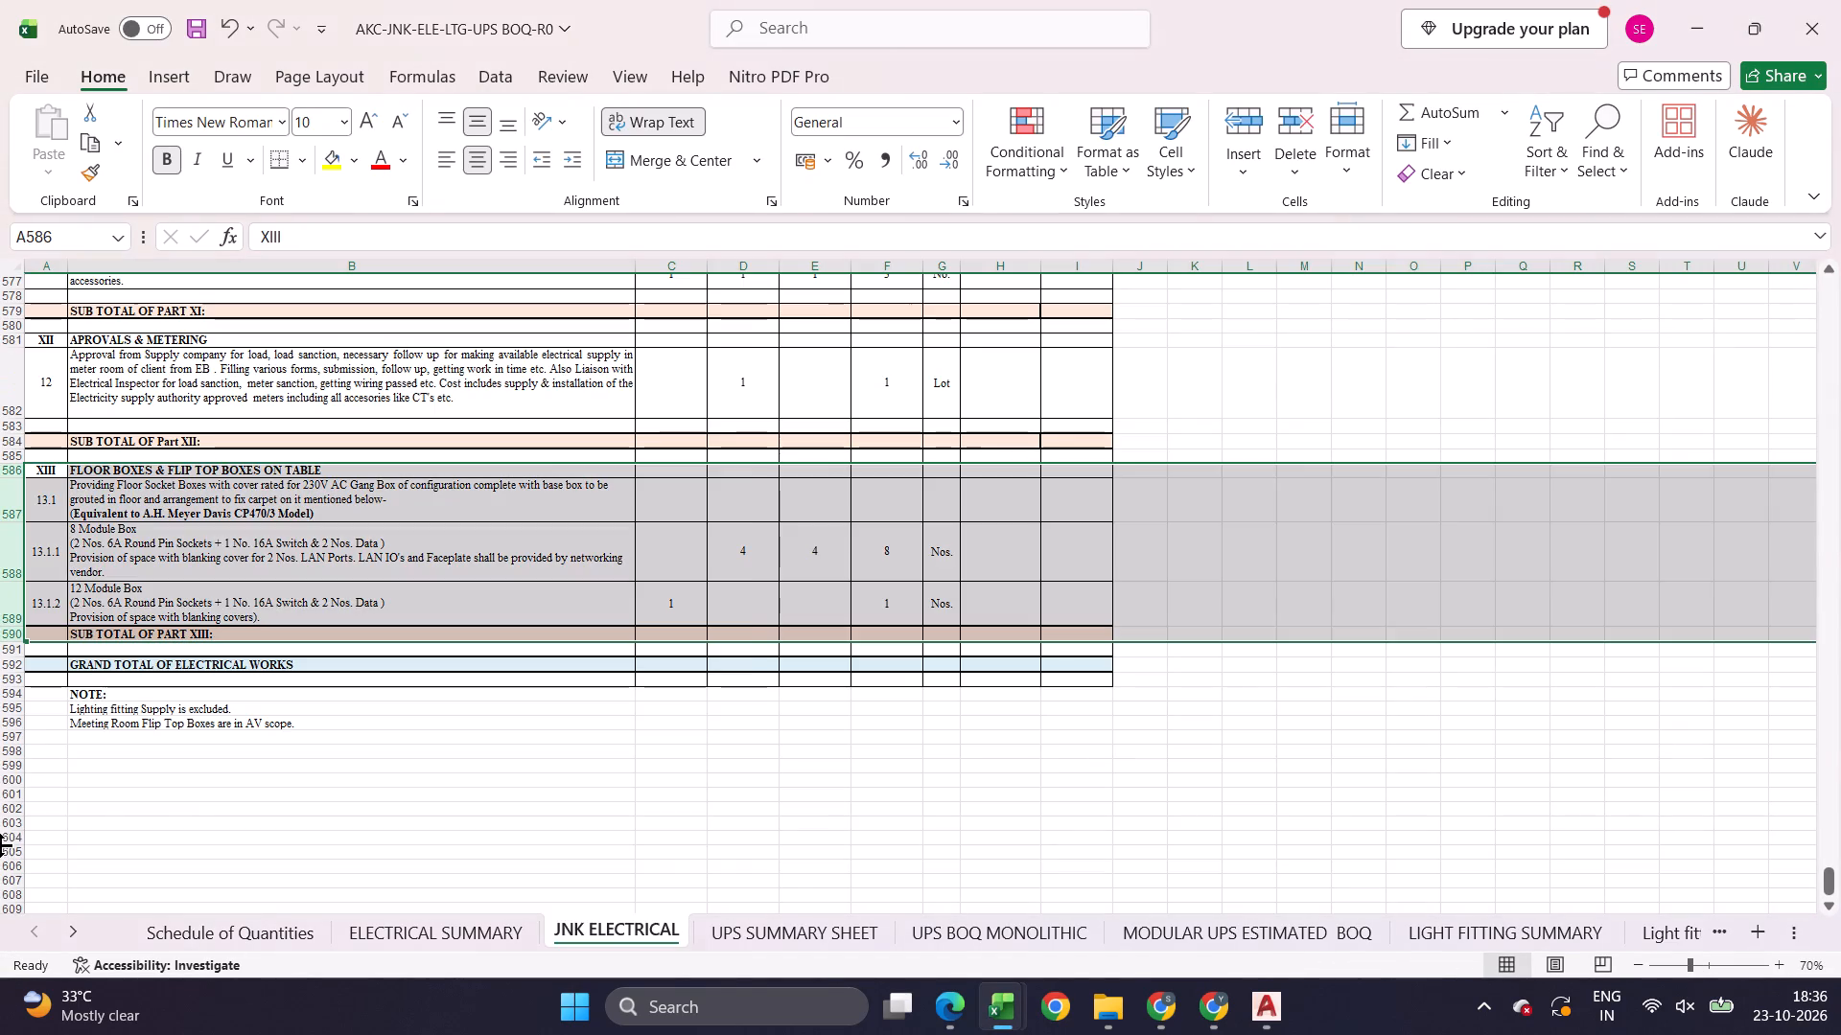
pyautogui.scroll(20, 484, 831)
pyautogui.moveTo(485, 823); pyautogui.dragTo(488, 804, button='middle')
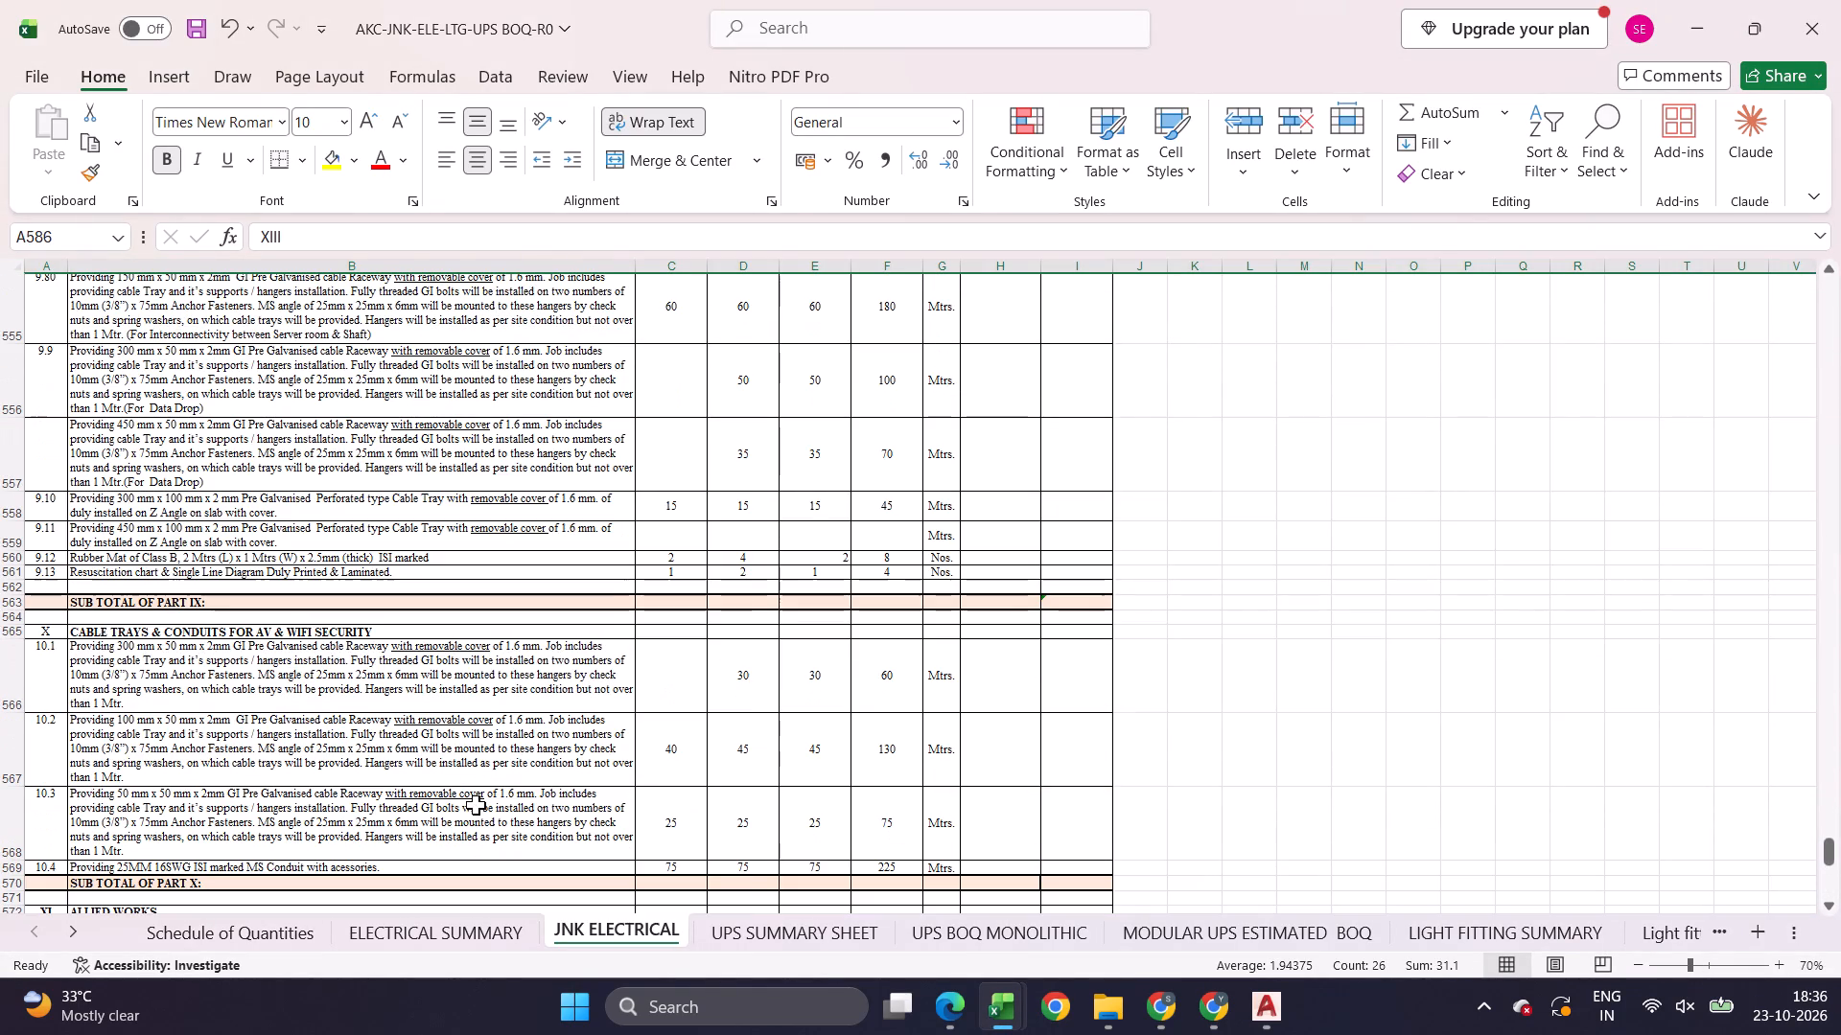
pyautogui.scroll(20, 245, 839)
pyautogui.scroll(3, 245, 839)
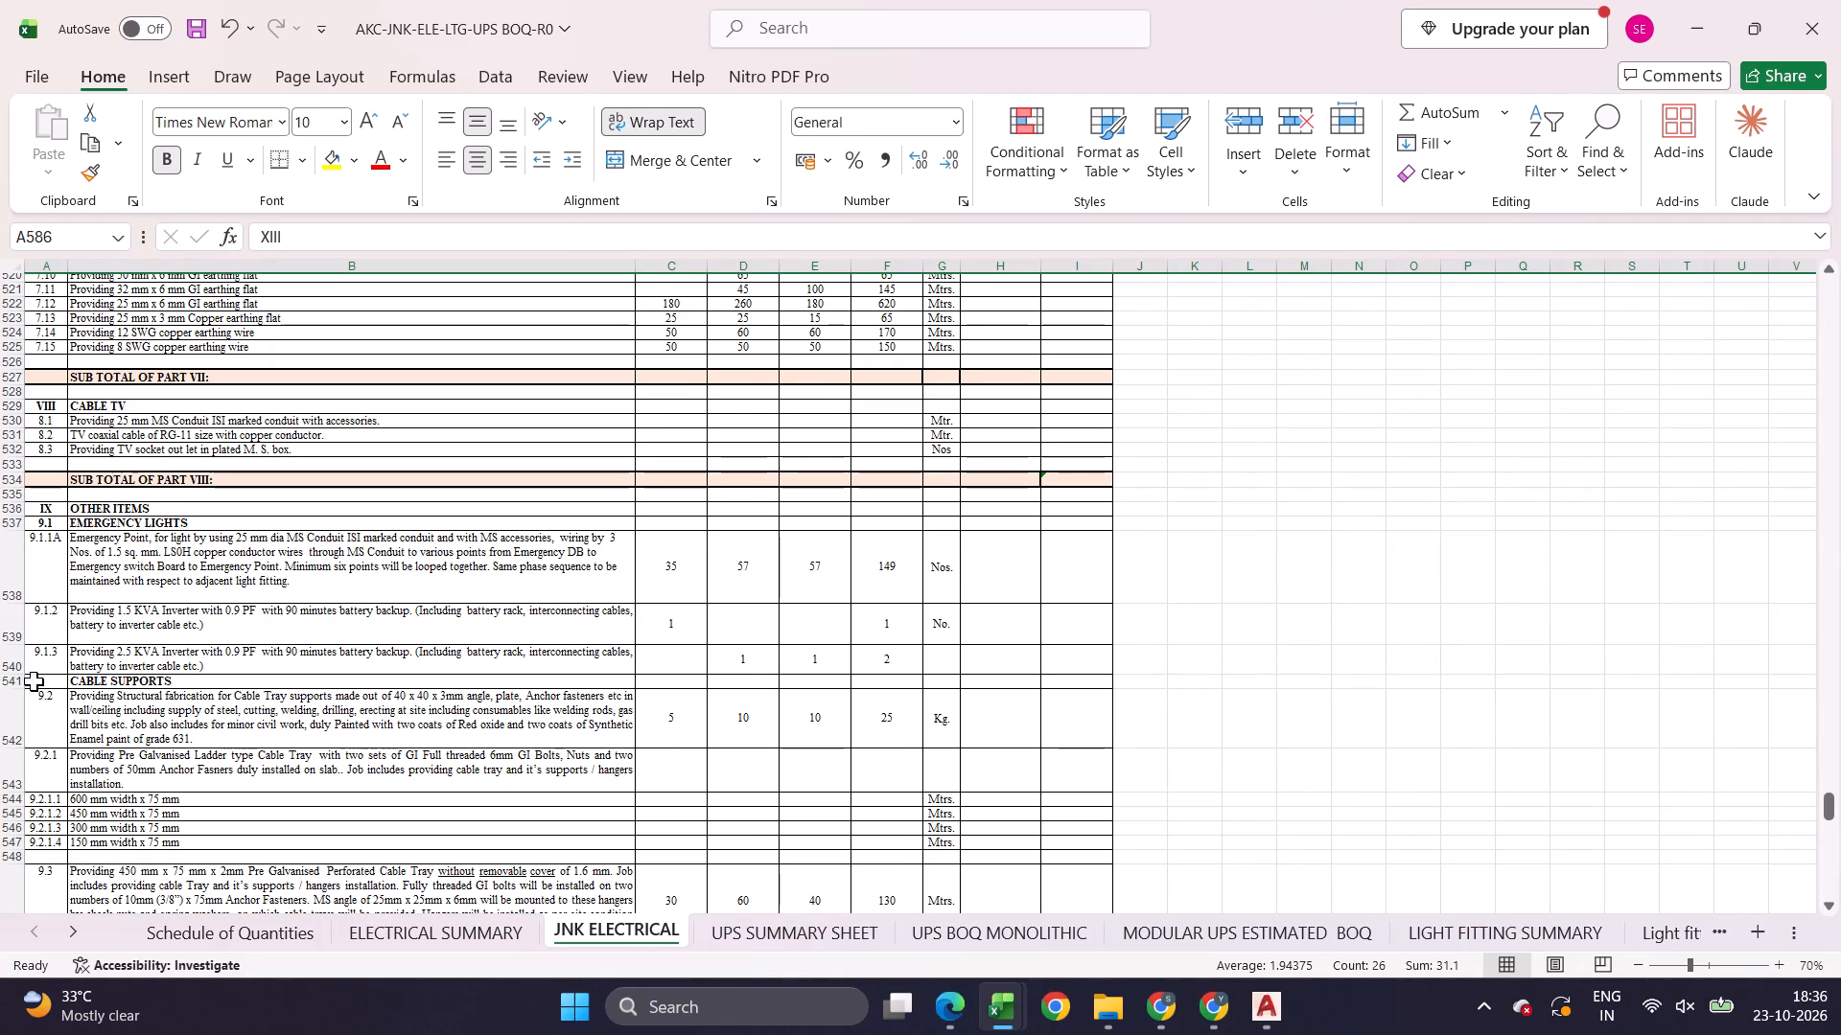
pyautogui.click(5, 686)
pyautogui.moveTo(44, 677); pyautogui.dragTo(1135, 1014)
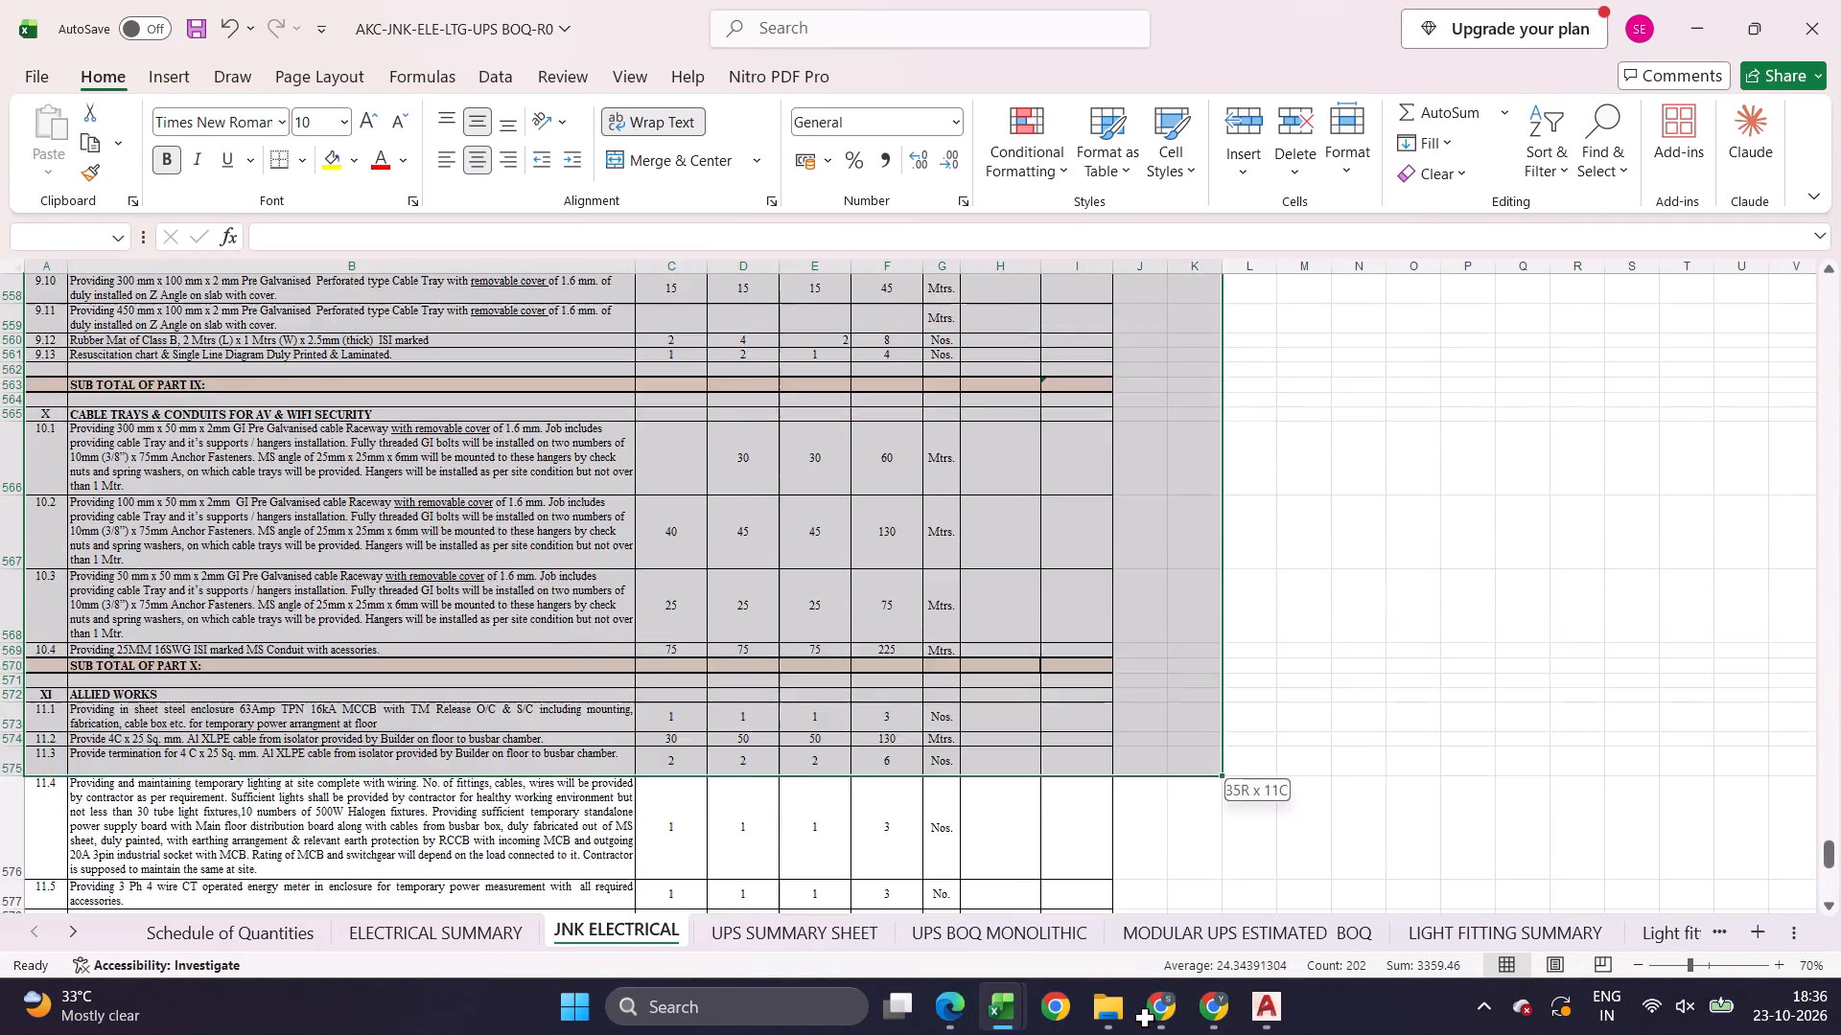
pyautogui.moveTo(1135, 1014); pyautogui.dragTo(1035, 671)
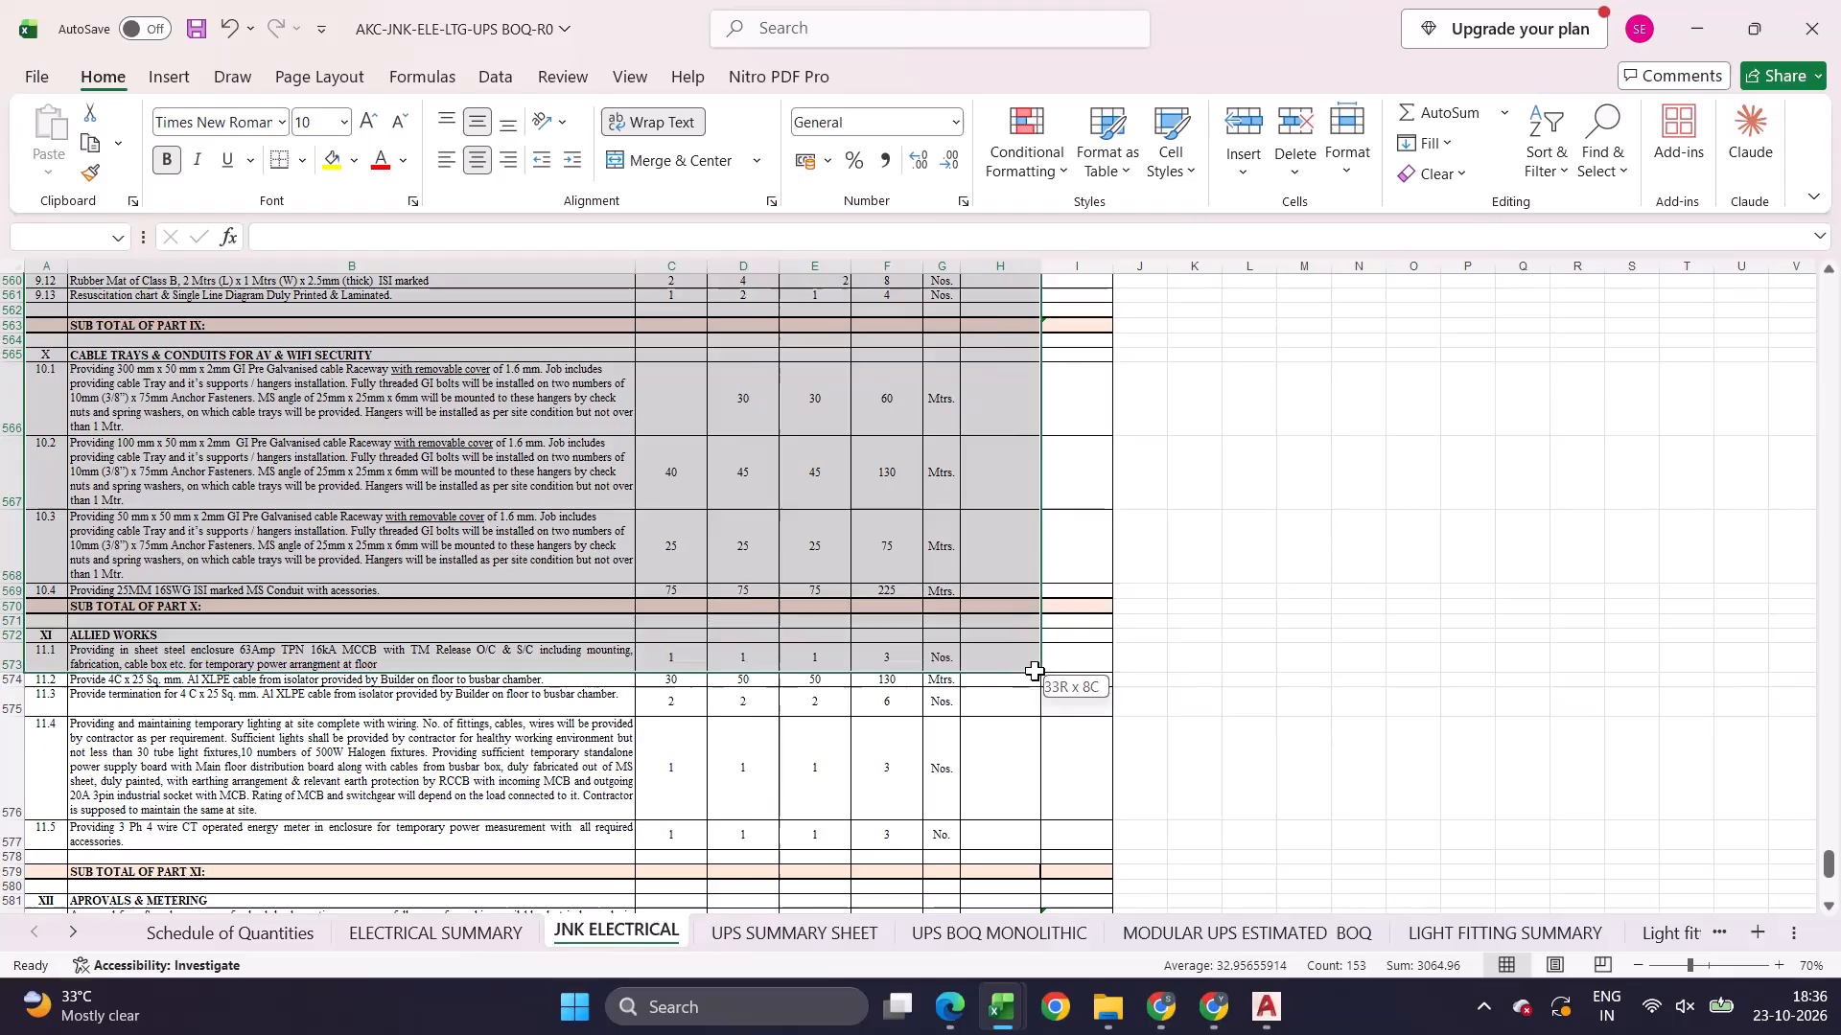
pyautogui.moveTo(1035, 671); pyautogui.dragTo(1061, 600)
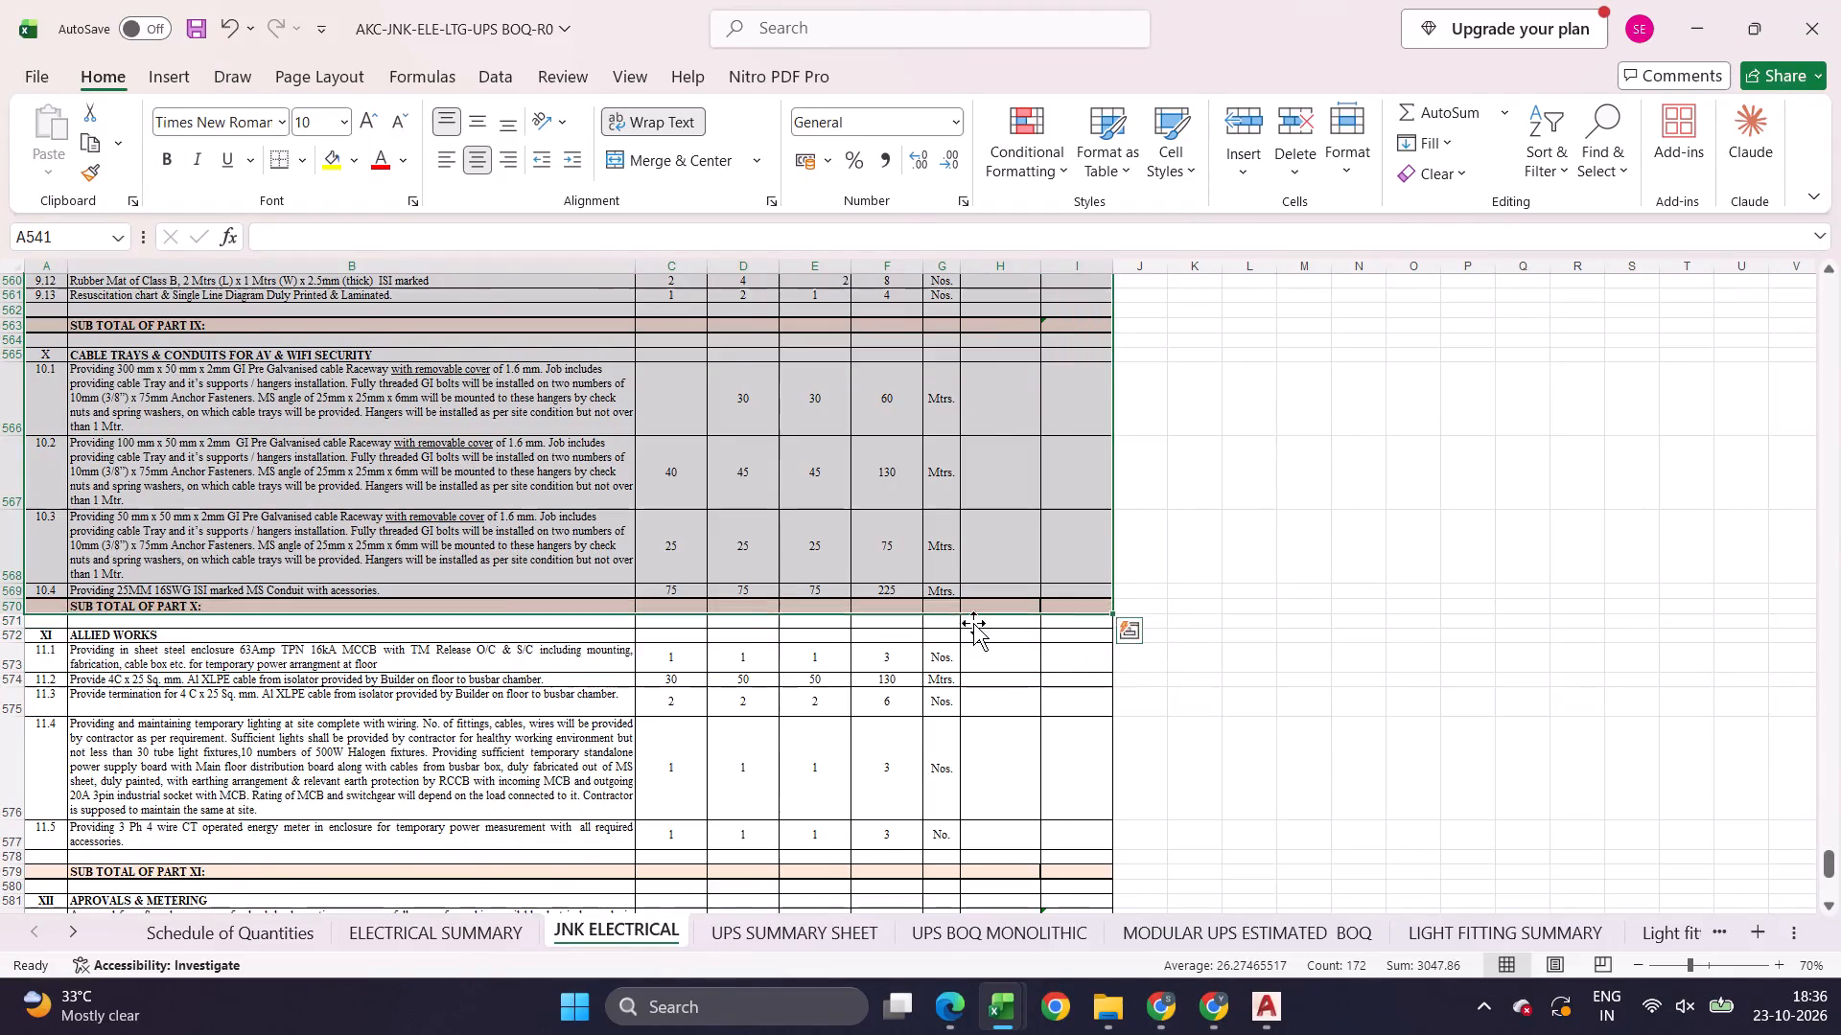
pyautogui.scroll(12, 935, 639)
pyautogui.hotkey('ctrl', 'c')
pyautogui.hotkey('alt', 'Tab')
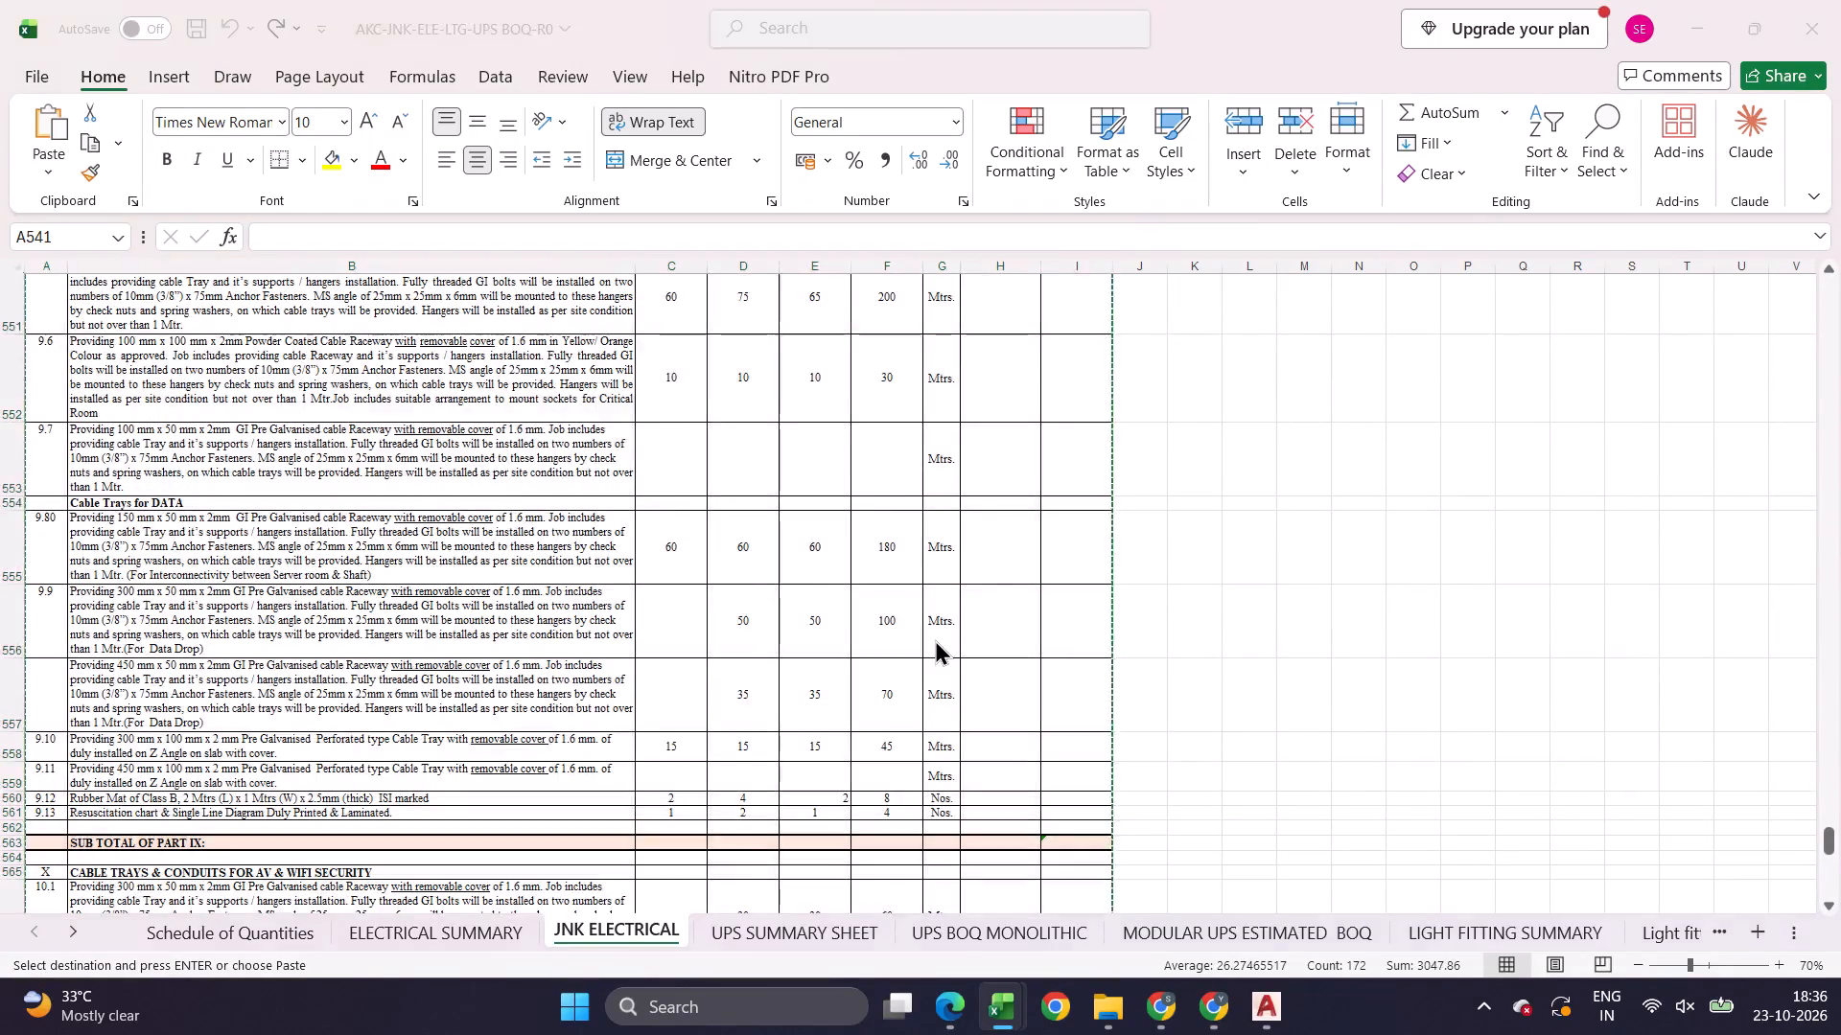
pyautogui.click(77, 597)
pyautogui.hotkey('ctrl', 'v')
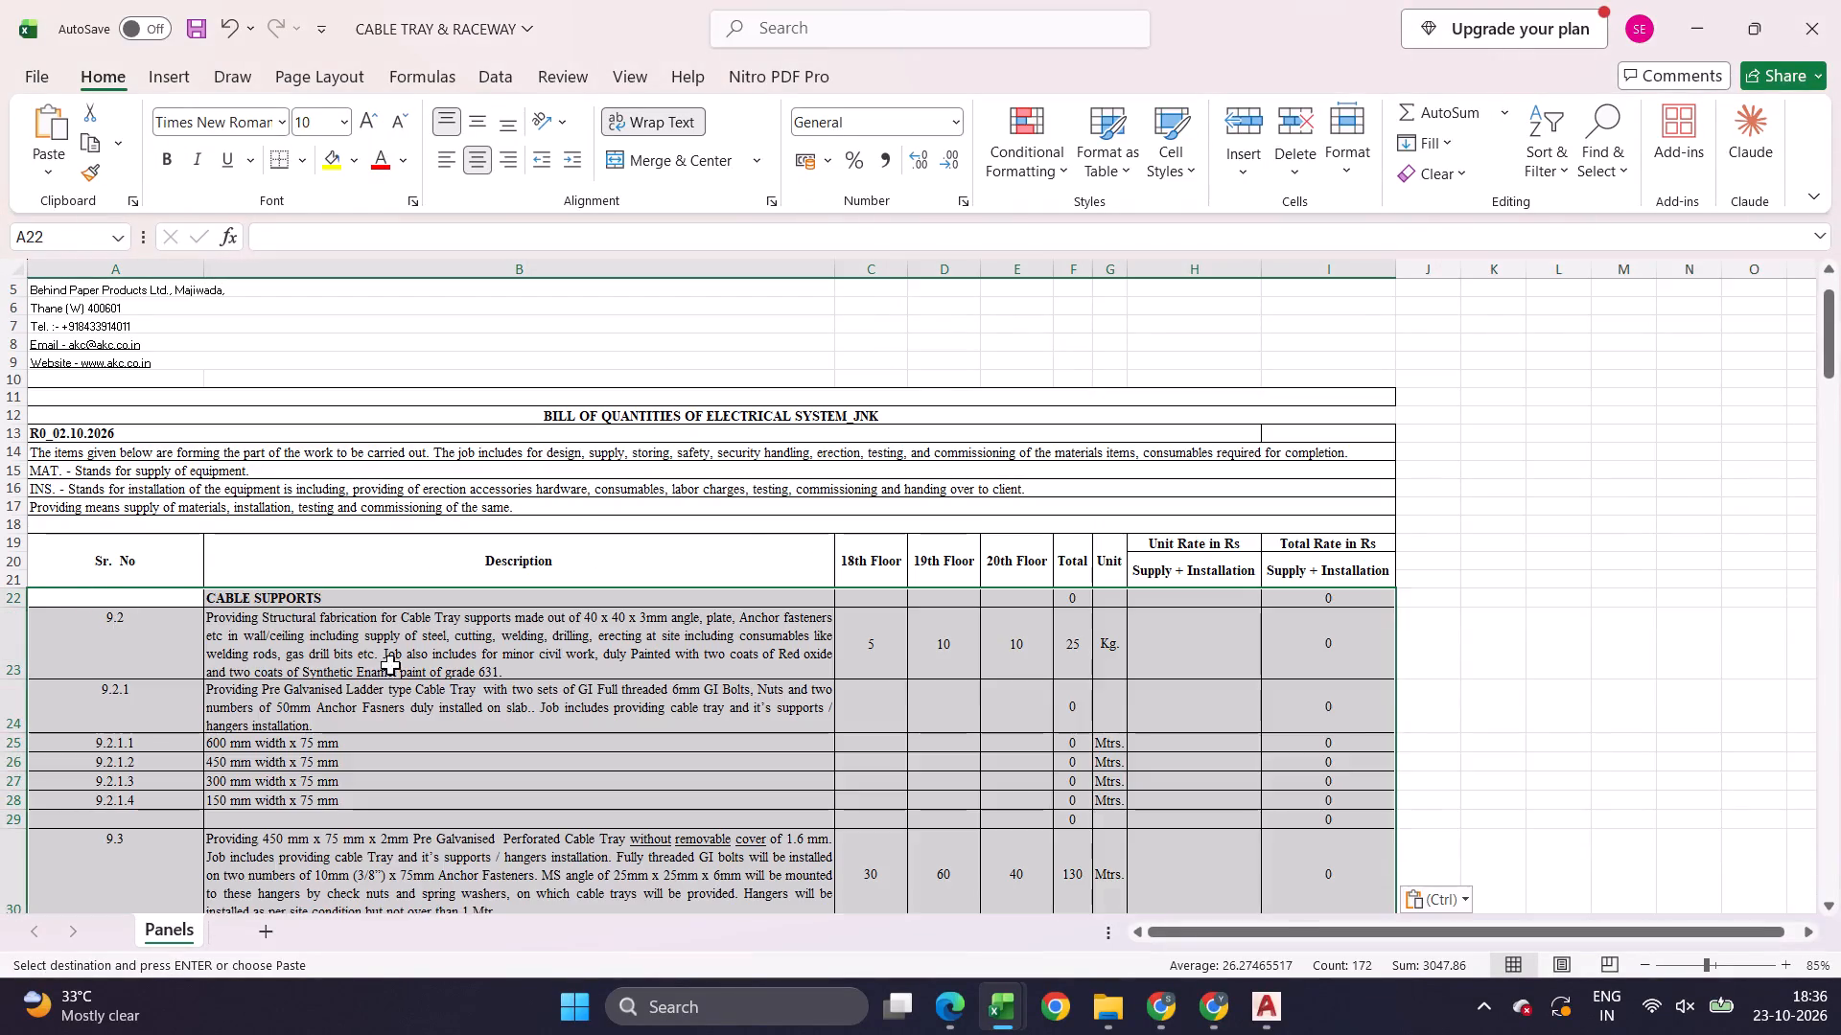
# Copy the RACEWAYS section, rows 449 to 466 of JNK ELECTRICAL, into CABLE TRAY & RACEWAY from row 52.
pyautogui.hotkey('alt', 'Tab')
pyautogui.scroll(-7, 391, 665)
pyautogui.scroll(20, 391, 665)
pyautogui.scroll(10, 391, 665)
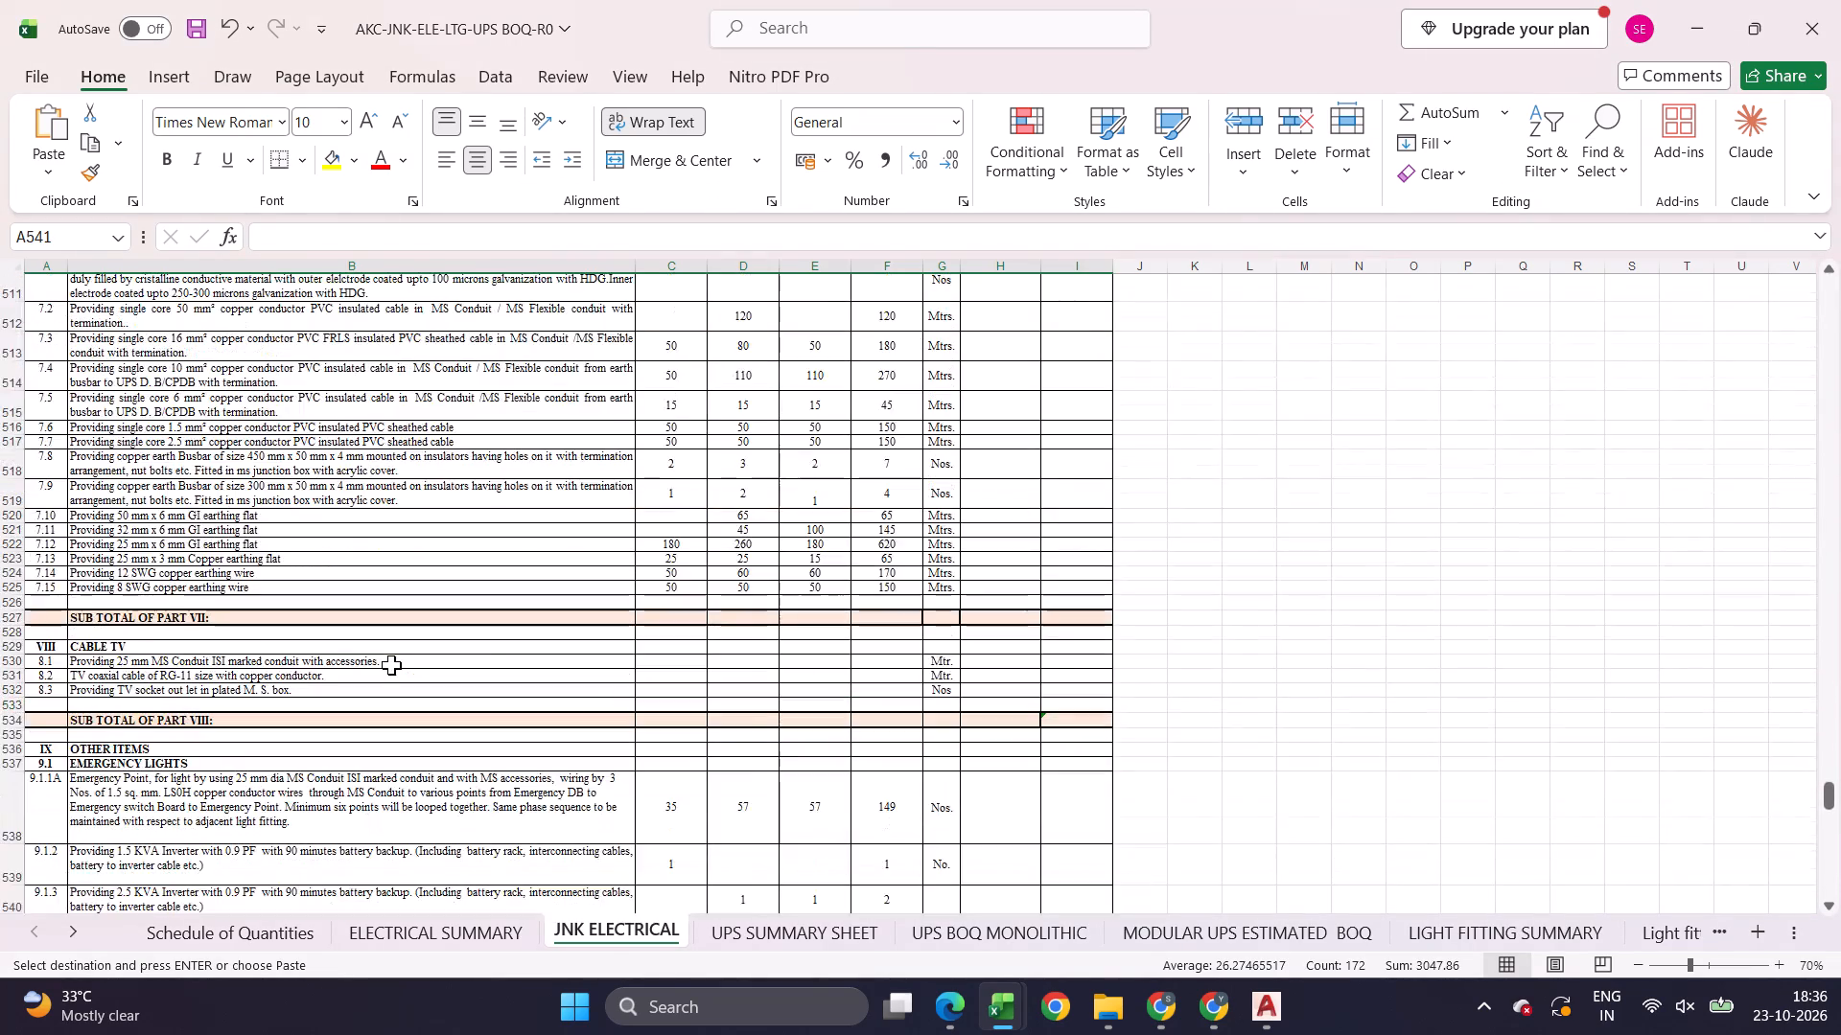
pyautogui.scroll(14, 391, 665)
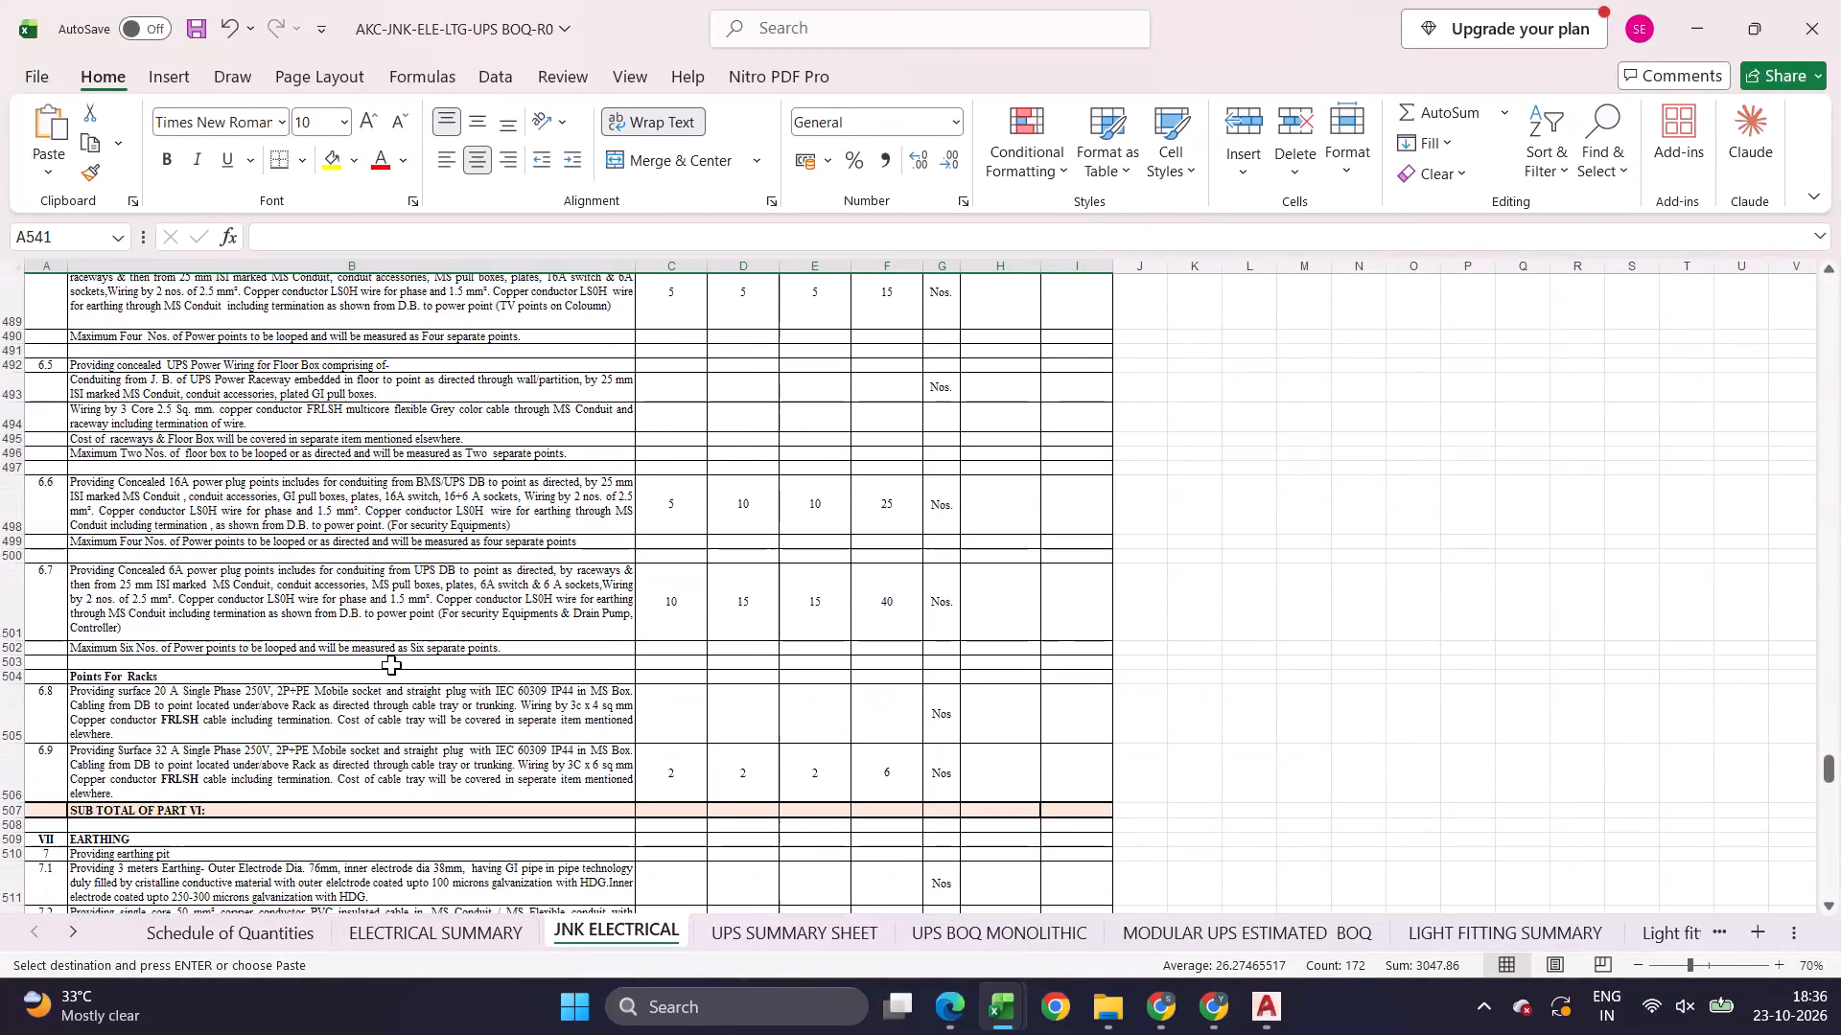
pyautogui.scroll(20, 391, 665)
pyautogui.scroll(3, 391, 665)
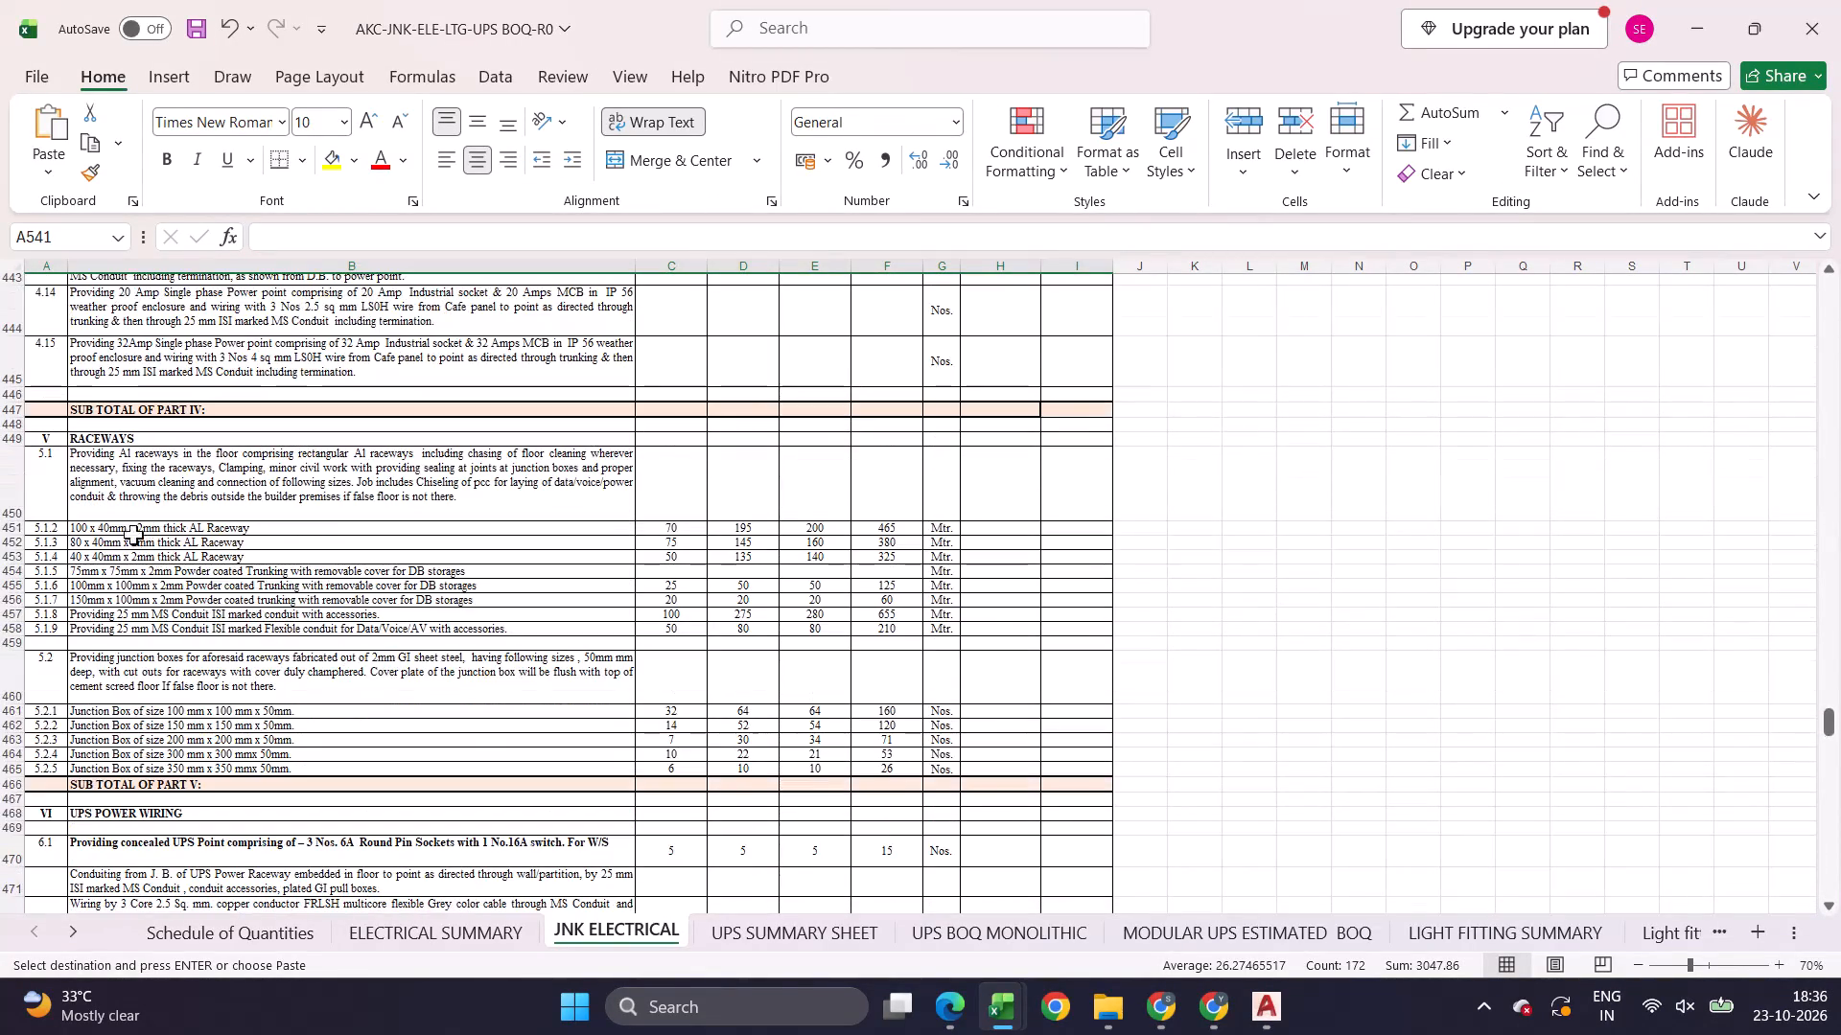
pyautogui.moveTo(12, 439); pyautogui.dragTo(12, 800)
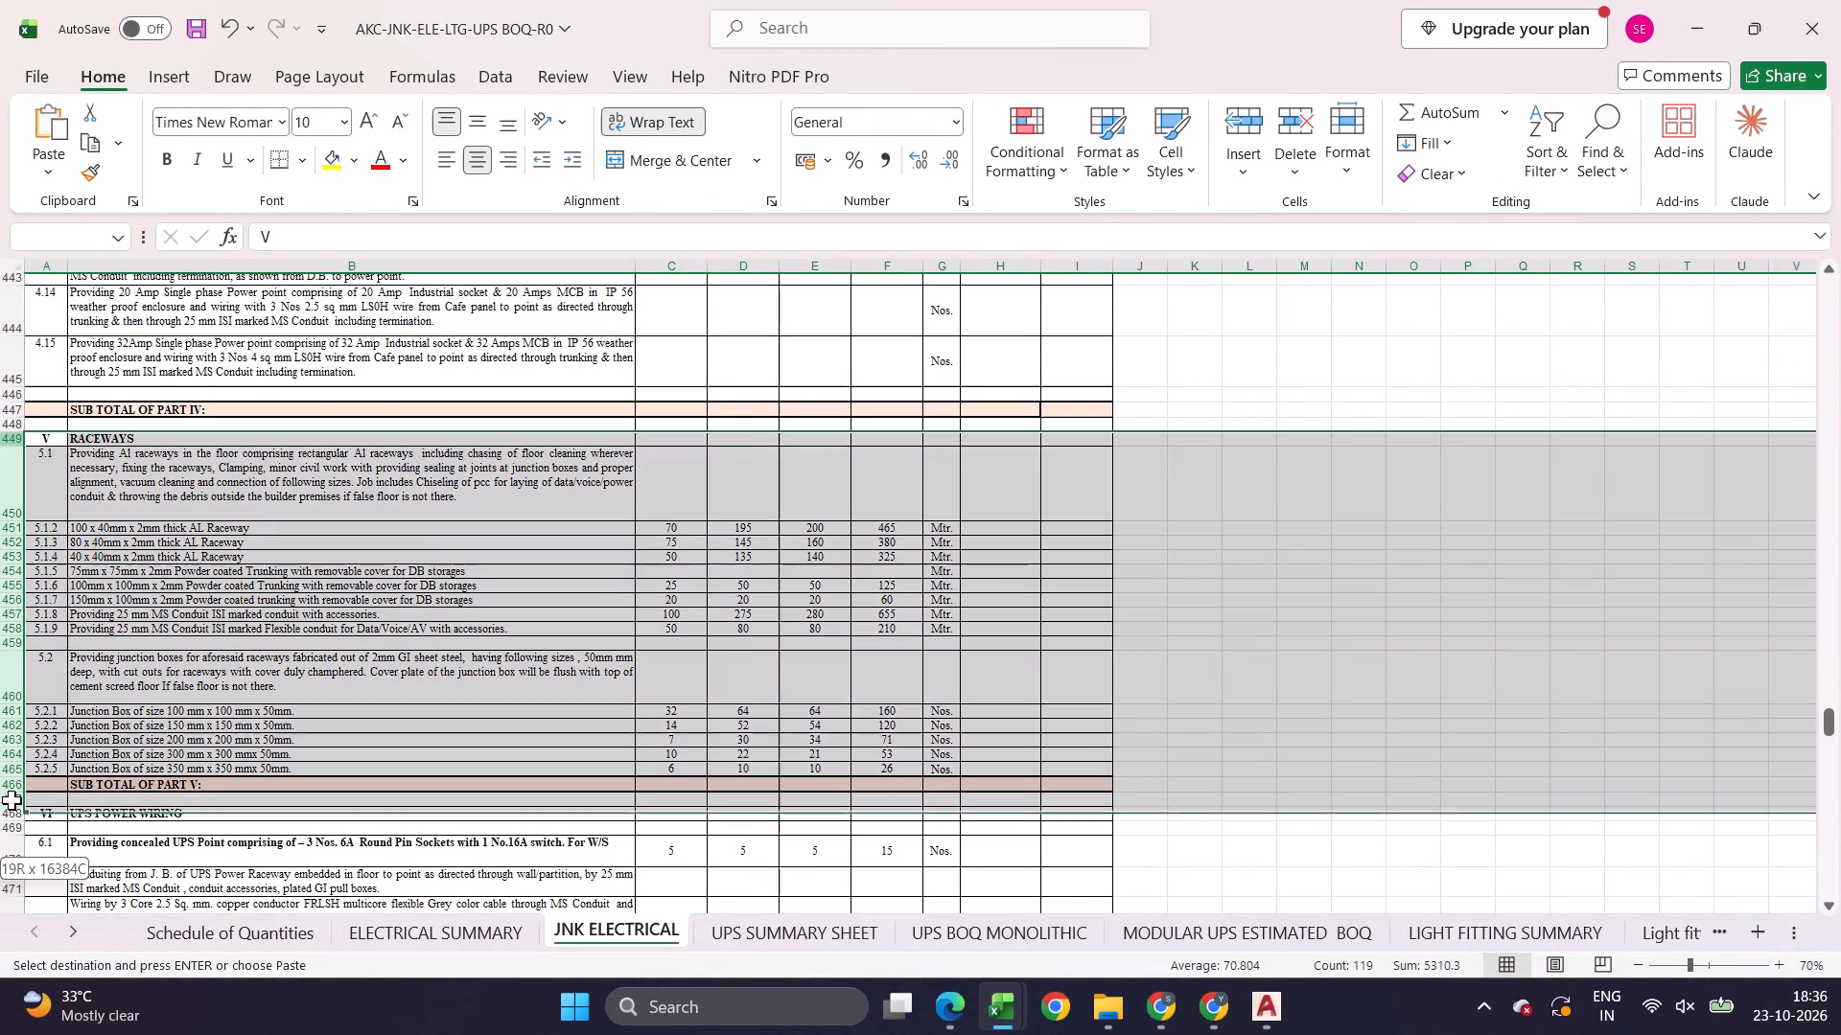
pyautogui.moveTo(12, 800); pyautogui.dragTo(15, 787)
pyautogui.hotkey('ctrl', 'c')
pyautogui.hotkey('alt', 'Tab')
pyautogui.scroll(-12, 199, 788)
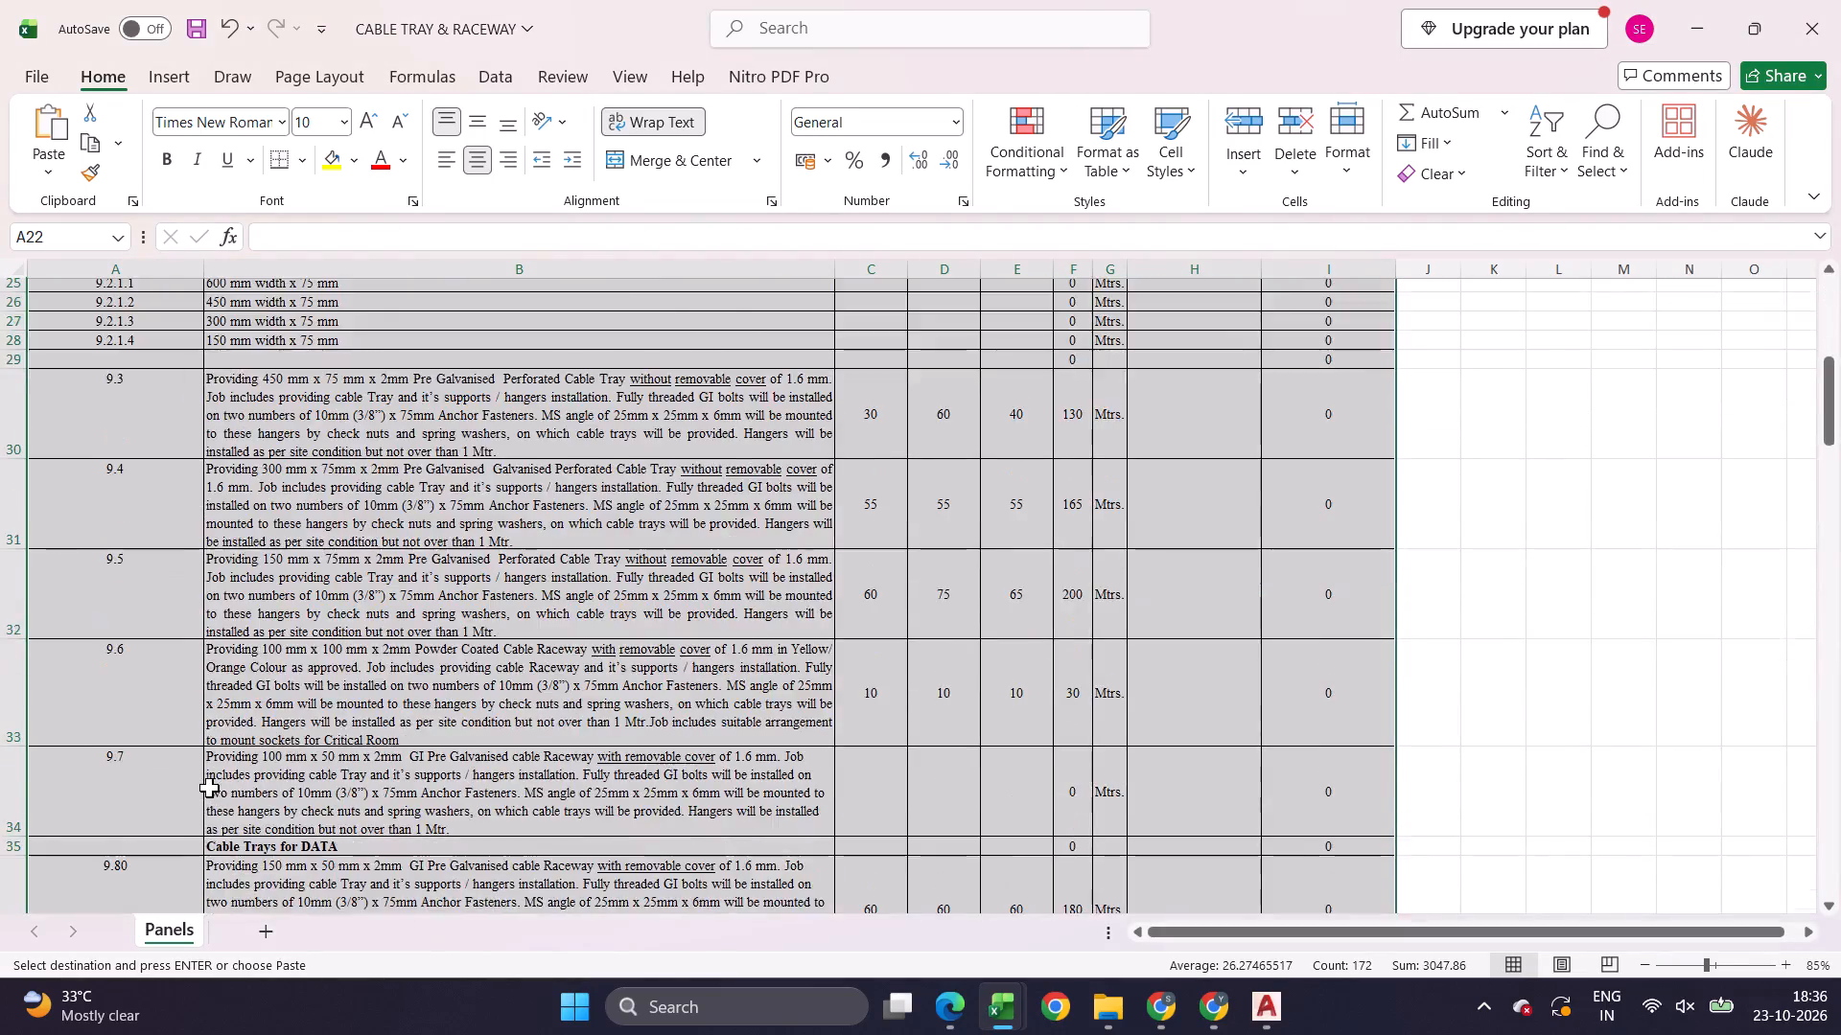
pyautogui.scroll(-10, 209, 788)
pyautogui.scroll(-4, 61, 737)
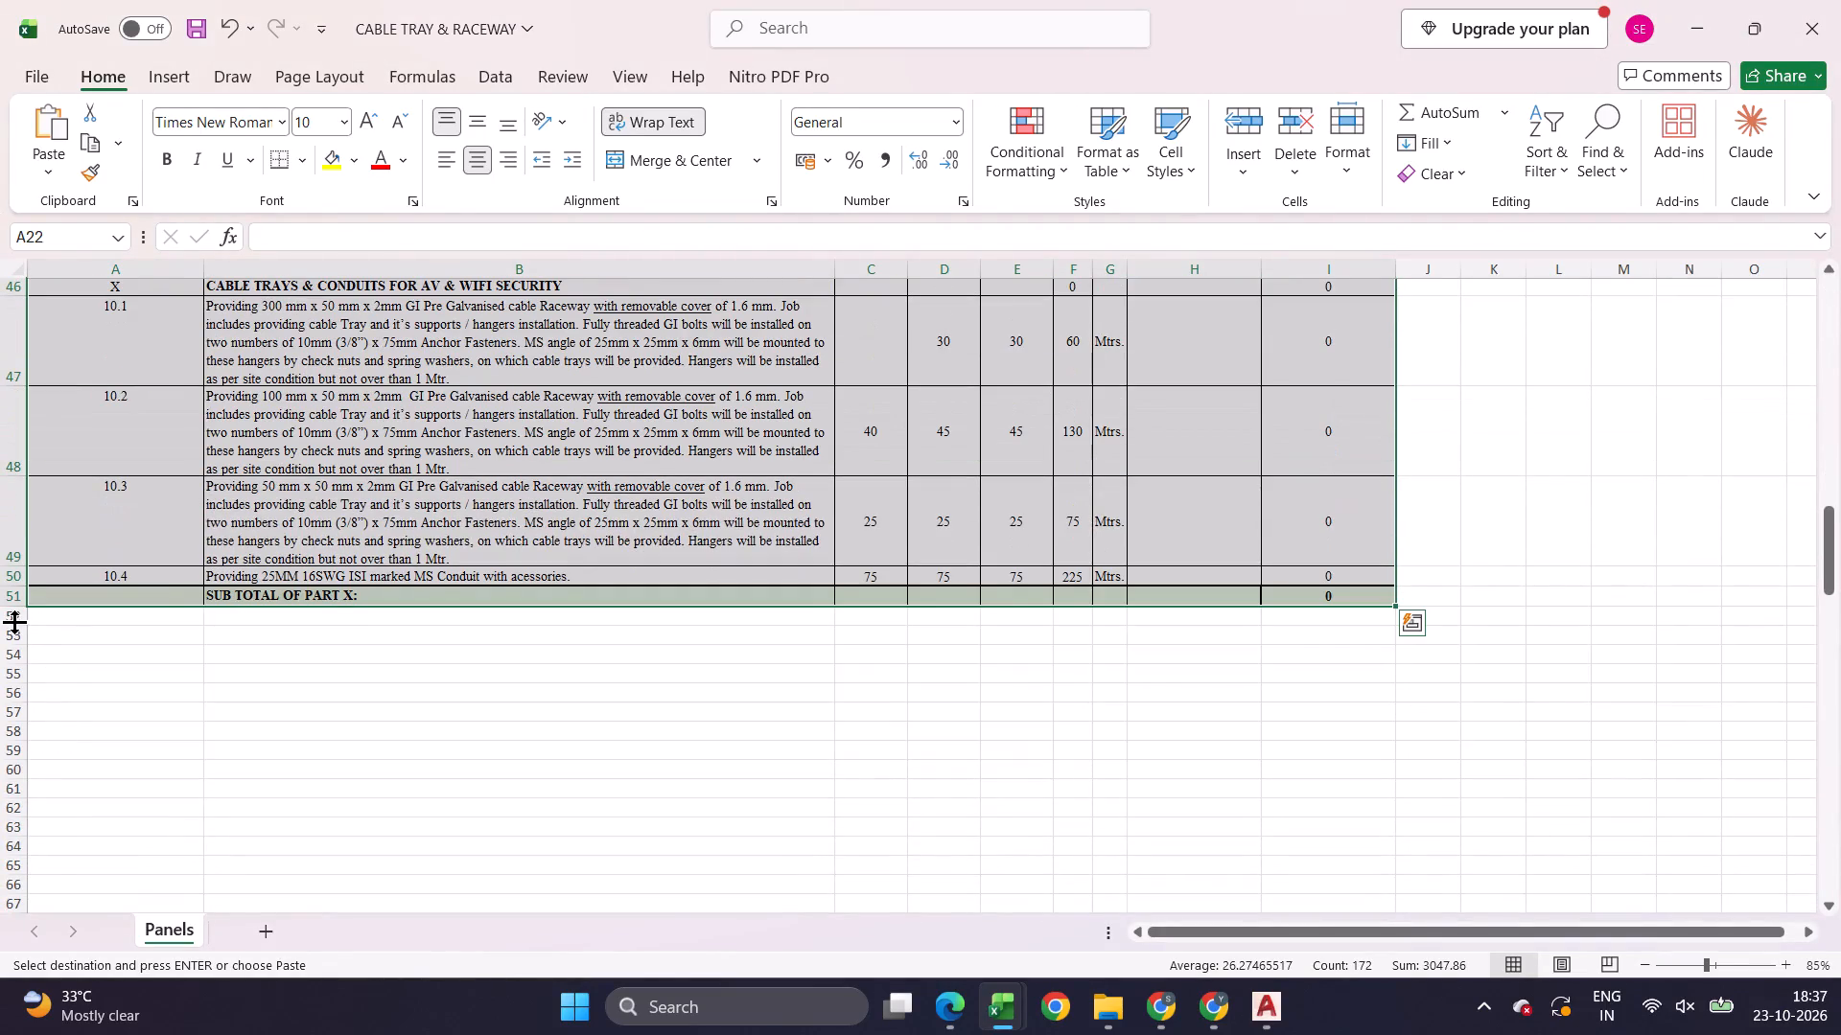
pyautogui.click(14, 622)
pyautogui.click(13, 618)
pyautogui.hotkey('ctrl', 'v')
# Look back up through JNK ELECTRICAL, from the RACEWAYS section past wiring, light fixtures and cables to the panel items.
pyautogui.hotkey('alt', 'Tab')
pyautogui.scroll(2, 314, 710)
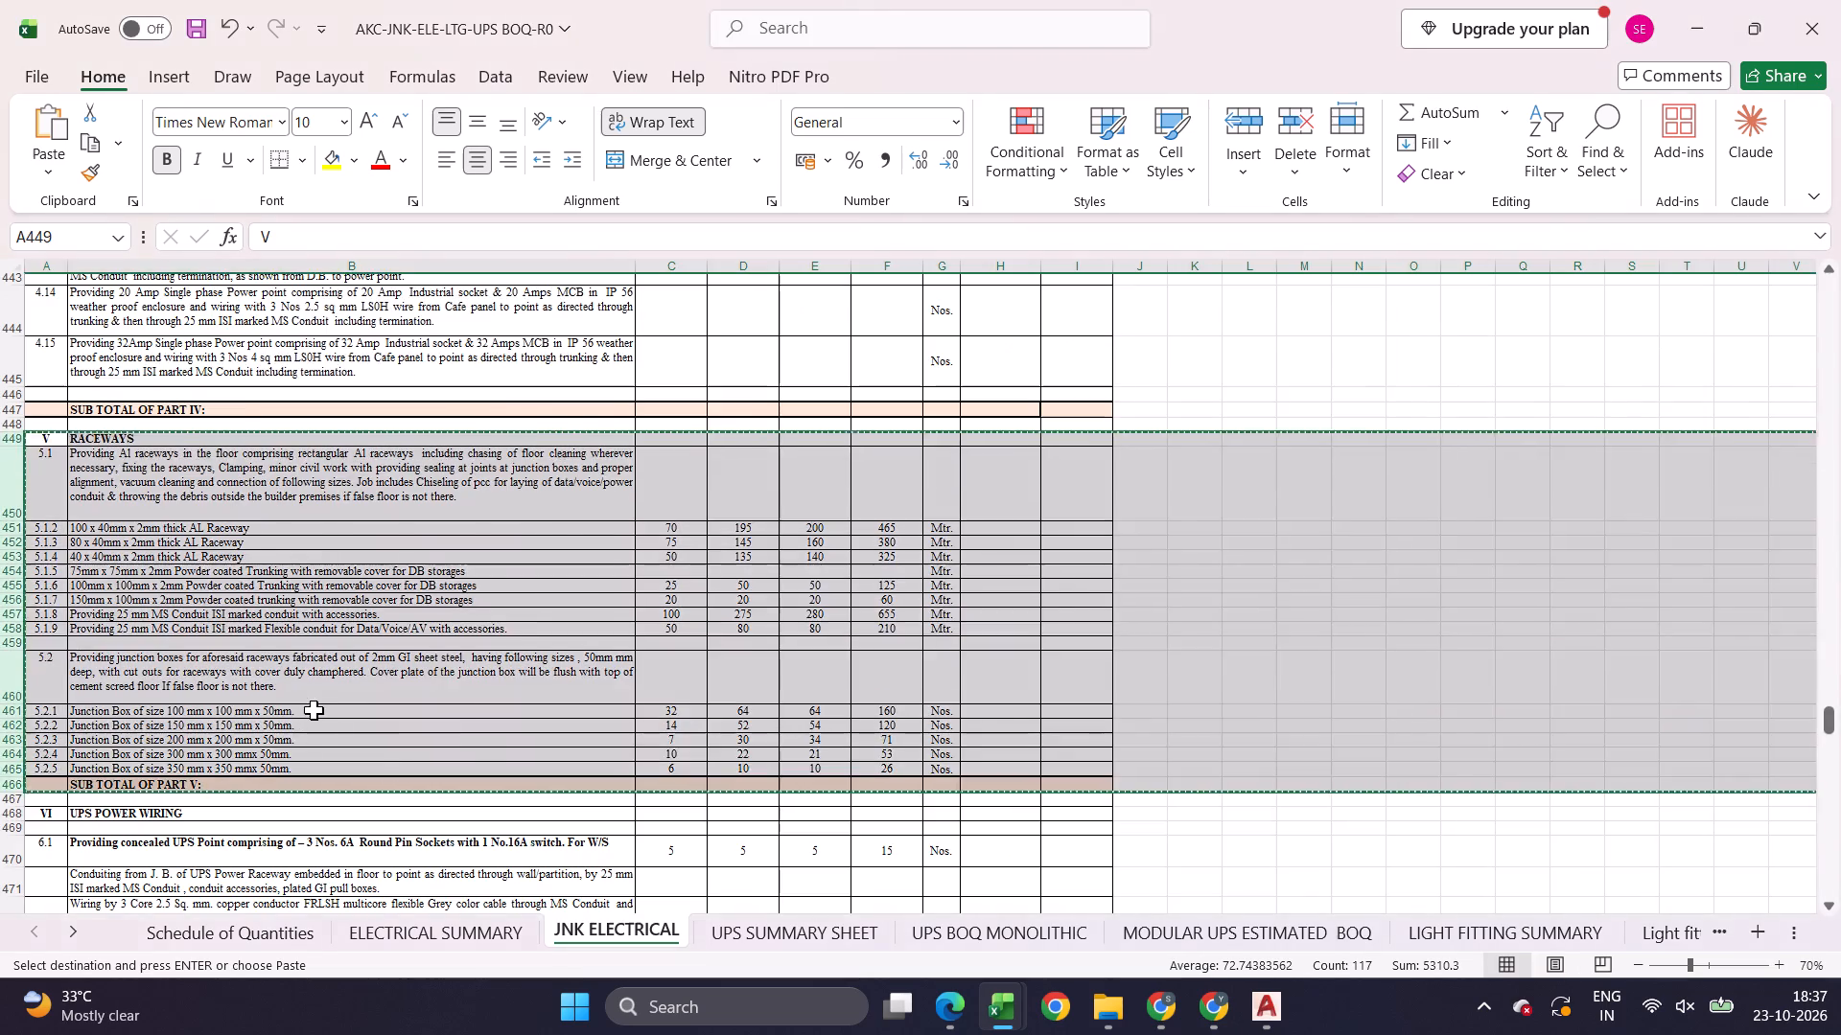
pyautogui.scroll(15, 314, 710)
pyautogui.scroll(18, 314, 710)
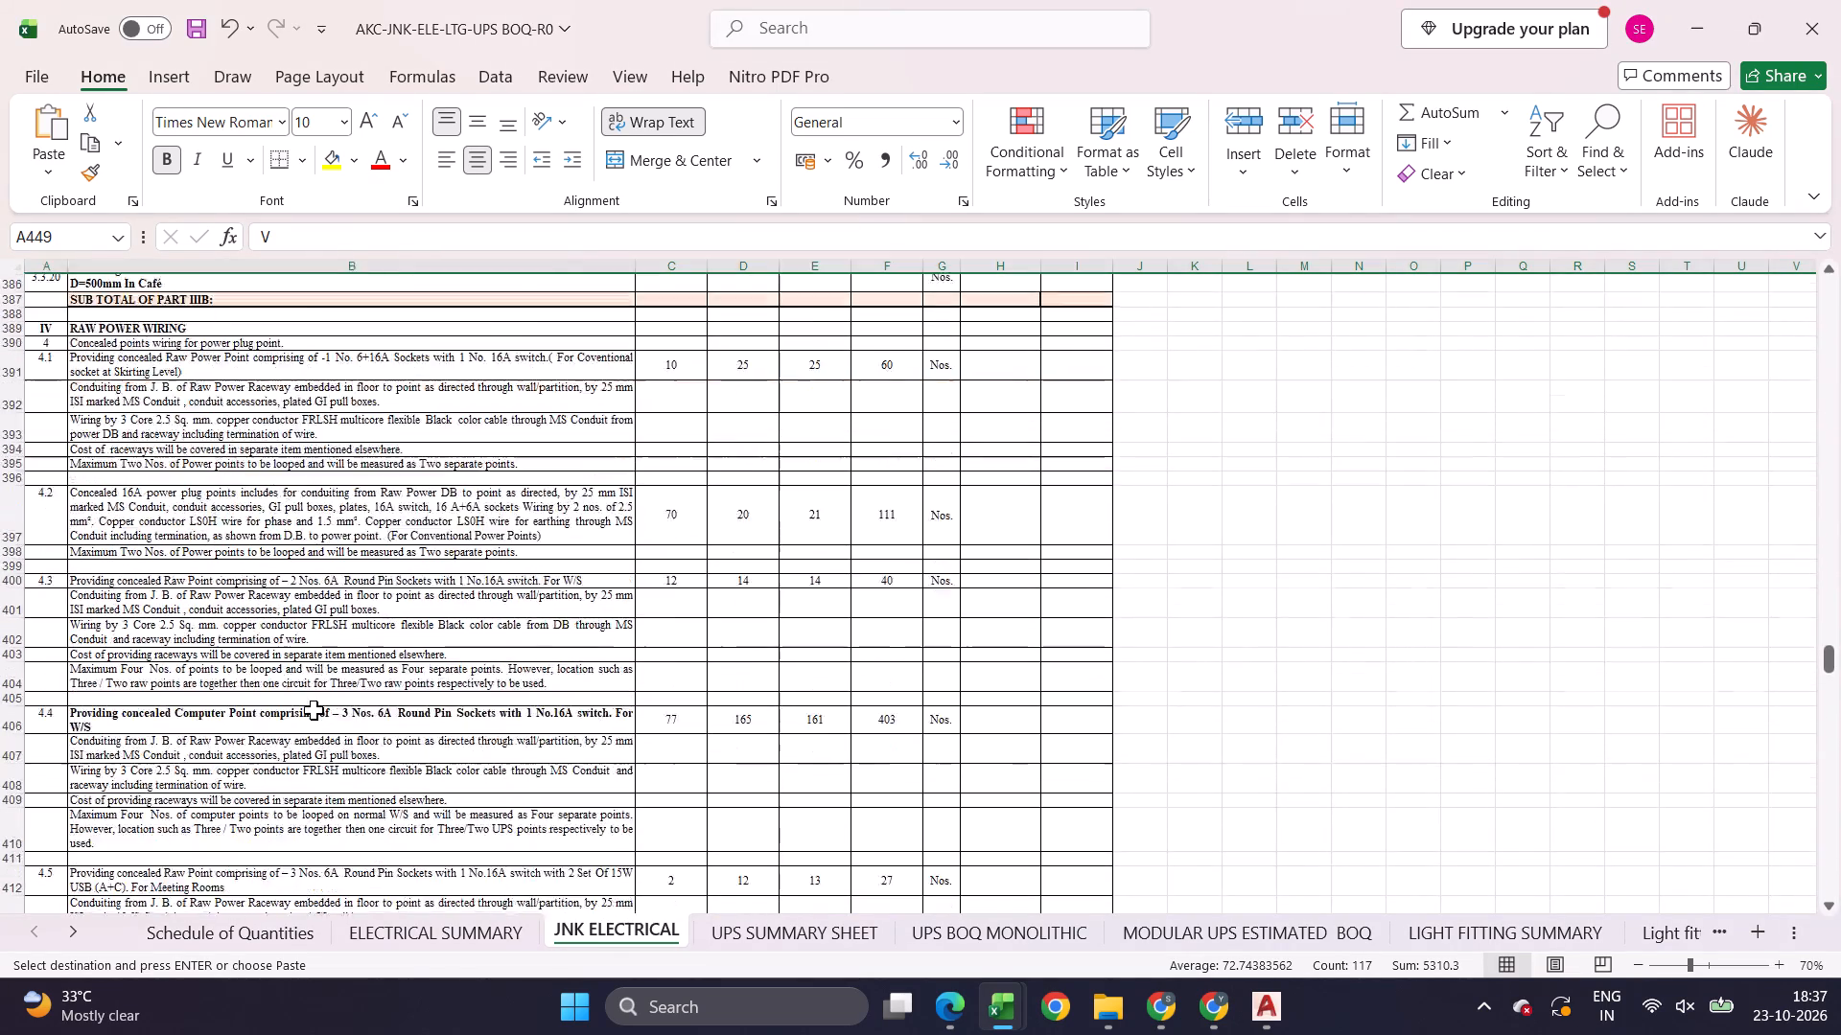
pyautogui.scroll(20, 314, 710)
pyautogui.scroll(20, 314, 710)
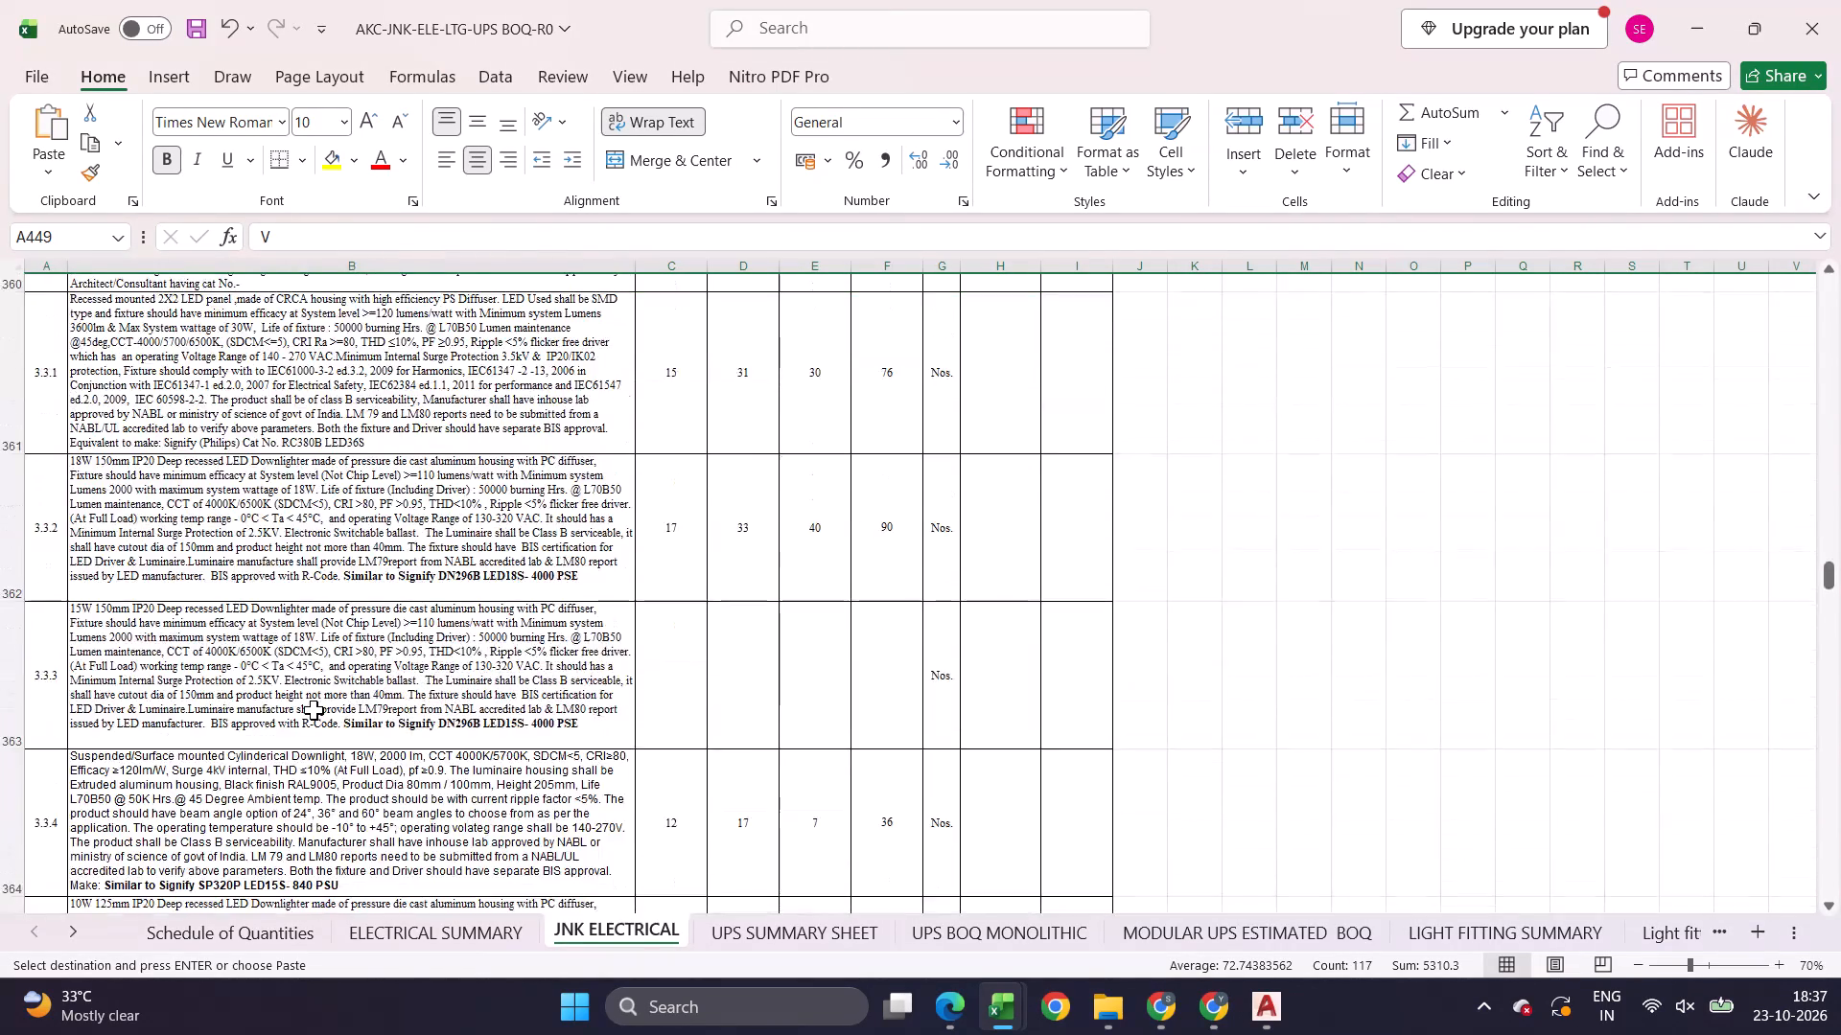
pyautogui.scroll(11, 314, 710)
pyautogui.scroll(19, 314, 710)
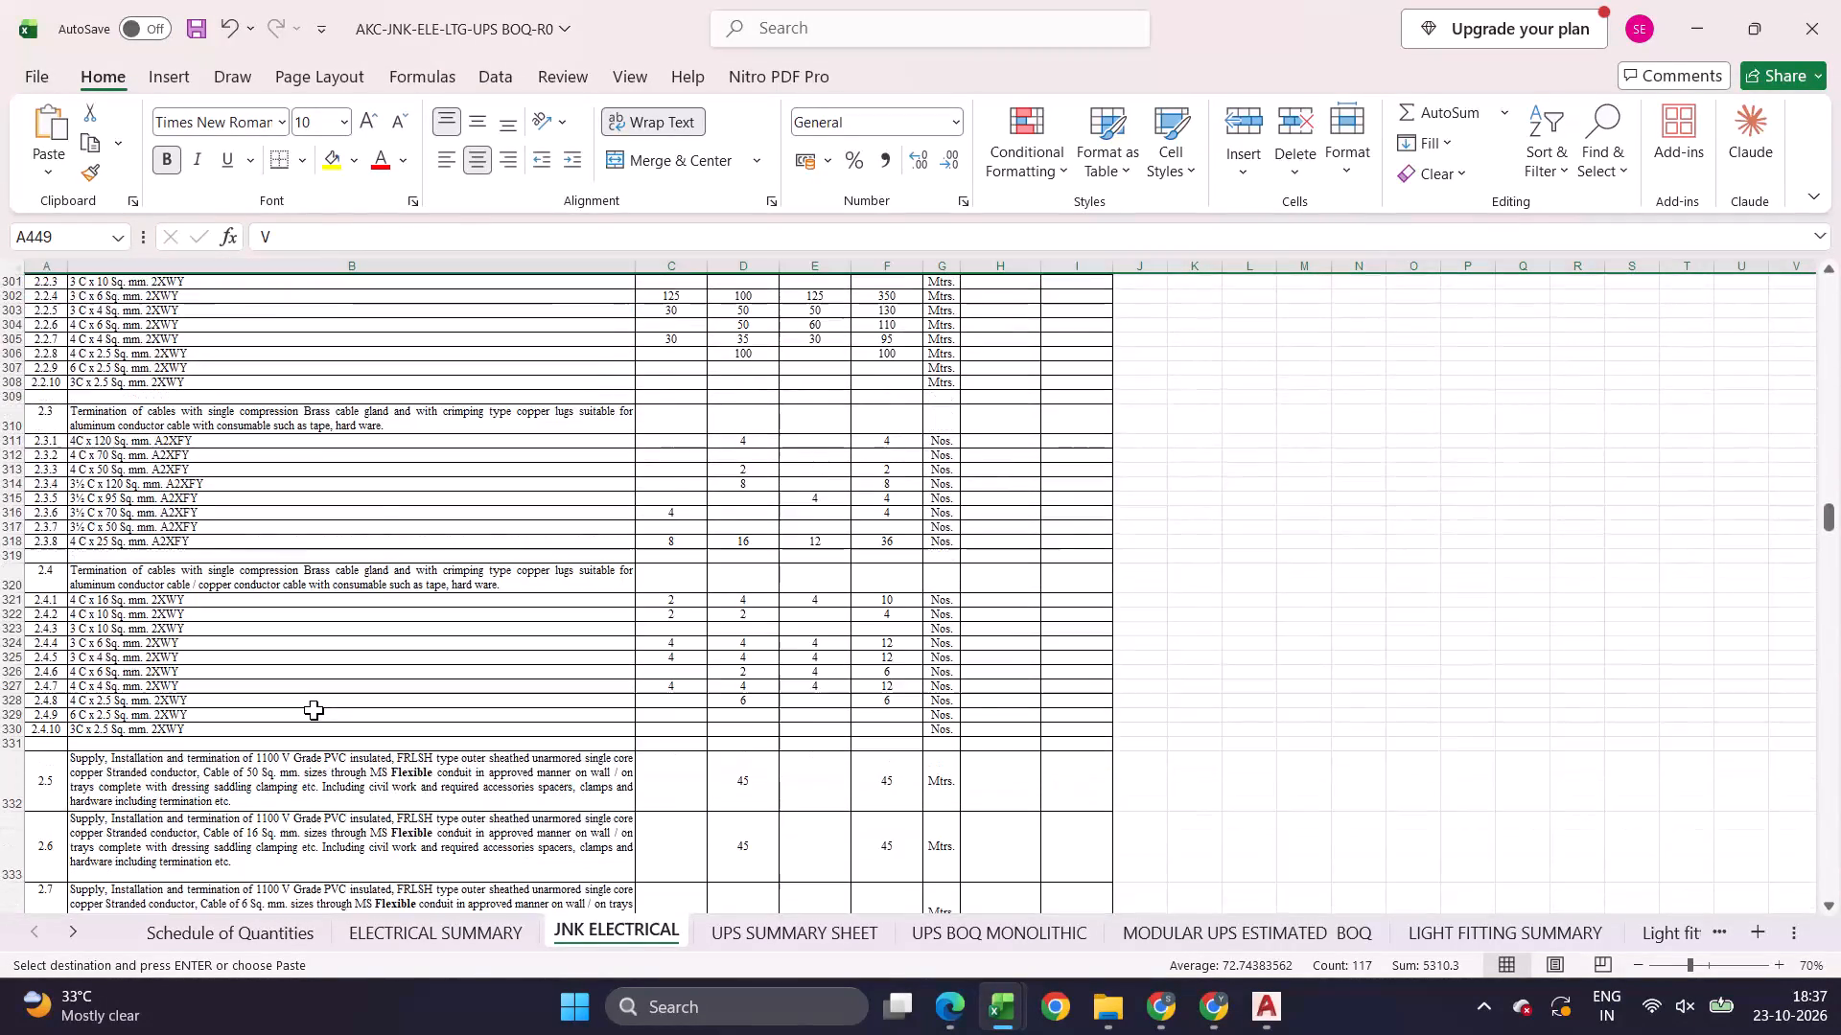
pyautogui.scroll(6, 314, 710)
pyautogui.scroll(-6, 314, 710)
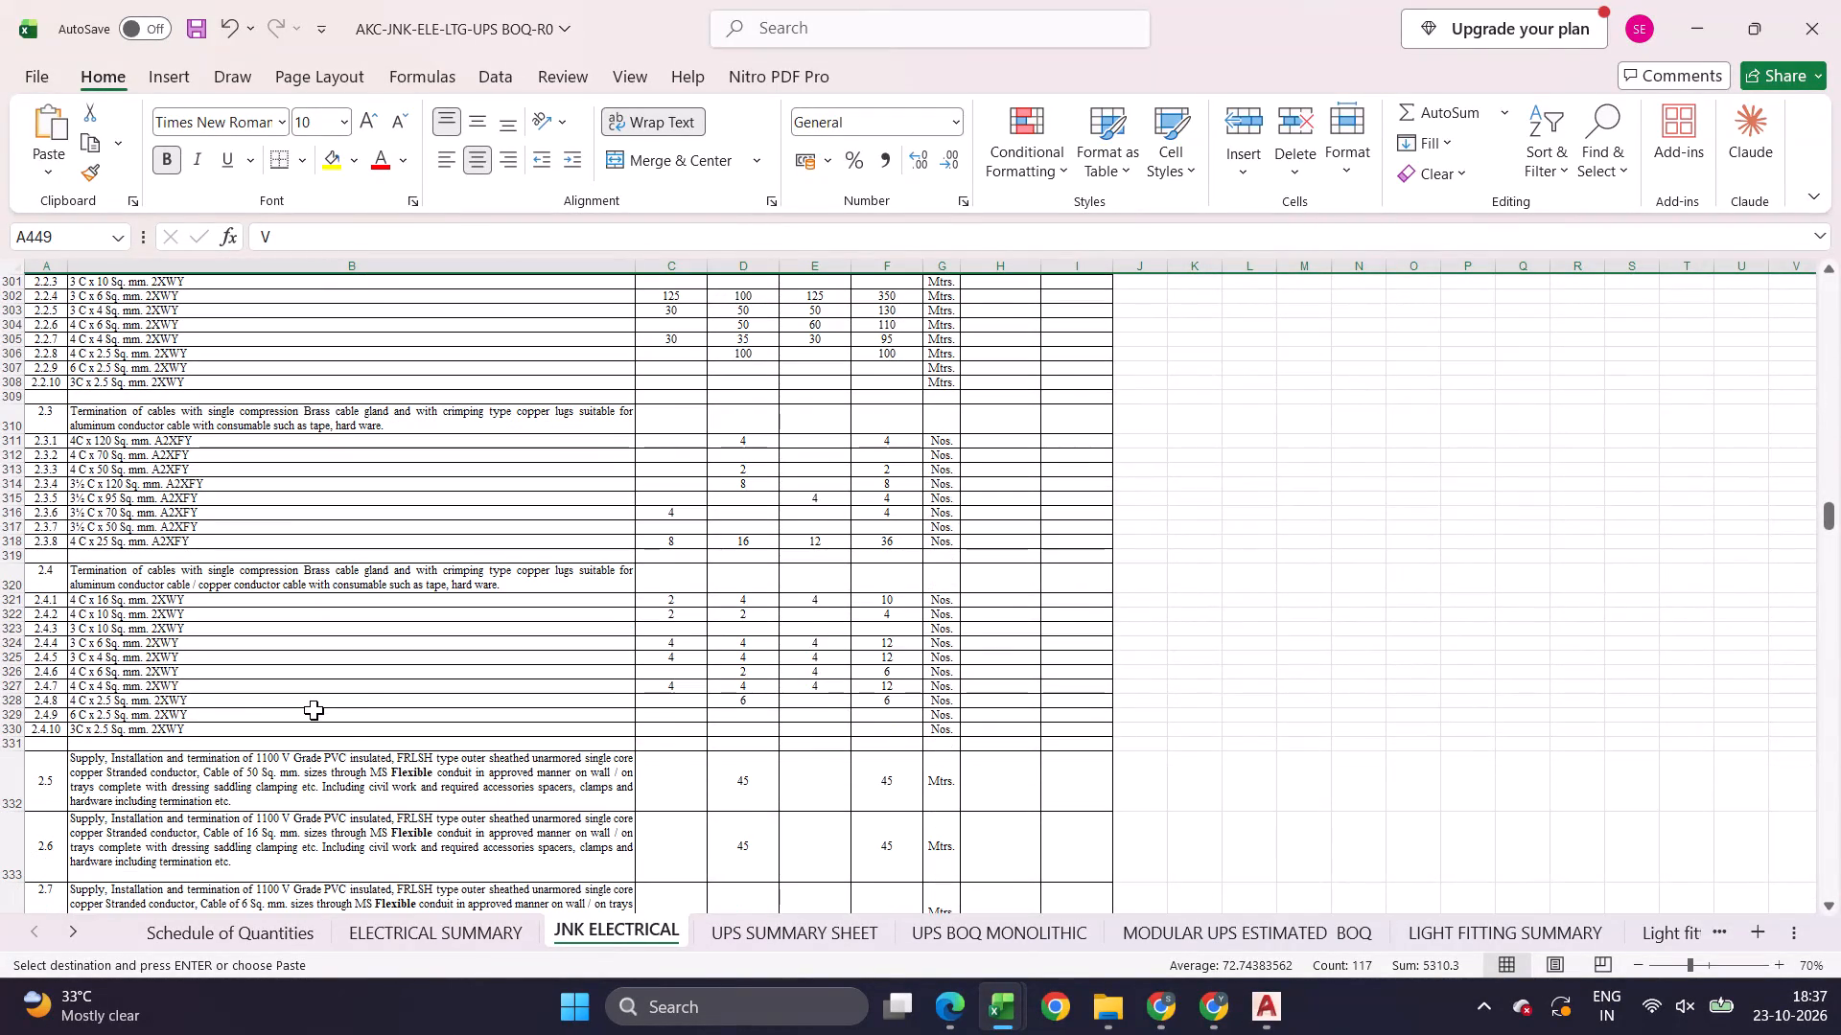
pyautogui.scroll(17, 315, 710)
pyautogui.scroll(6, 315, 710)
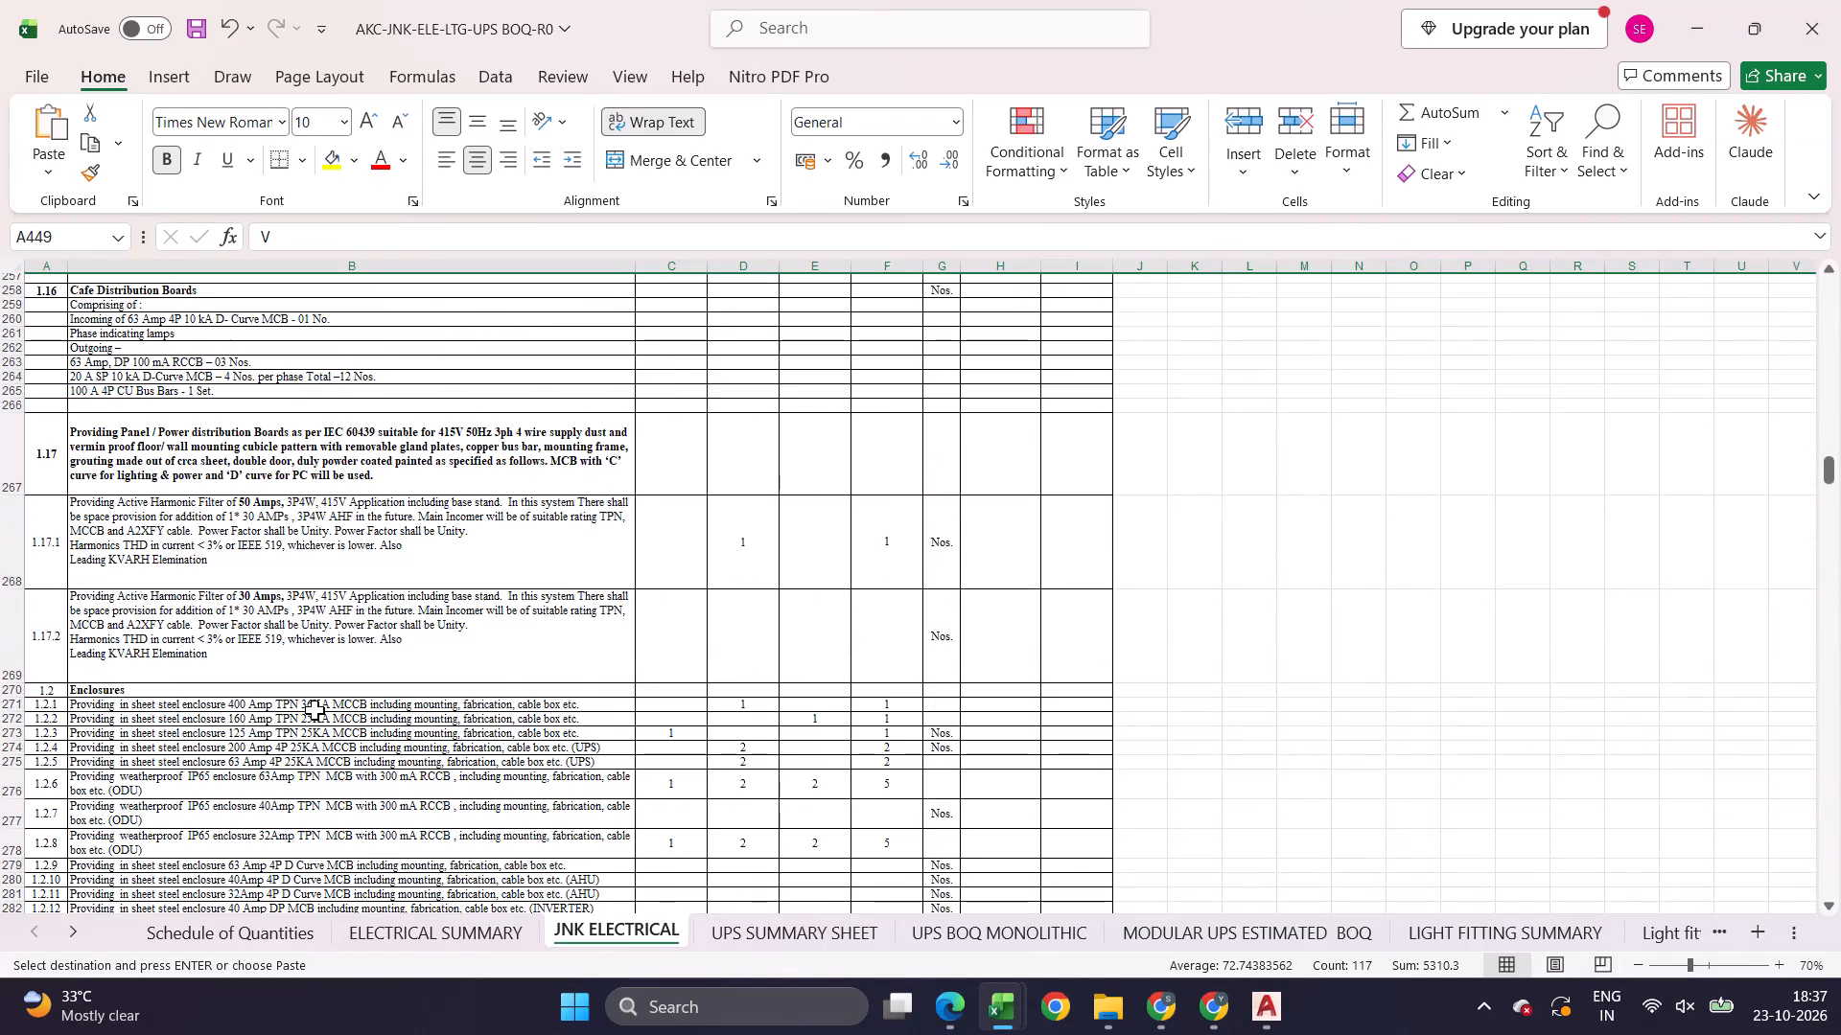
# Switch back to the CABLE TRAY & RACEWAY workbook and save the copied RACEWAYS section.
pyautogui.hotkey('alt', 'Tab')
pyautogui.click(505, 699)
pyautogui.hotkey('ctrl', 's')
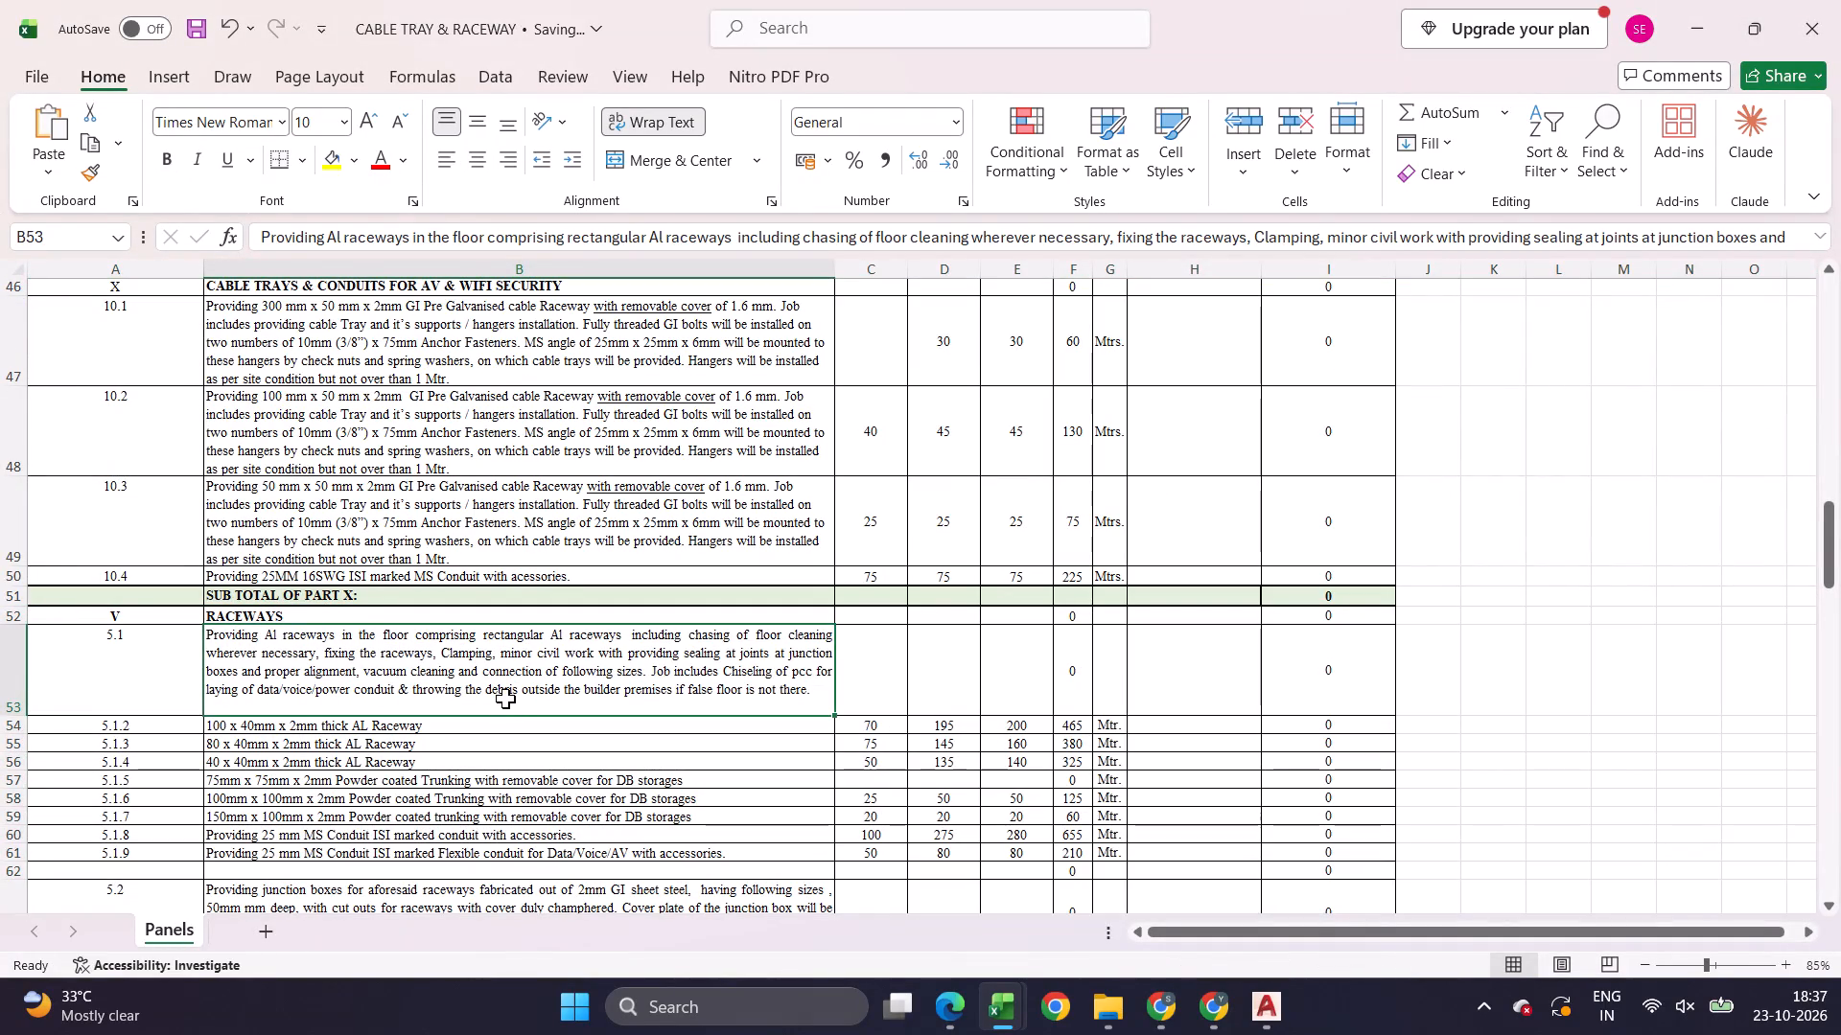
# Rename the Panels sheet as CABLE TRAY & RACEWAY and save the workbook.
pyautogui.doubleClick(188, 935)
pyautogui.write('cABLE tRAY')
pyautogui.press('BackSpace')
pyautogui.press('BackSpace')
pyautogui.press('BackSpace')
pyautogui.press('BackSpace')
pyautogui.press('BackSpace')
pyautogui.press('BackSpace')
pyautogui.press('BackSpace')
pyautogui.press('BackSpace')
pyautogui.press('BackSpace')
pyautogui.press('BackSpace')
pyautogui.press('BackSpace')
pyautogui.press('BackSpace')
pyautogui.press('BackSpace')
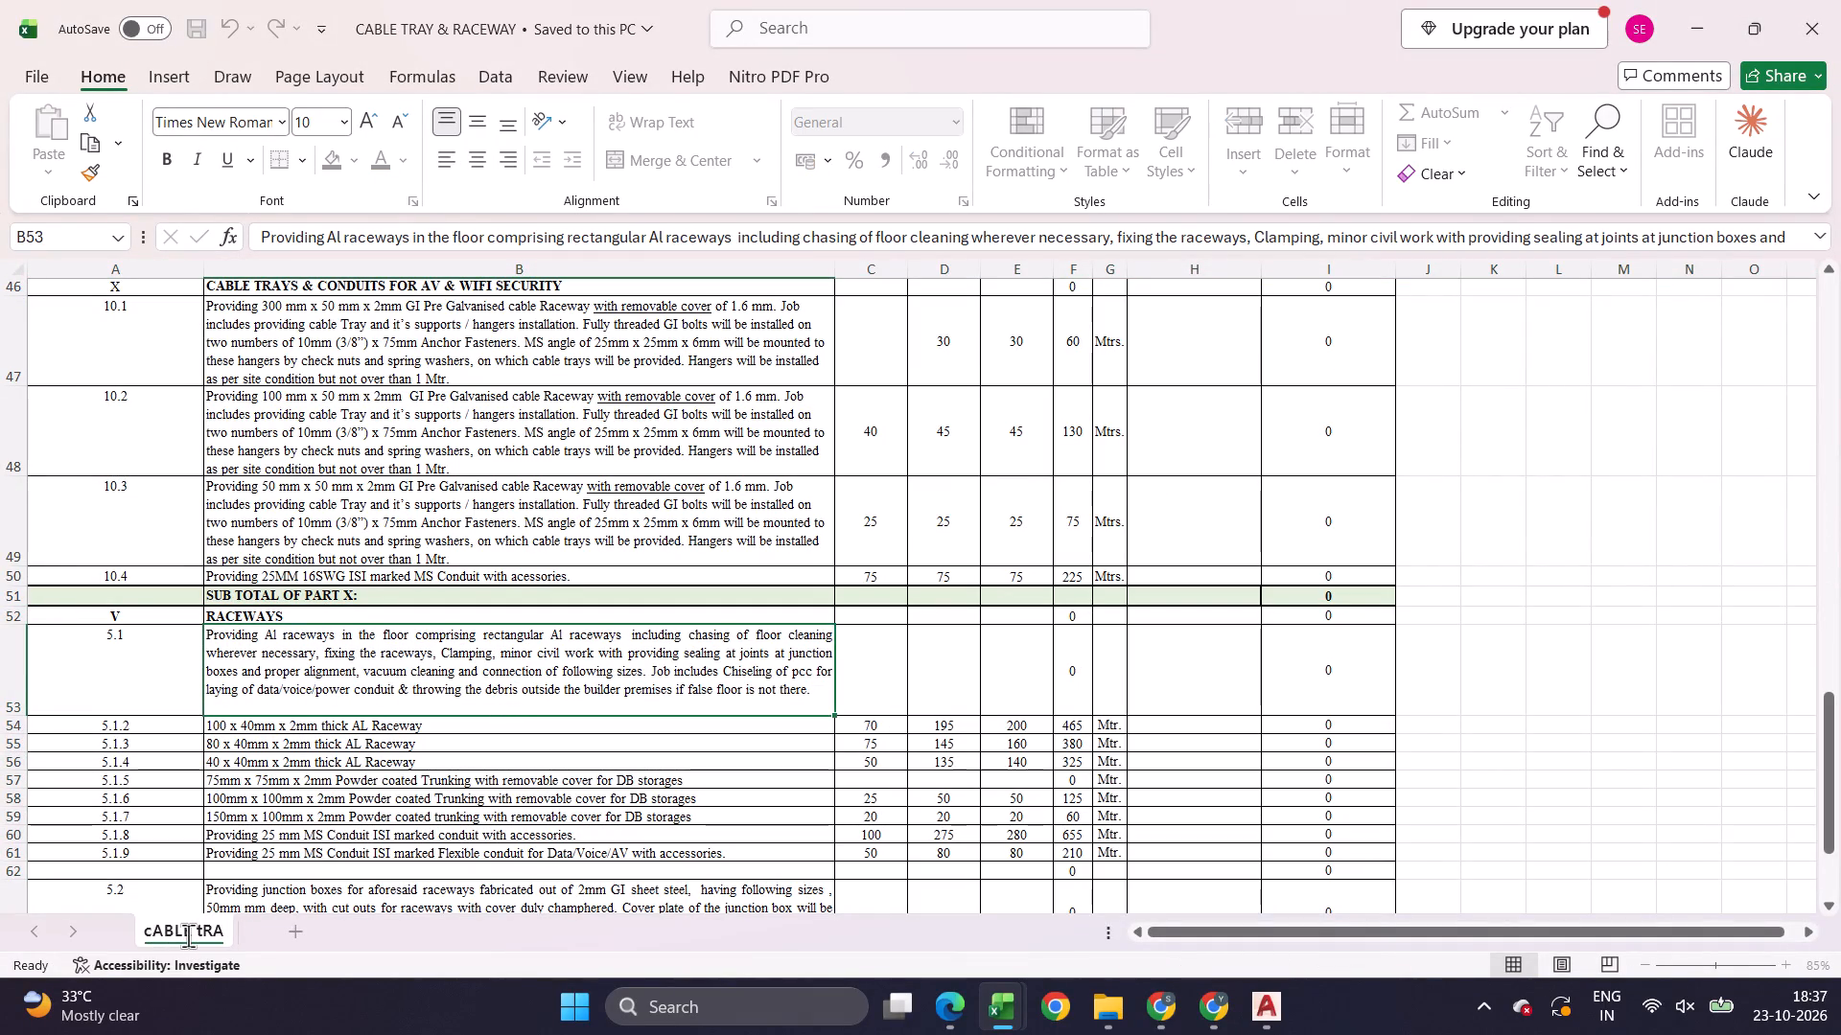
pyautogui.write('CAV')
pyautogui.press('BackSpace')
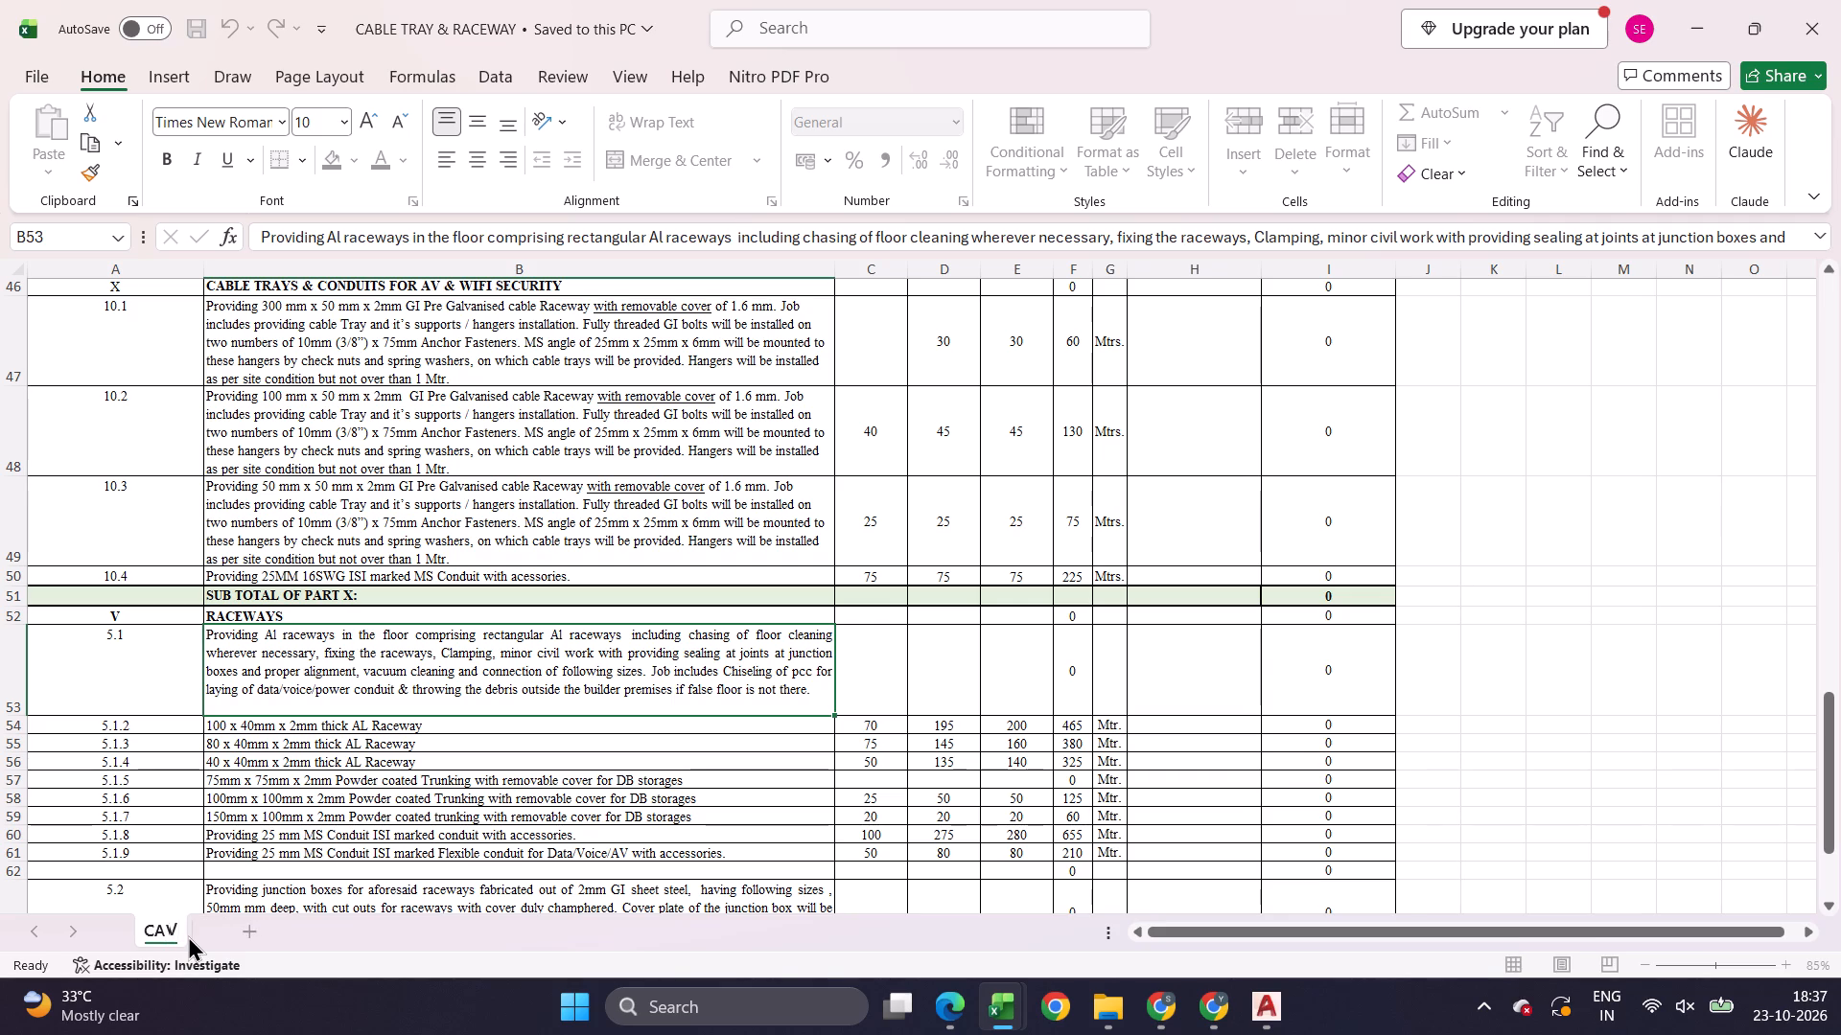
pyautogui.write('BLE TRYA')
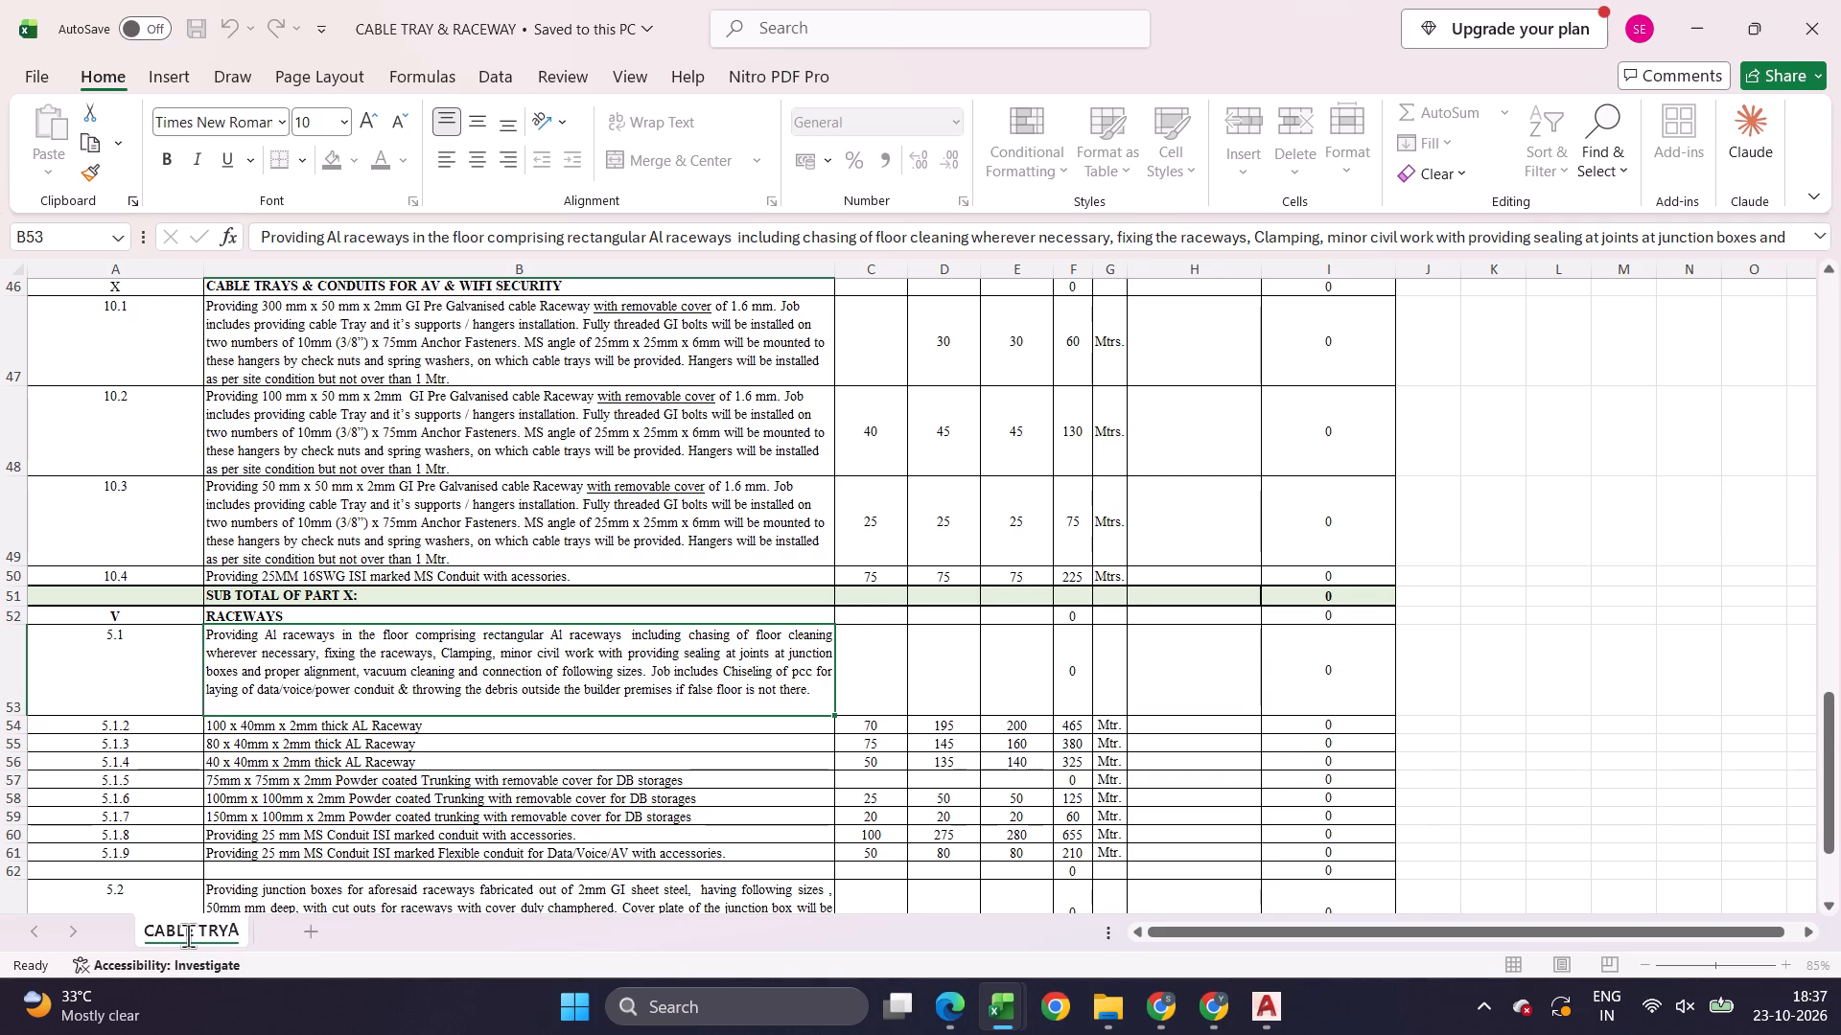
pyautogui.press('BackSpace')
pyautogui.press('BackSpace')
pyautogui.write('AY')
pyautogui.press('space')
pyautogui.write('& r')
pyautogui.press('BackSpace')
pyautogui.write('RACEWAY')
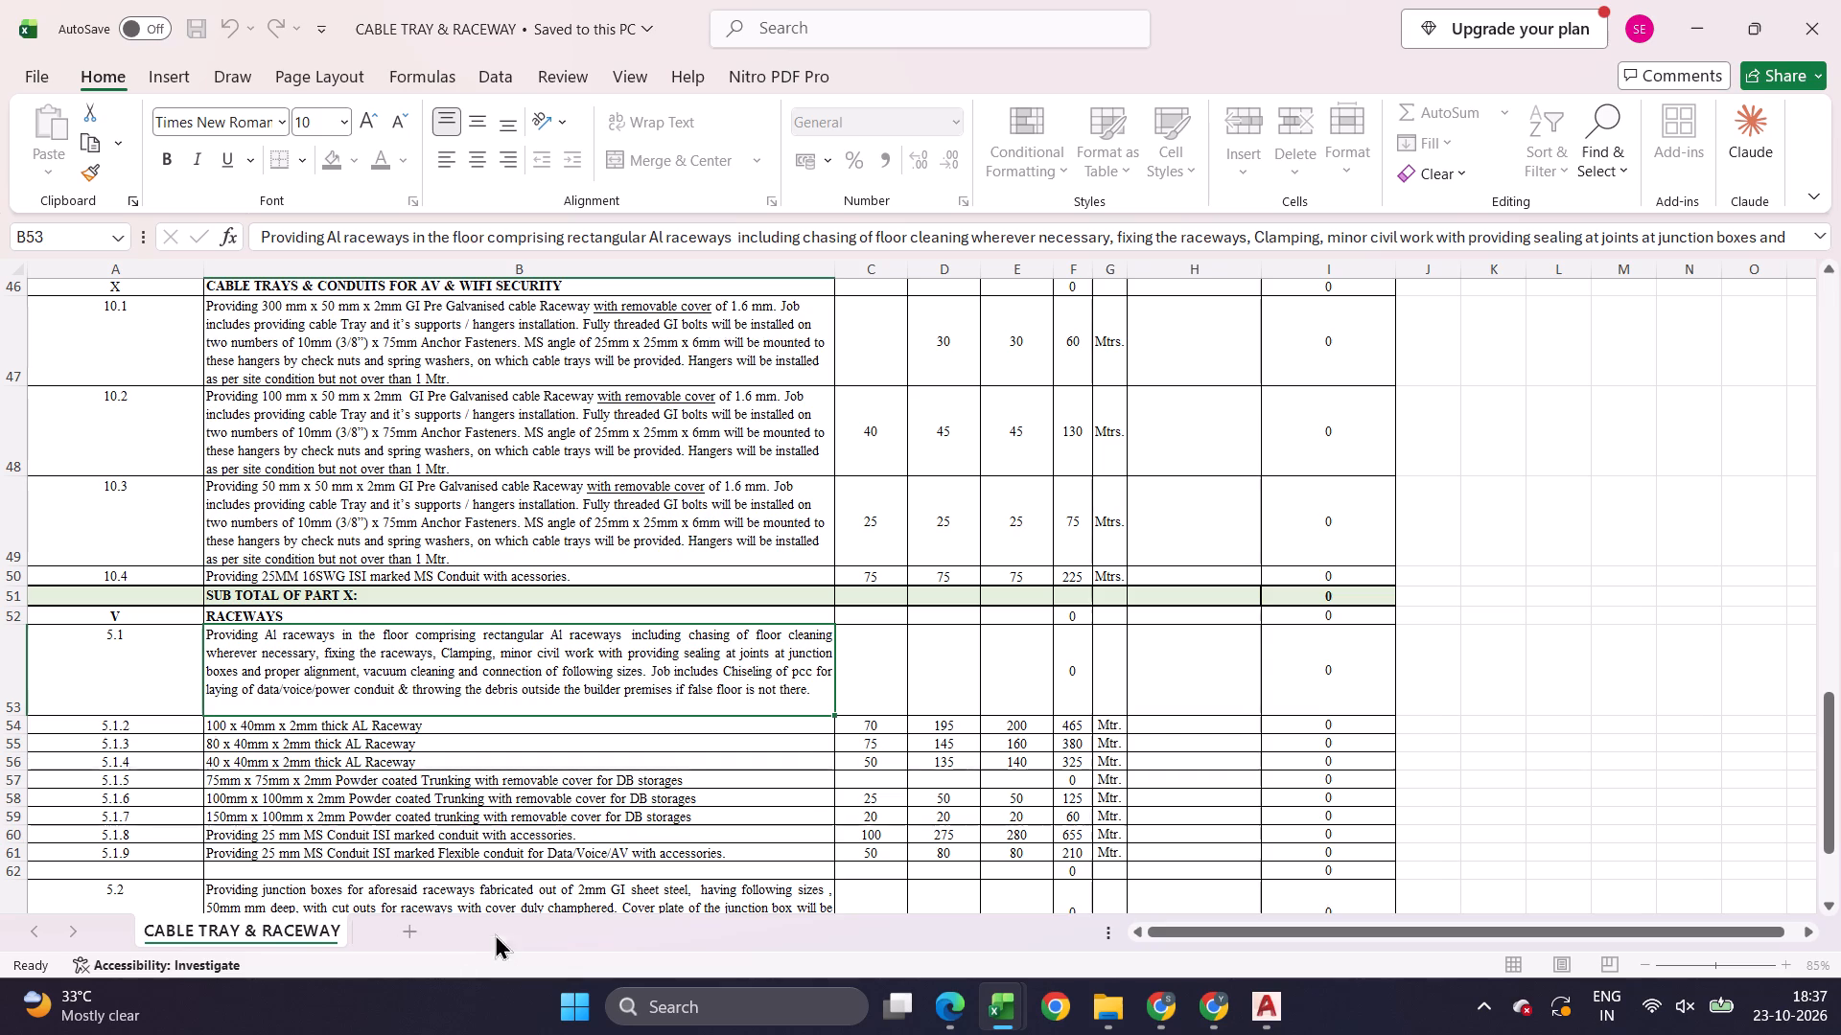
pyautogui.click(536, 820)
pyautogui.hotkey('ctrl', 's')
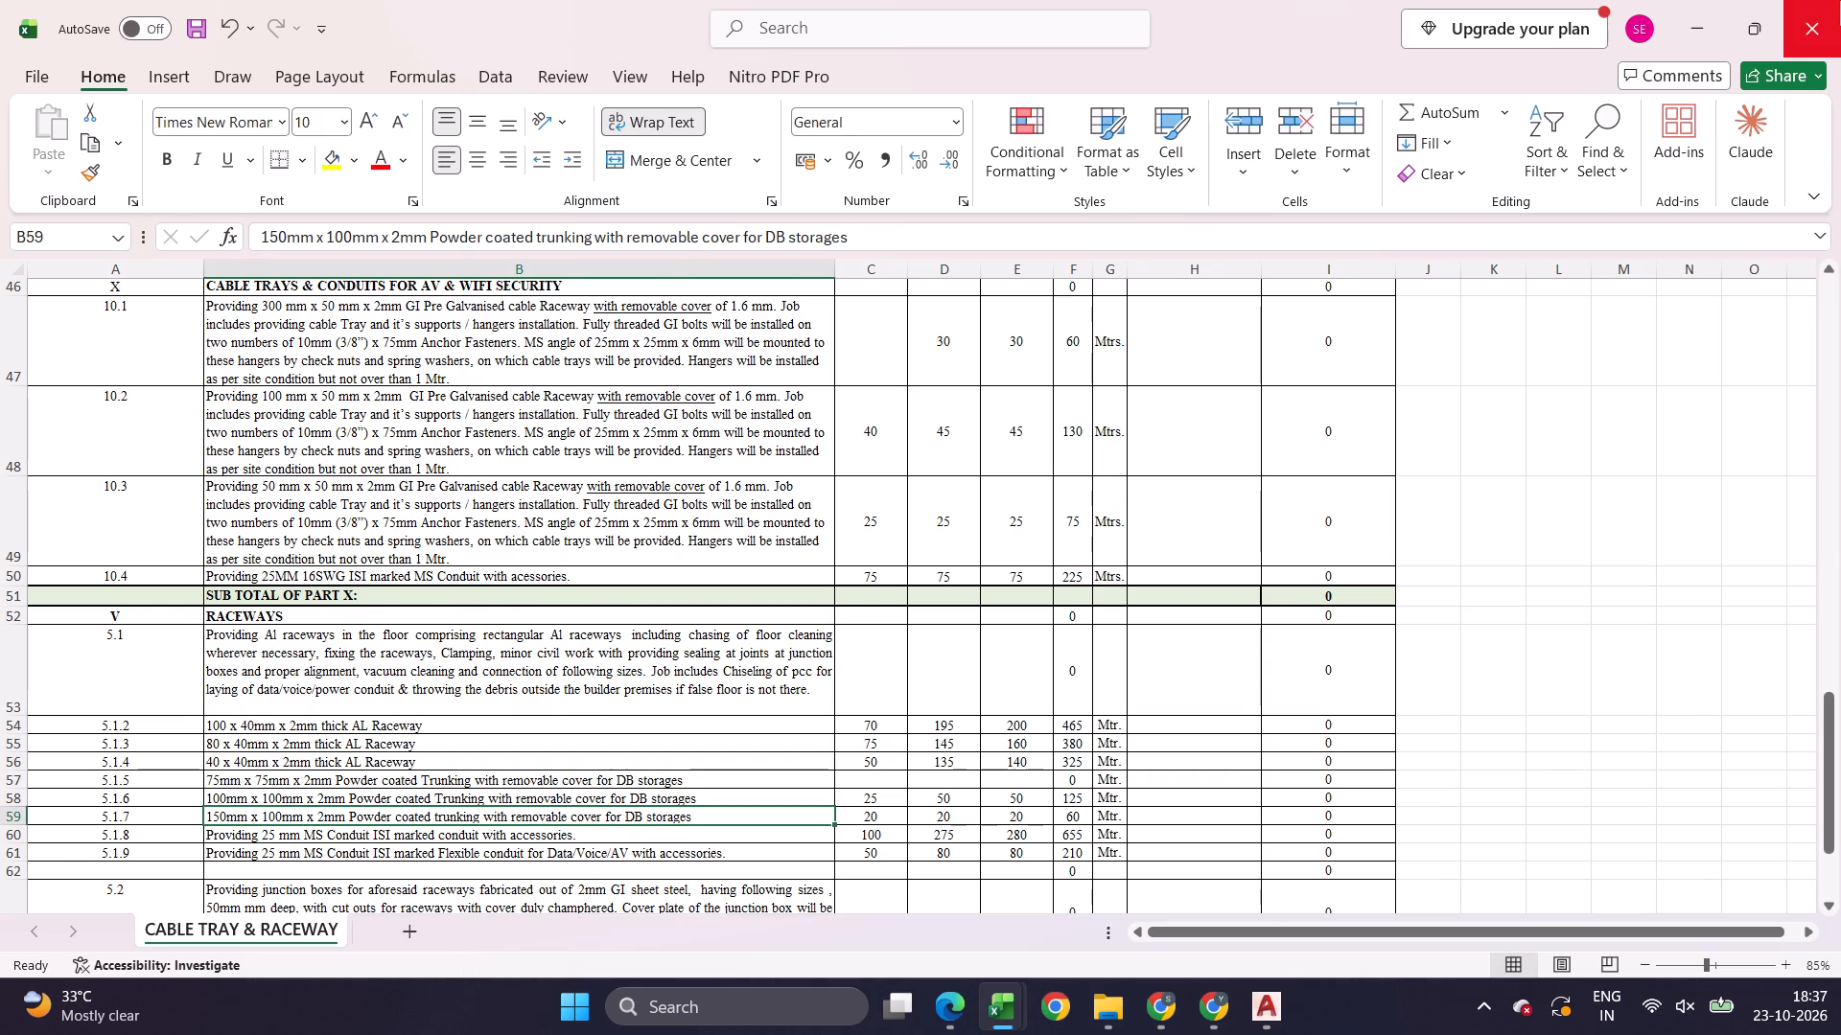
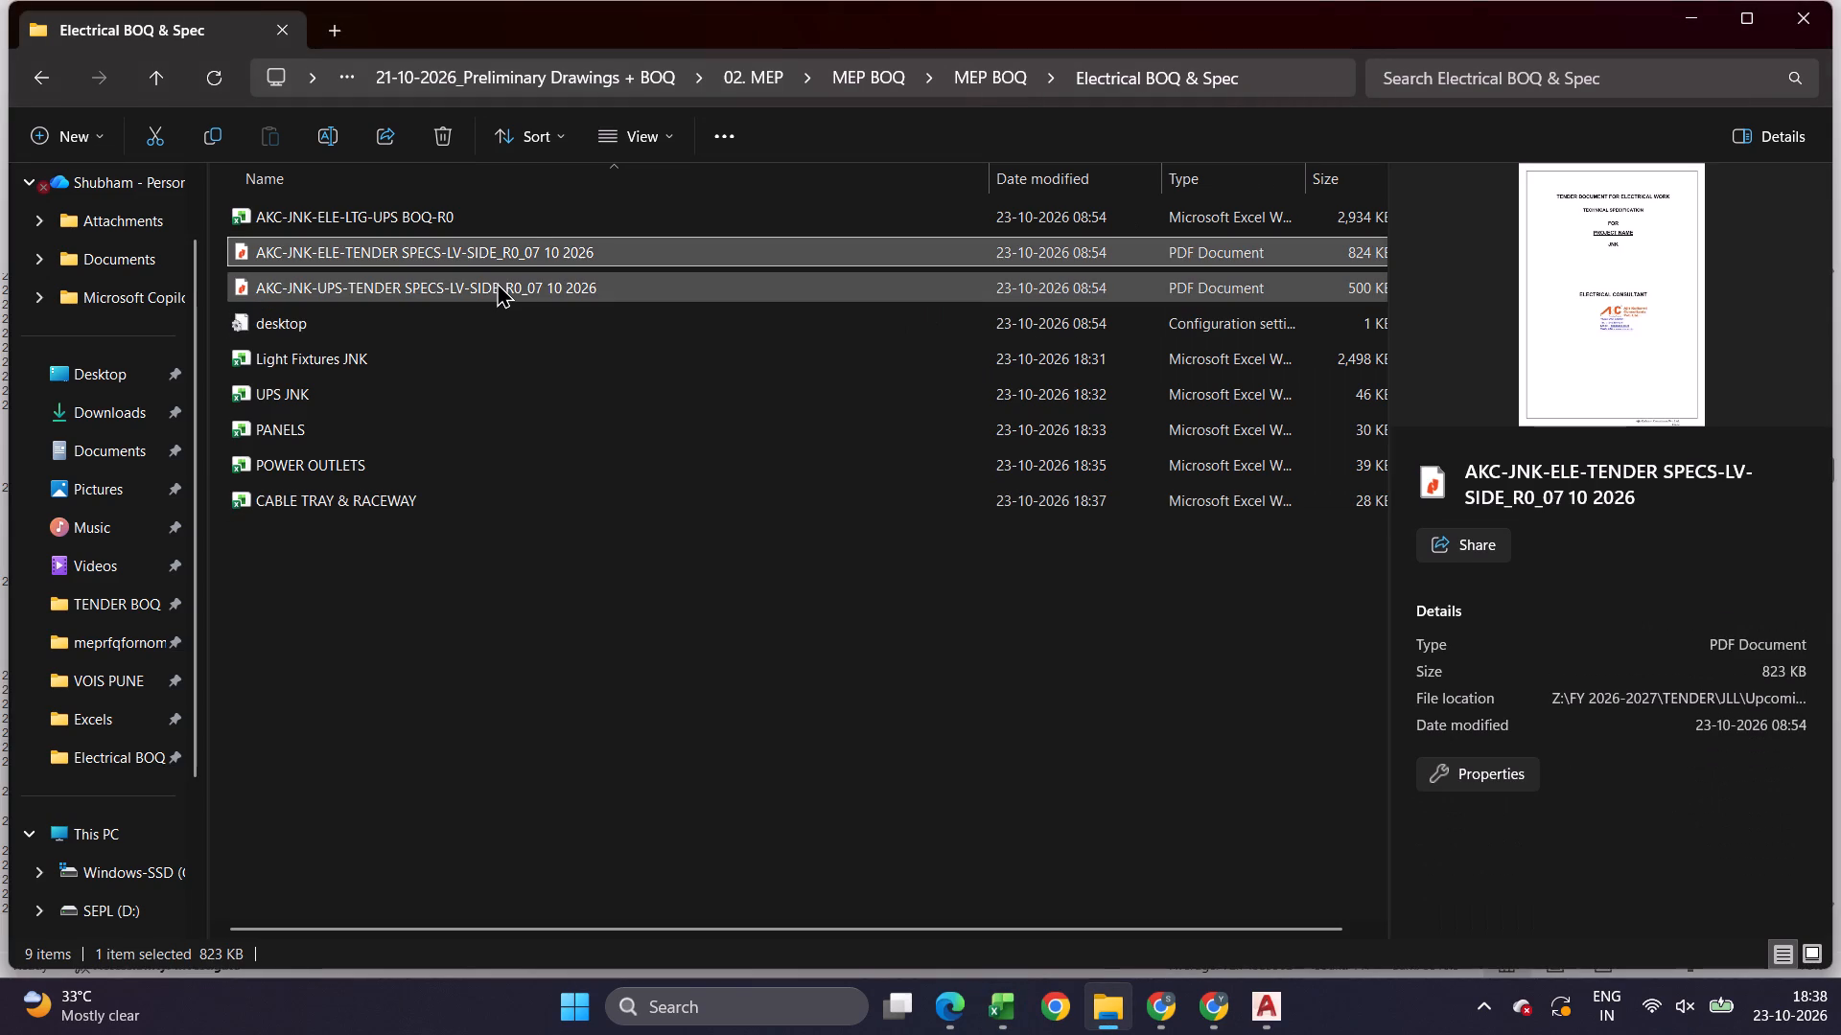
# Open the electrical tender specification PDF, AKC-JNK-ELE-TENDER SPECS-LV-SIDE_R0_07 10 2026, from the Electrical BOQ & Spec folder.
pyautogui.click(530, 237)
pyautogui.doubleClick(524, 241)
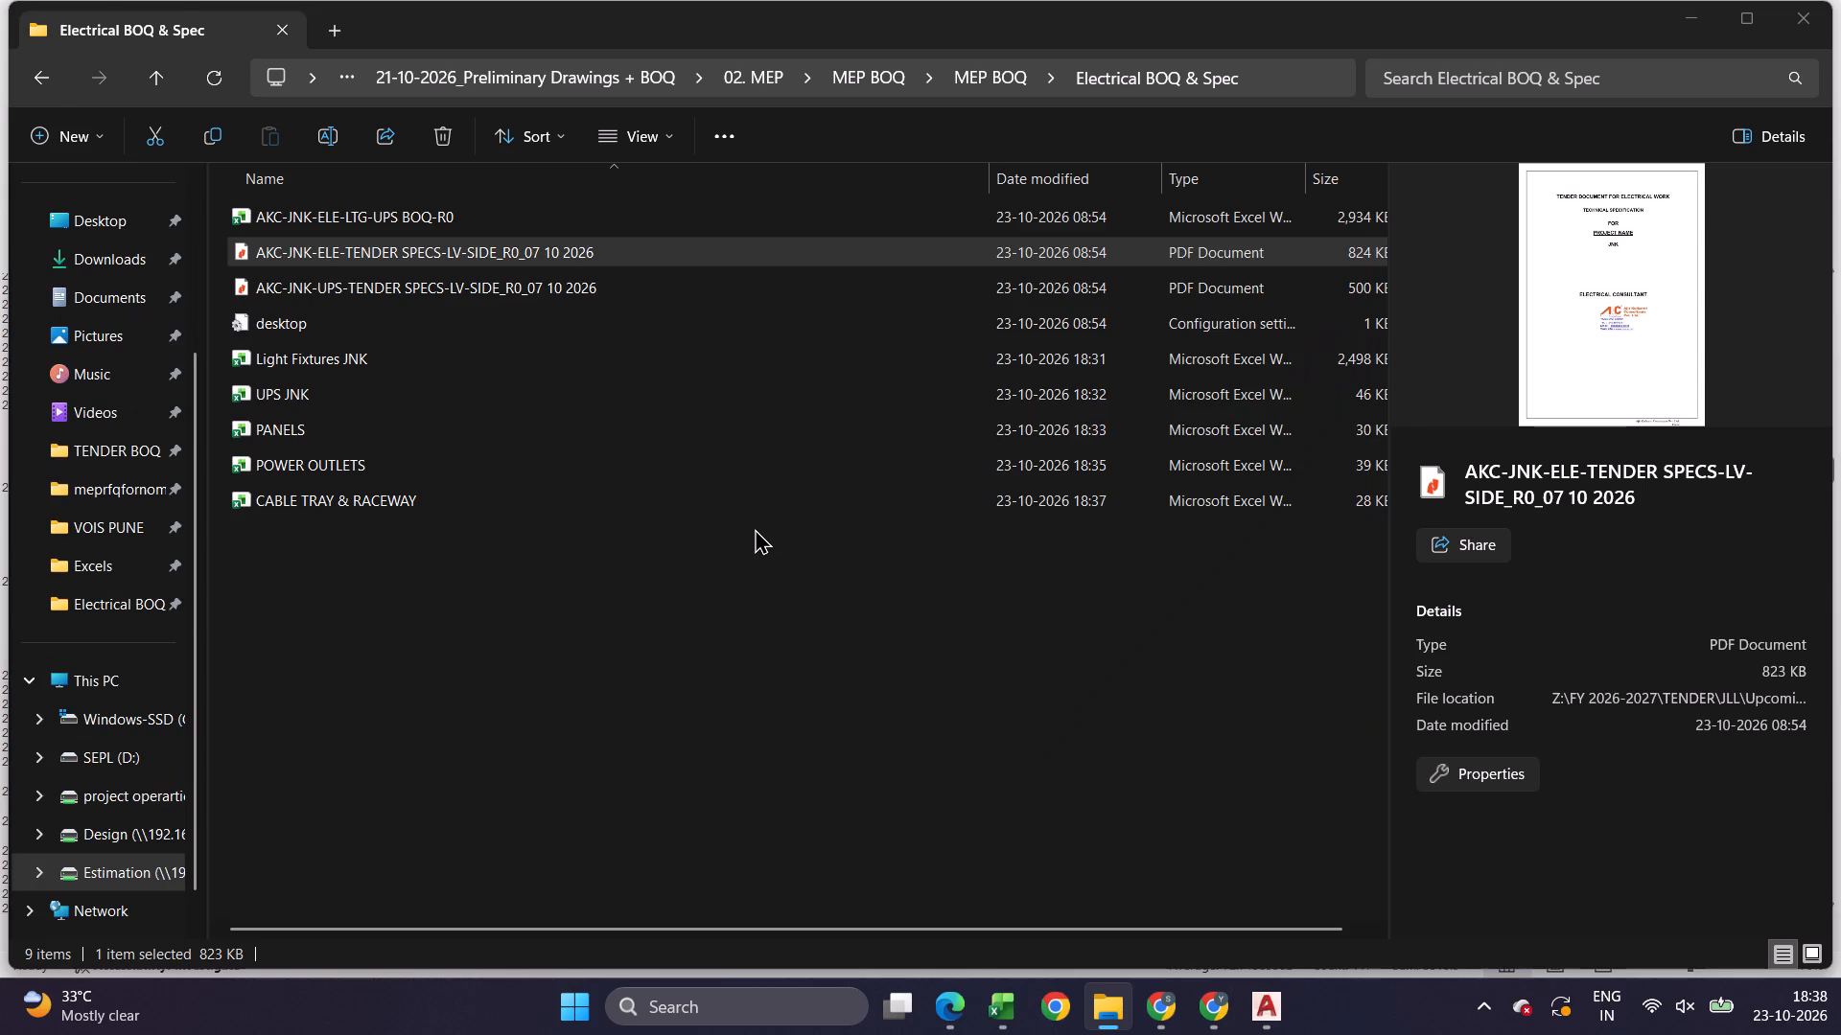
# Look through the contents list of the AKC-JNK-ELE-TENDER SPECS-LV-SIDE PDF, from codes and standards down to the bill of quantities entry.
pyautogui.scroll(-6, 755, 528)
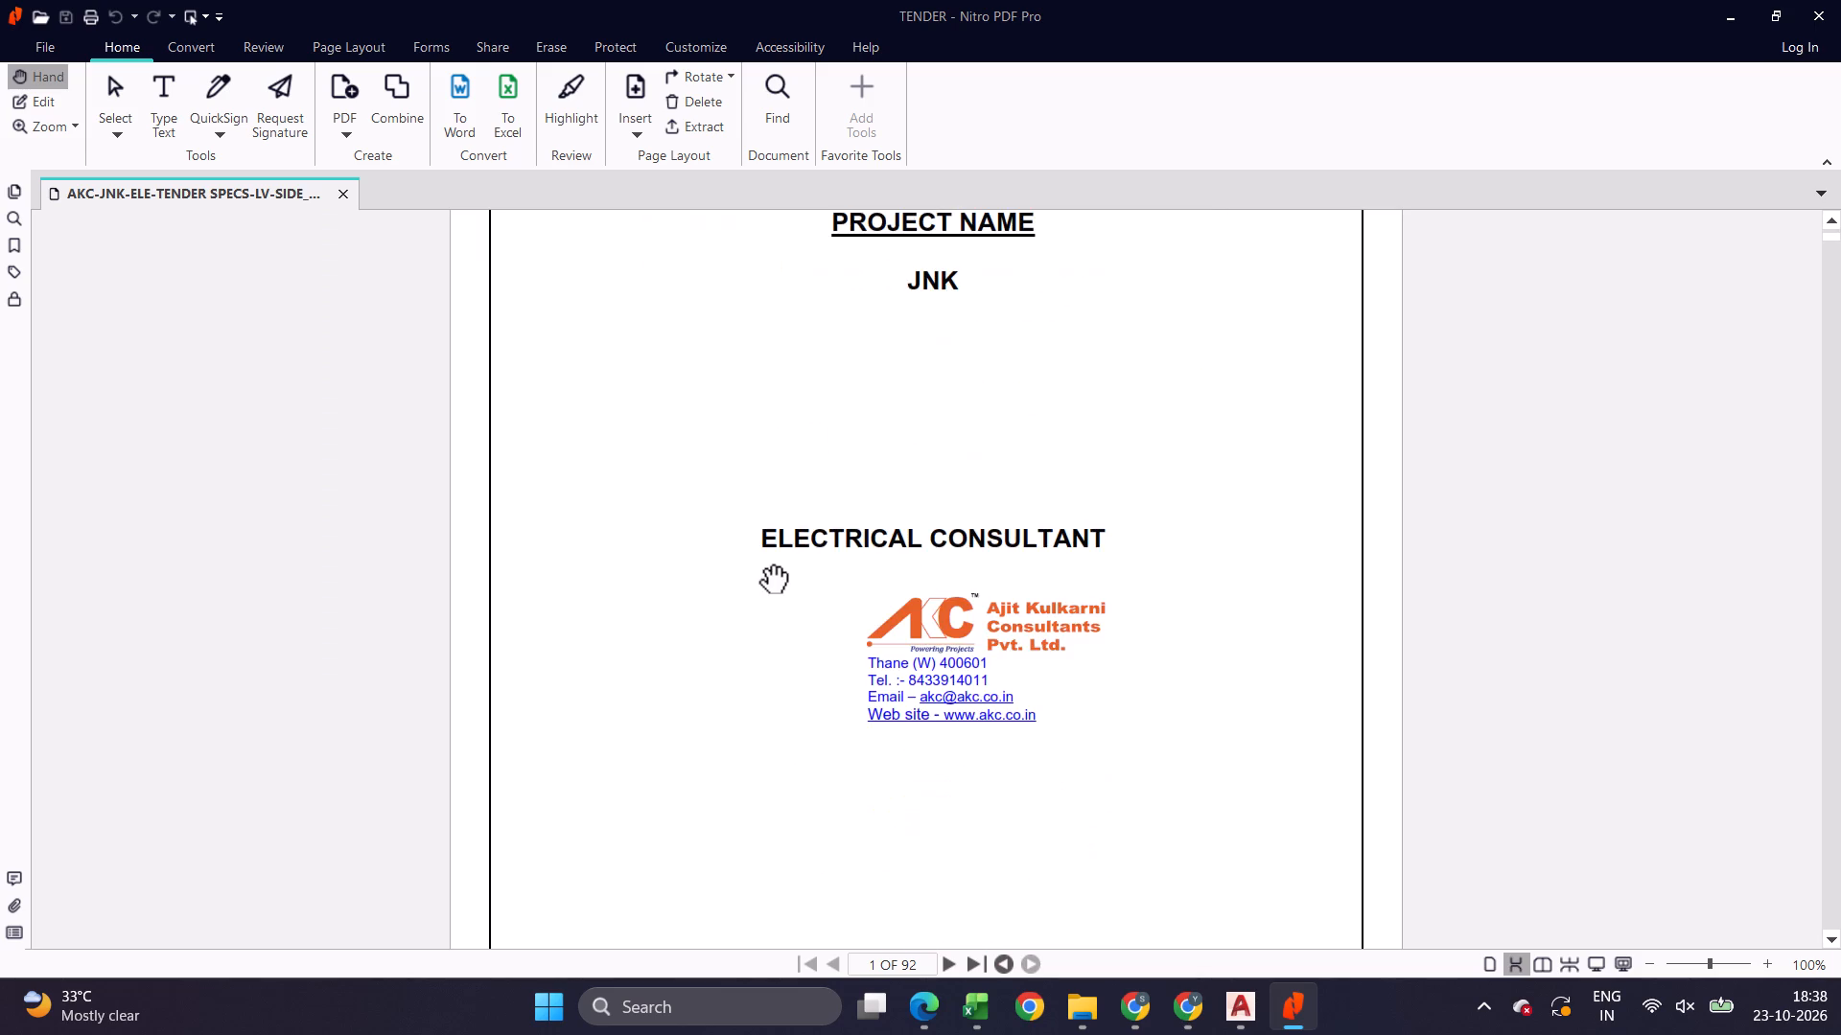
pyautogui.scroll(-15, 771, 585)
pyautogui.scroll(-7, 771, 586)
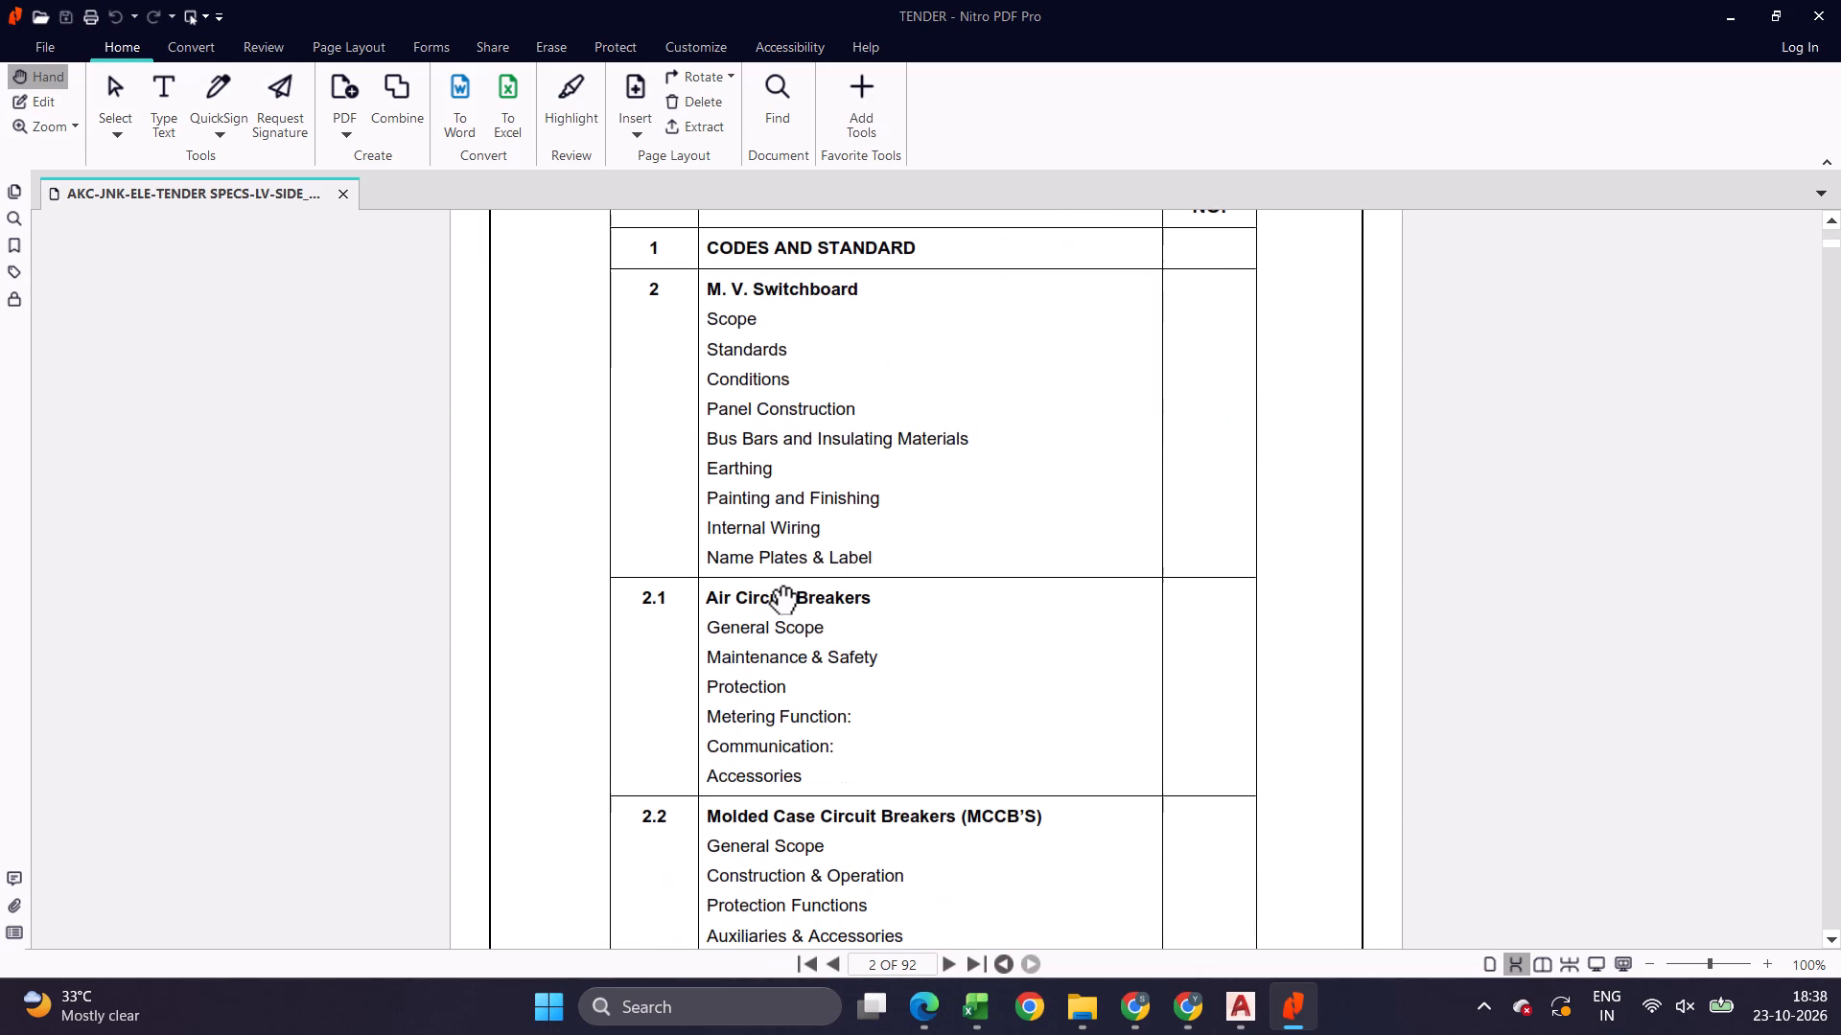
pyautogui.scroll(-2, 771, 586)
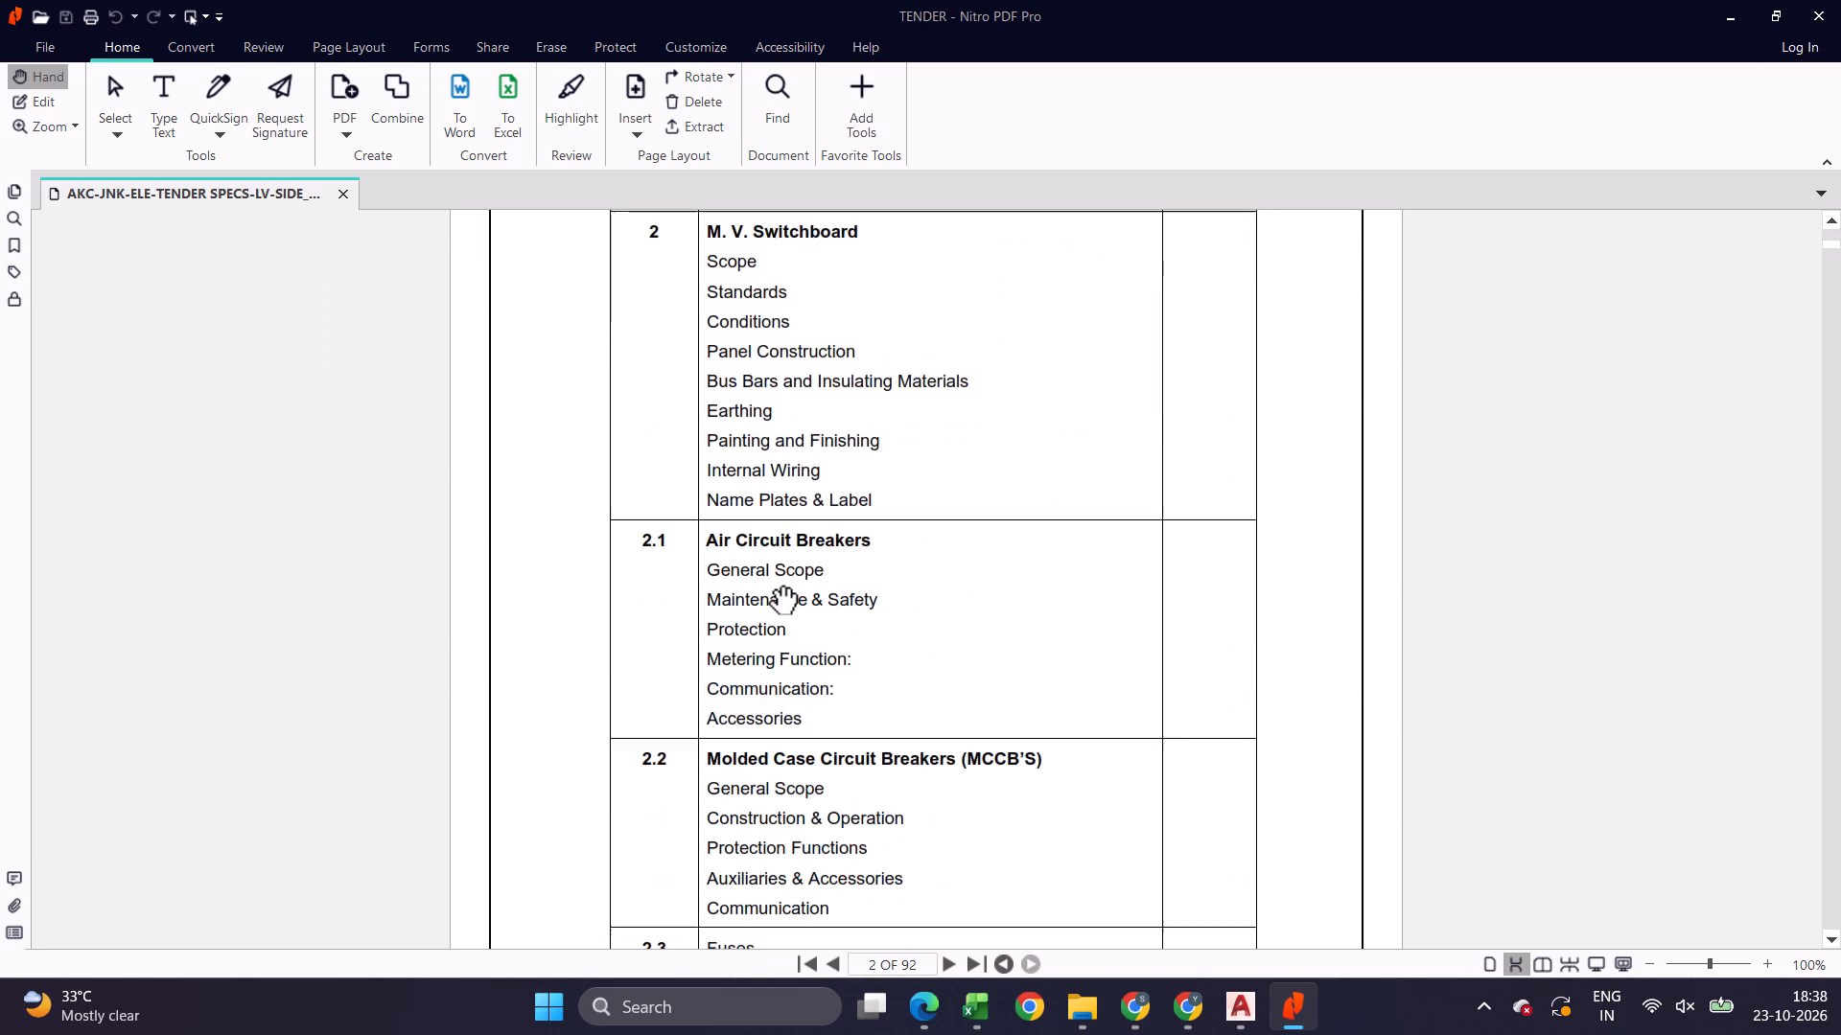
pyautogui.scroll(-20, 771, 586)
pyautogui.scroll(-12, 771, 586)
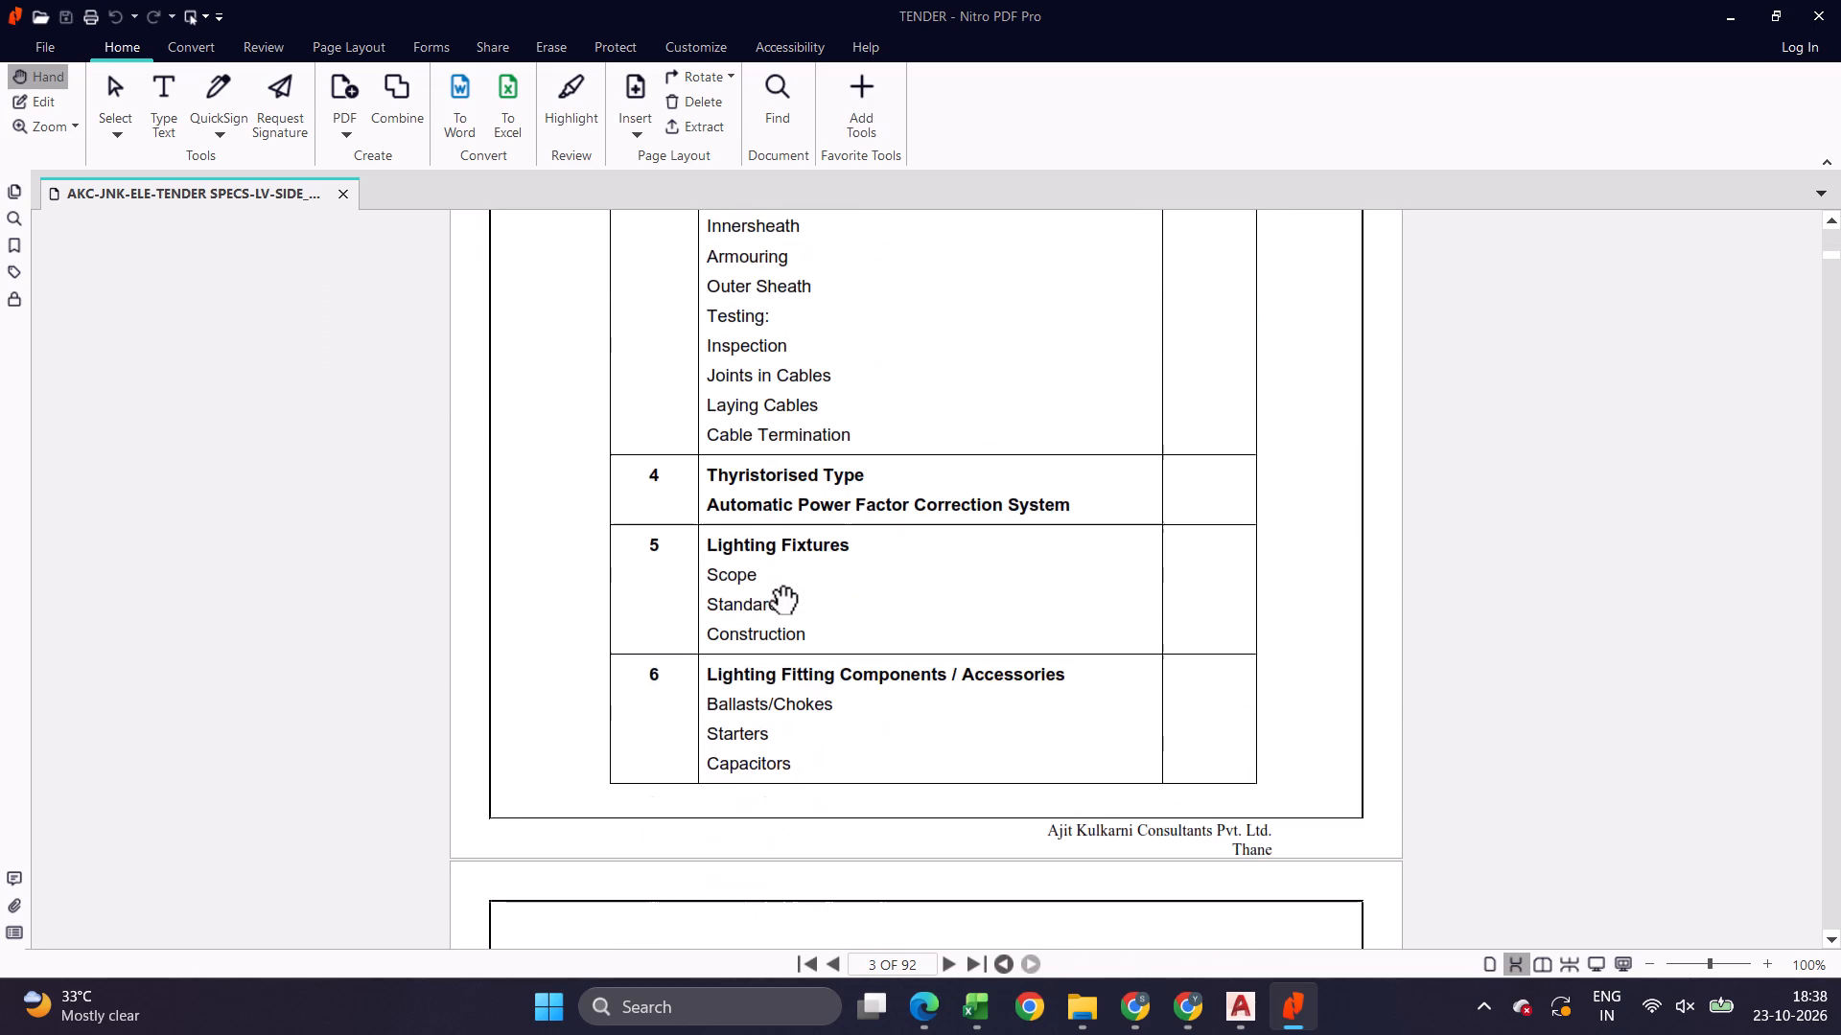
pyautogui.scroll(-19, 771, 586)
pyautogui.scroll(-7, 771, 586)
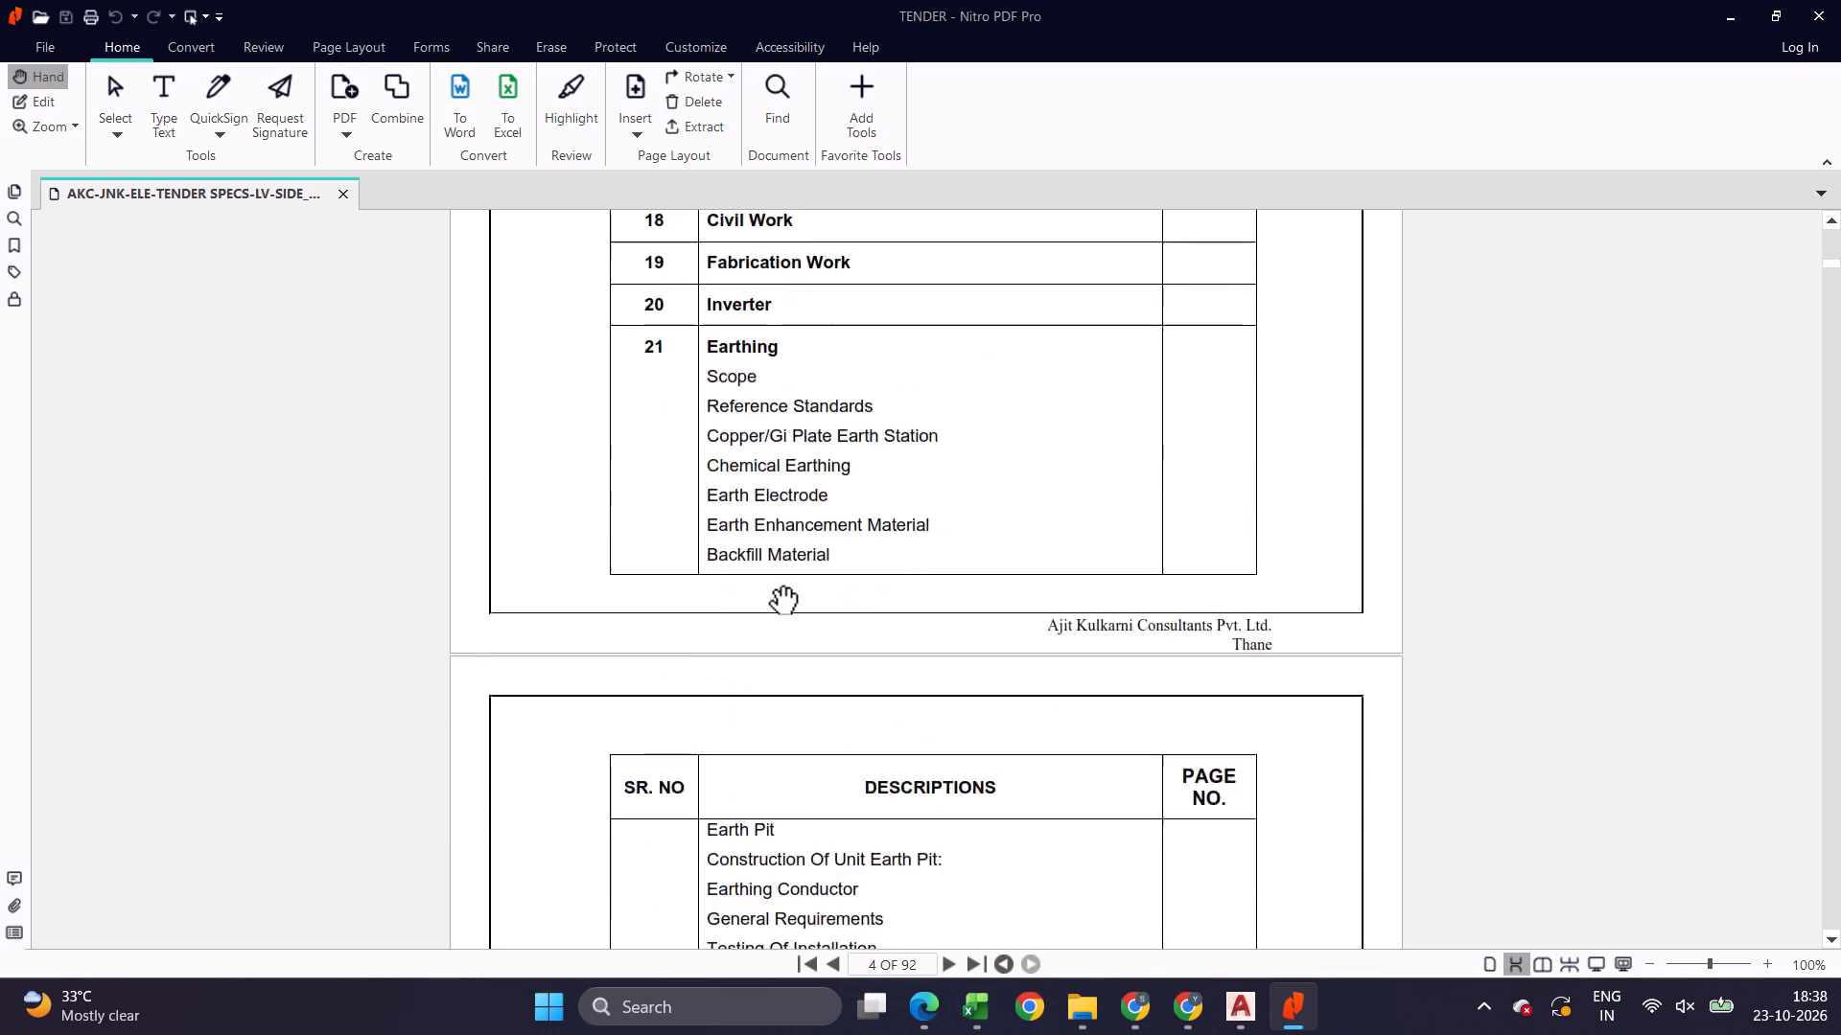
pyautogui.scroll(-9, 771, 586)
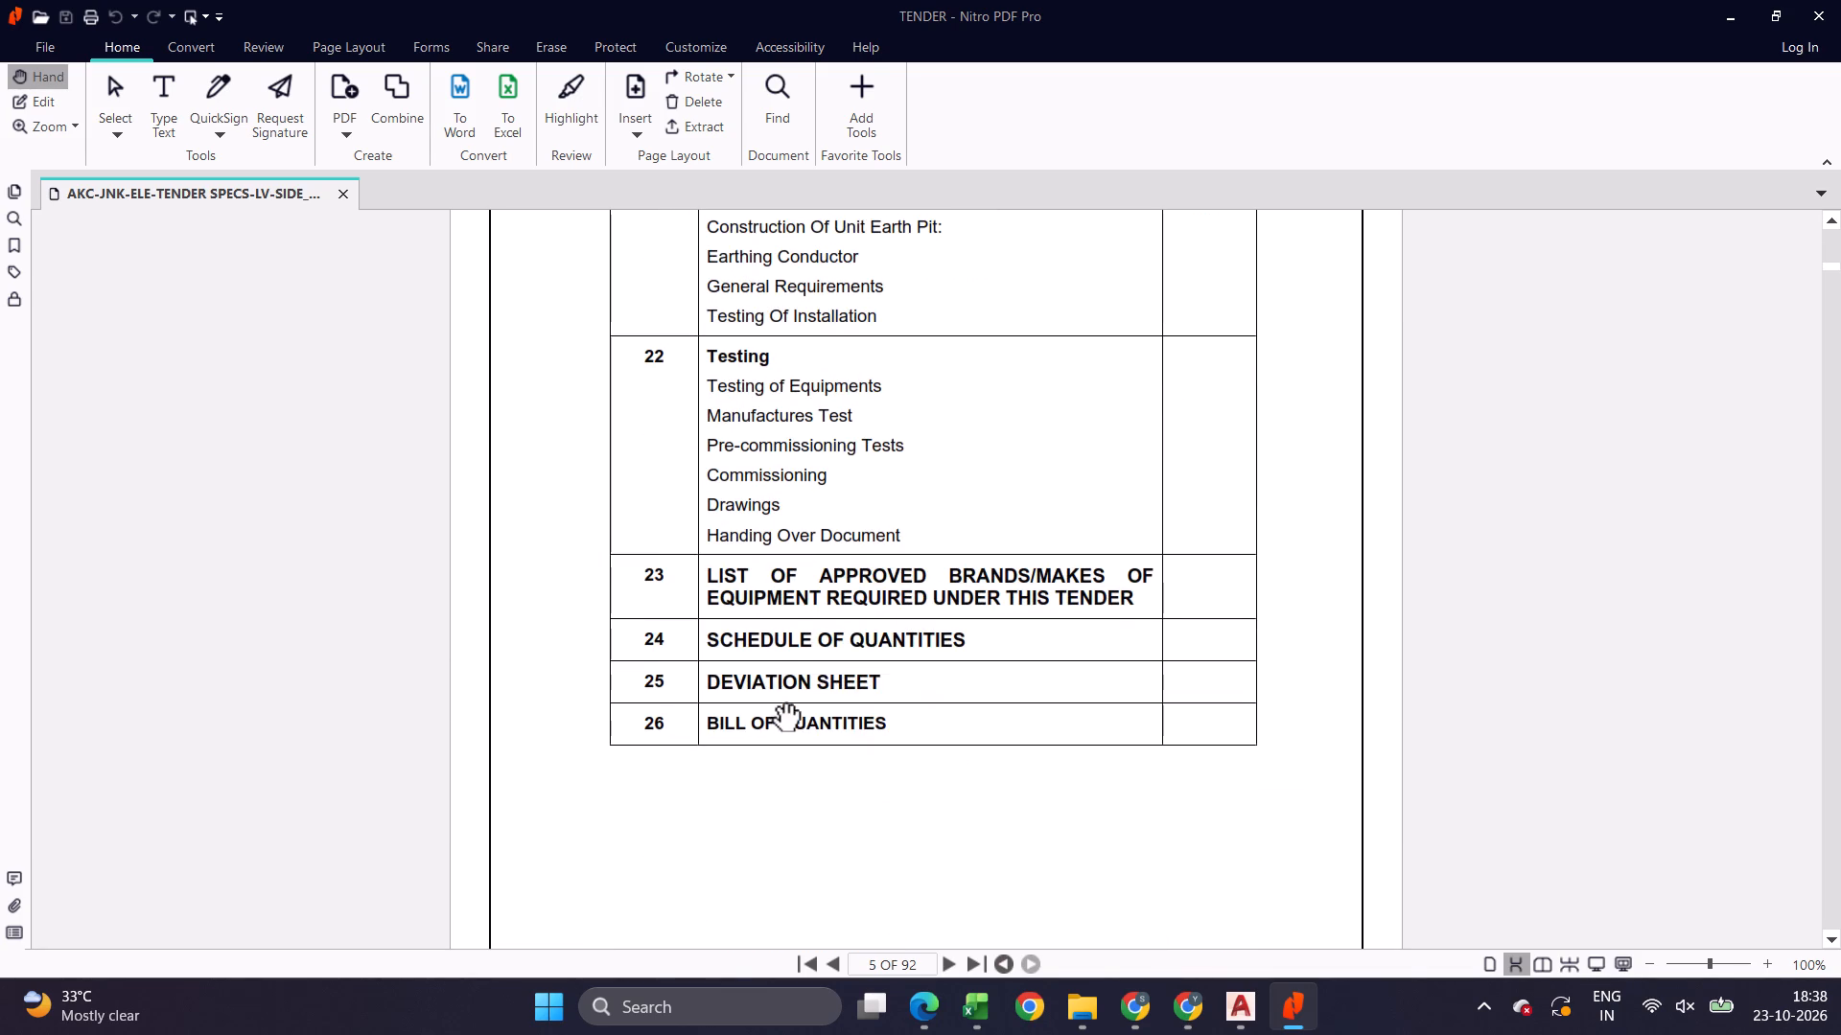
# Go to the end of the tender specs PDF and examine the closing pages, working back up from the Bill of Quantities page.
pyautogui.click(1831, 260)
pyautogui.moveTo(1830, 242); pyautogui.dragTo(1818, 556)
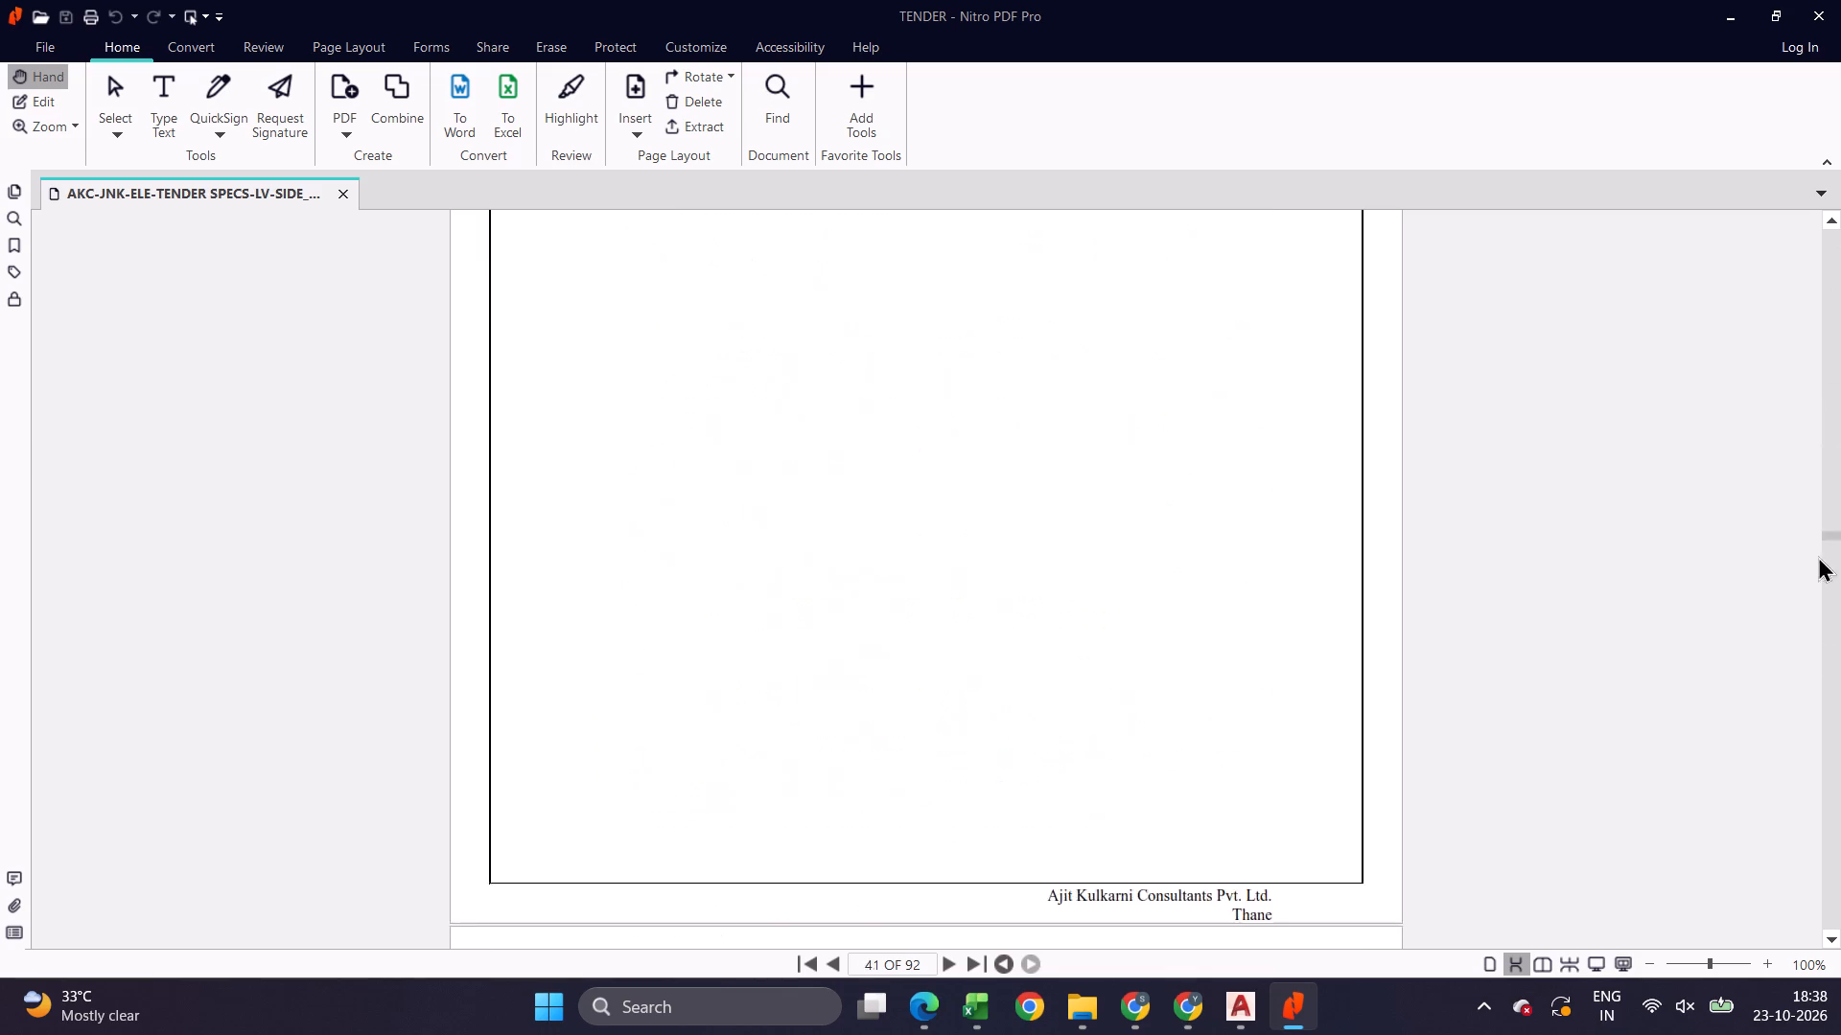
pyautogui.moveTo(1818, 556); pyautogui.dragTo(1818, 930)
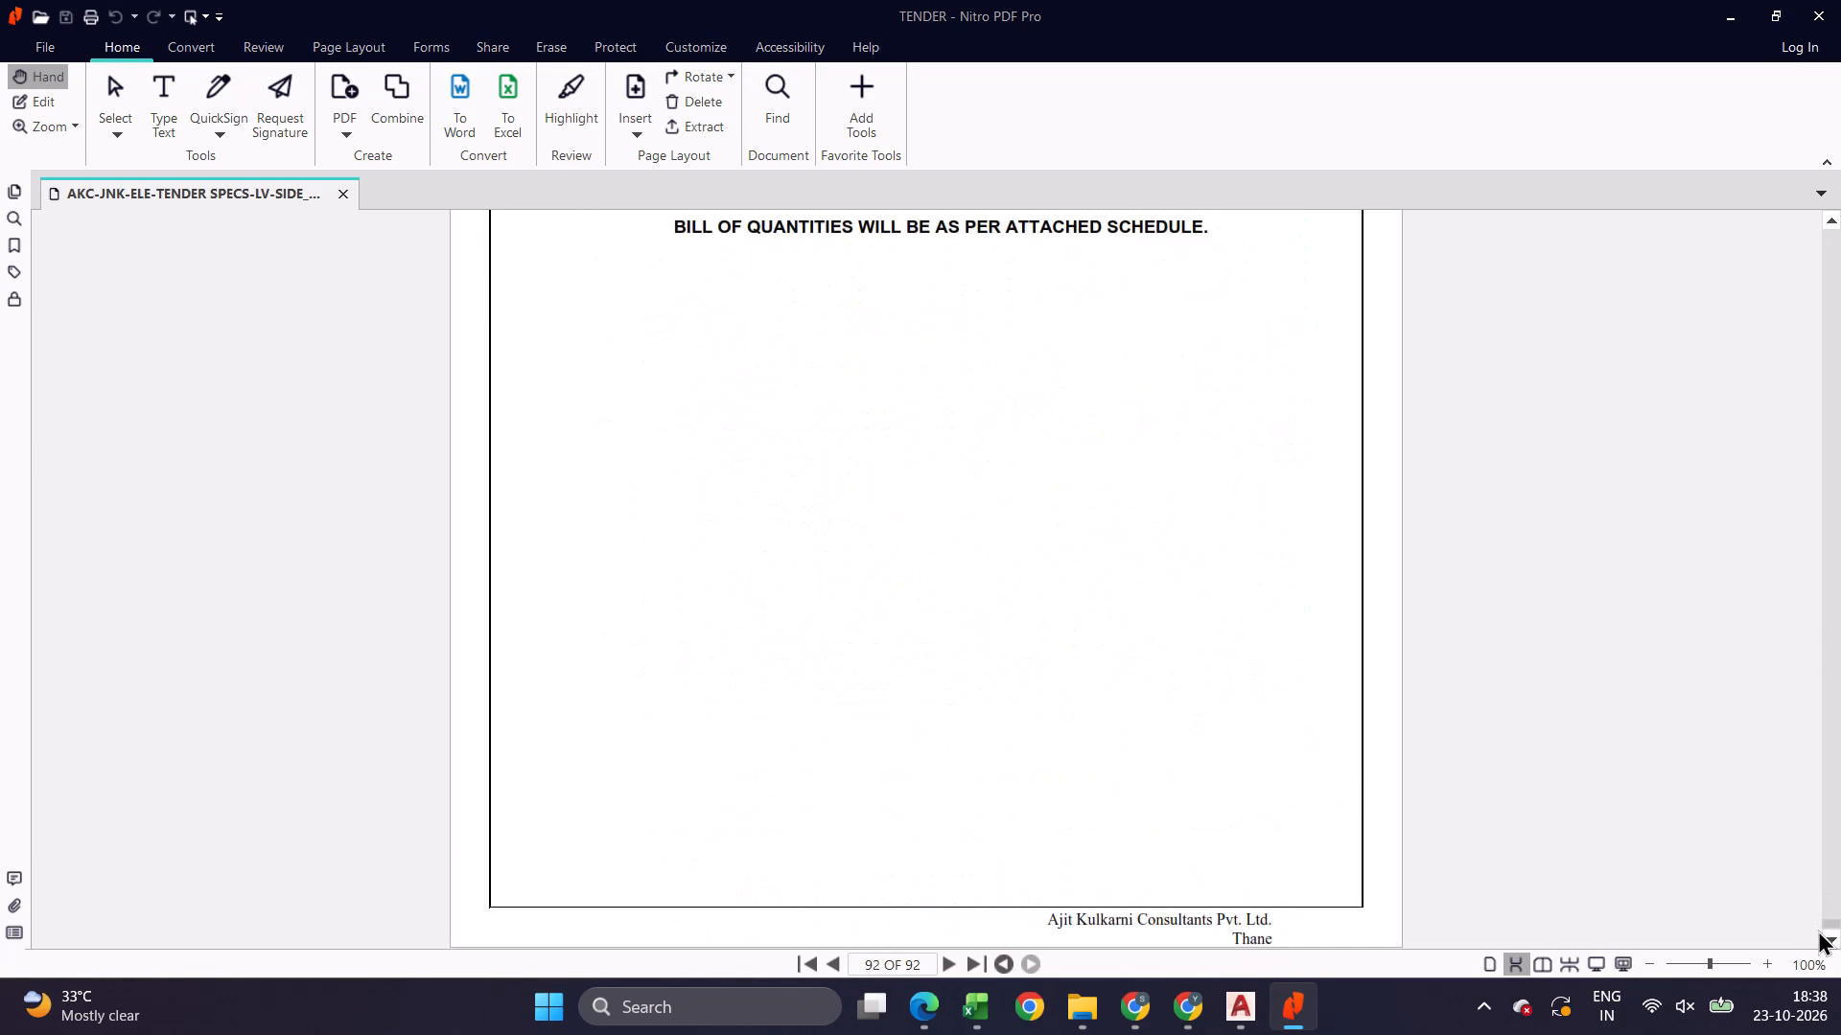
pyautogui.moveTo(1818, 930); pyautogui.dragTo(1822, 923)
pyautogui.scroll(16, 1003, 697)
pyautogui.moveTo(1003, 697); pyautogui.dragTo(1038, 306, button='middle')
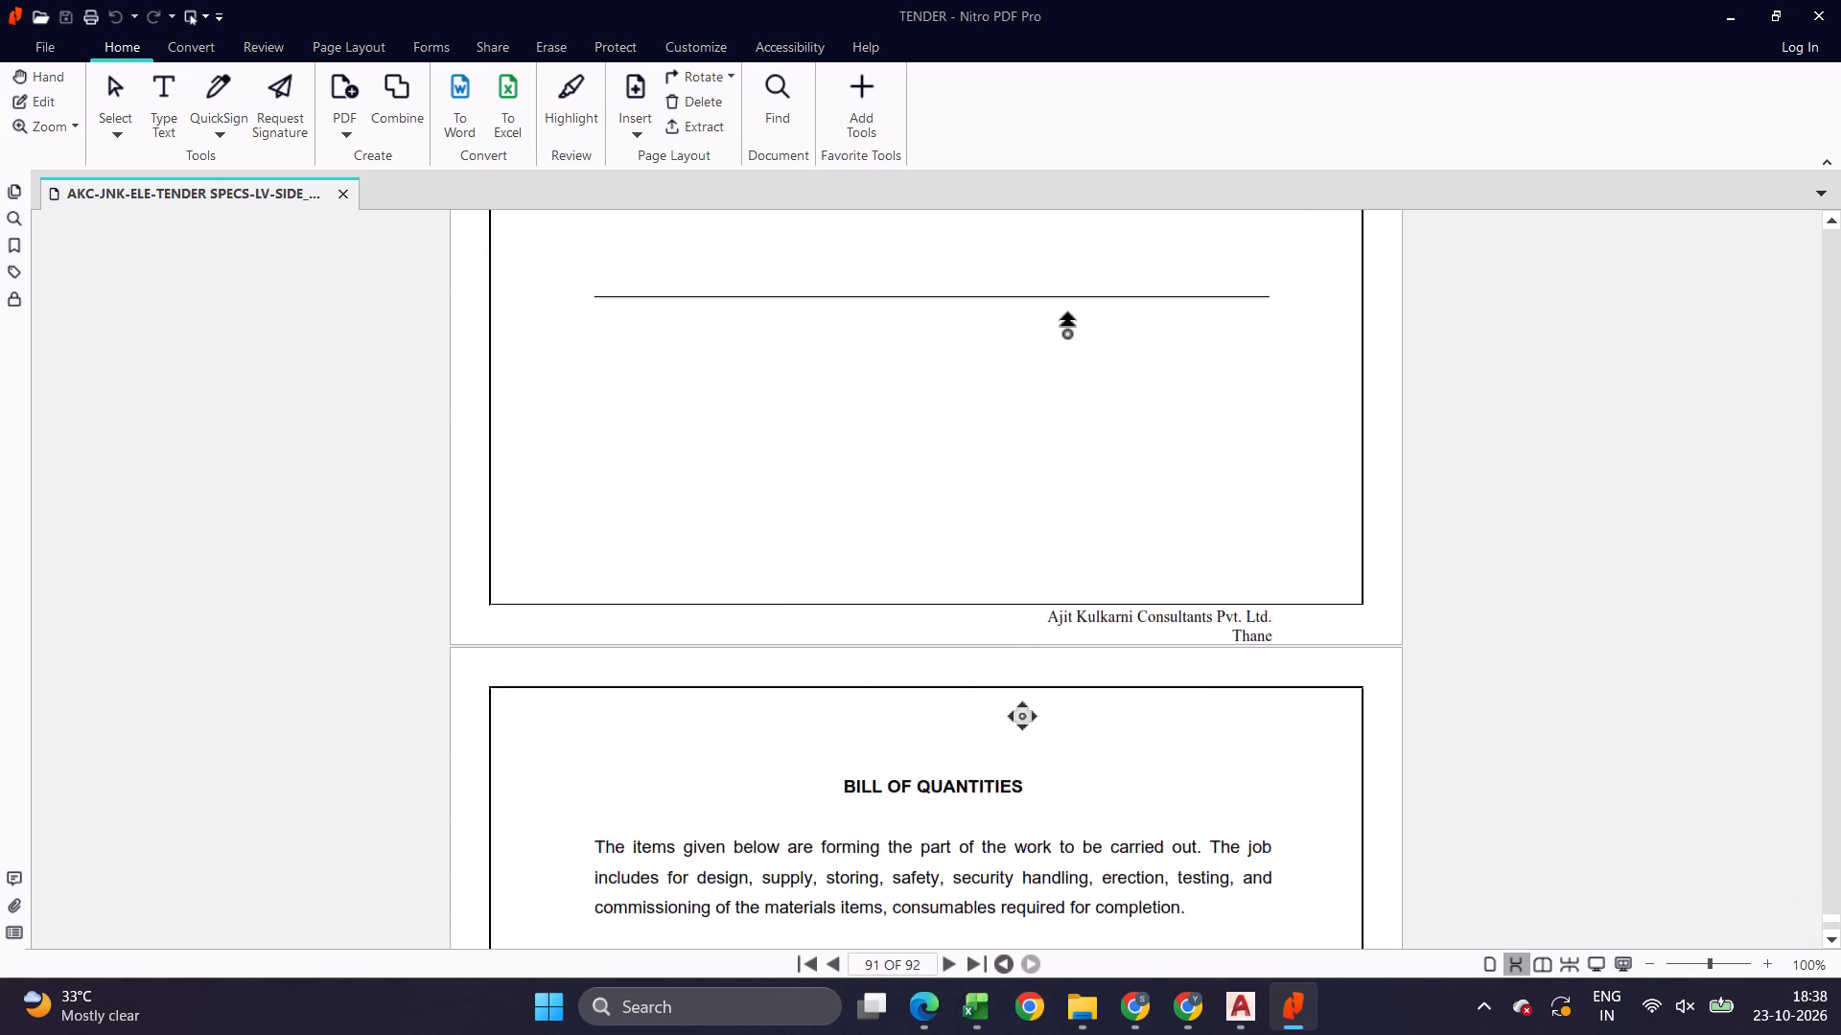
# Look back through the tender specs from the deviation sheet on page 91 to the start of the approved makes table on page 84.
pyautogui.moveTo(1038, 306); pyautogui.dragTo(1038, 165, button='middle')
pyautogui.click(993, 470)
pyautogui.scroll(8, 995, 516)
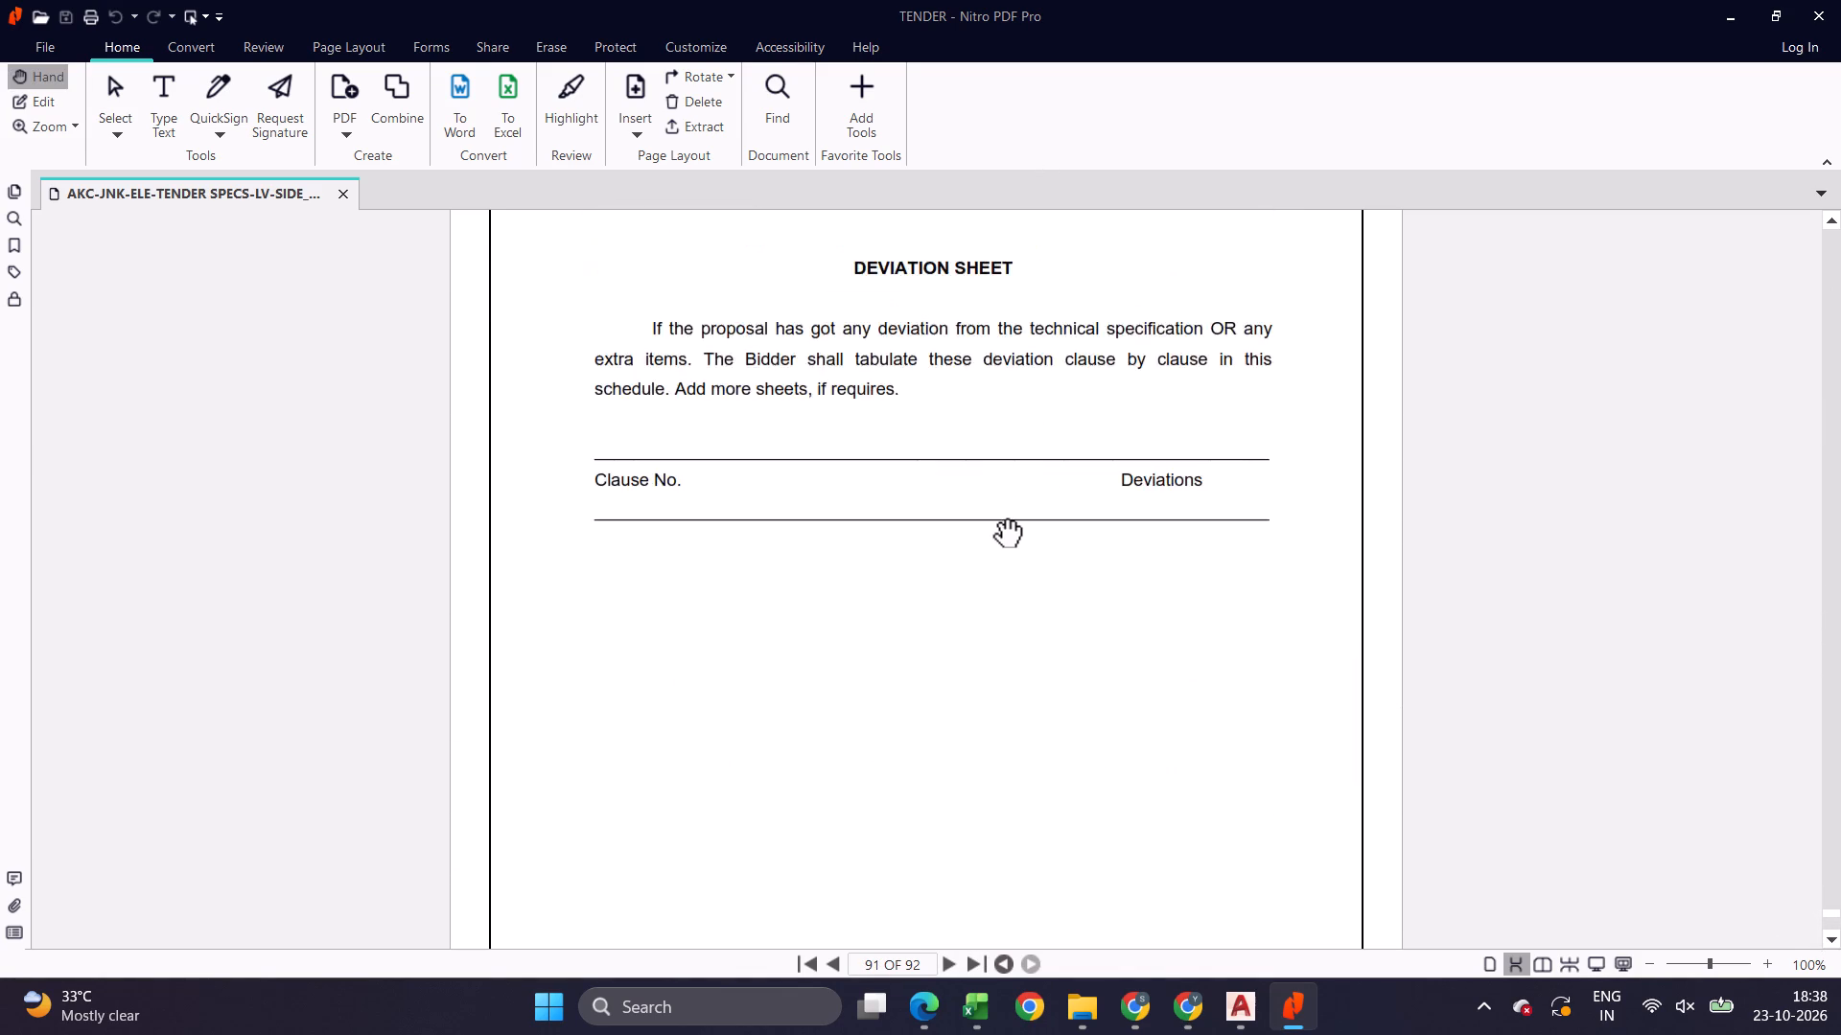
pyautogui.scroll(20, 995, 518)
pyautogui.scroll(20, 995, 518)
pyautogui.scroll(12, 995, 518)
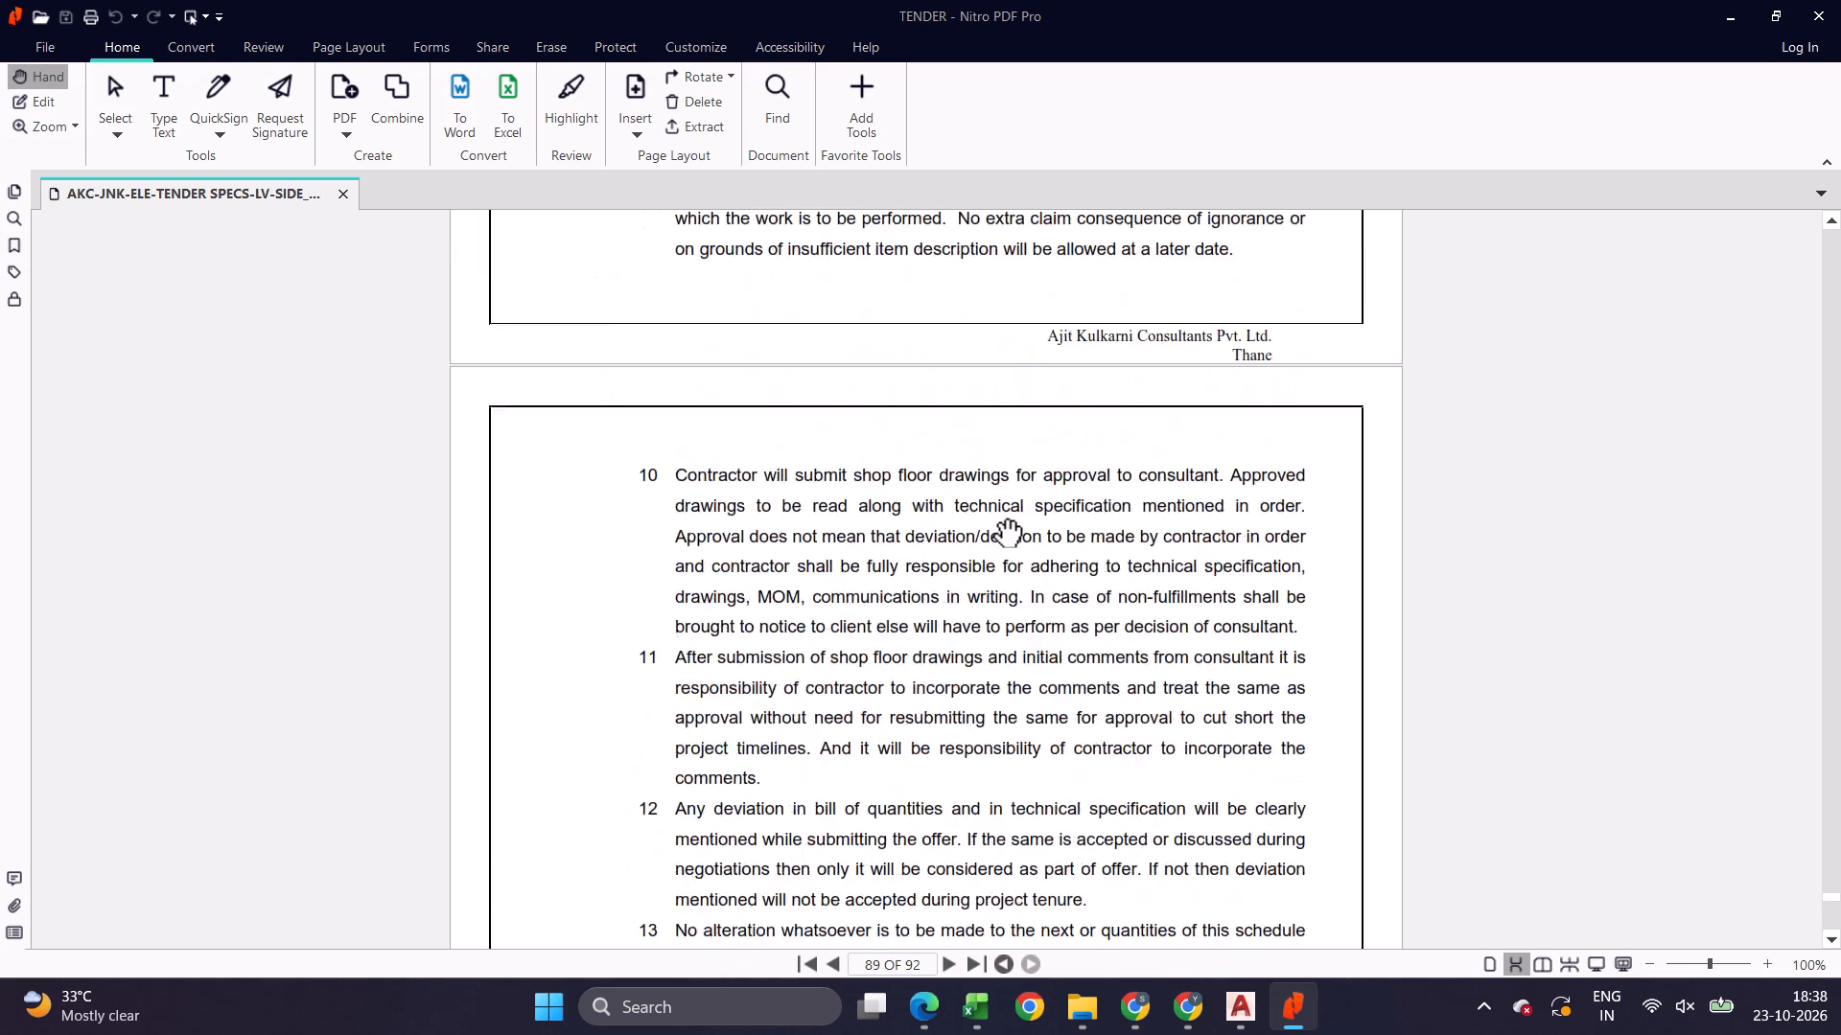
pyautogui.scroll(20, 995, 518)
pyautogui.scroll(18, 995, 518)
pyautogui.scroll(6, 995, 518)
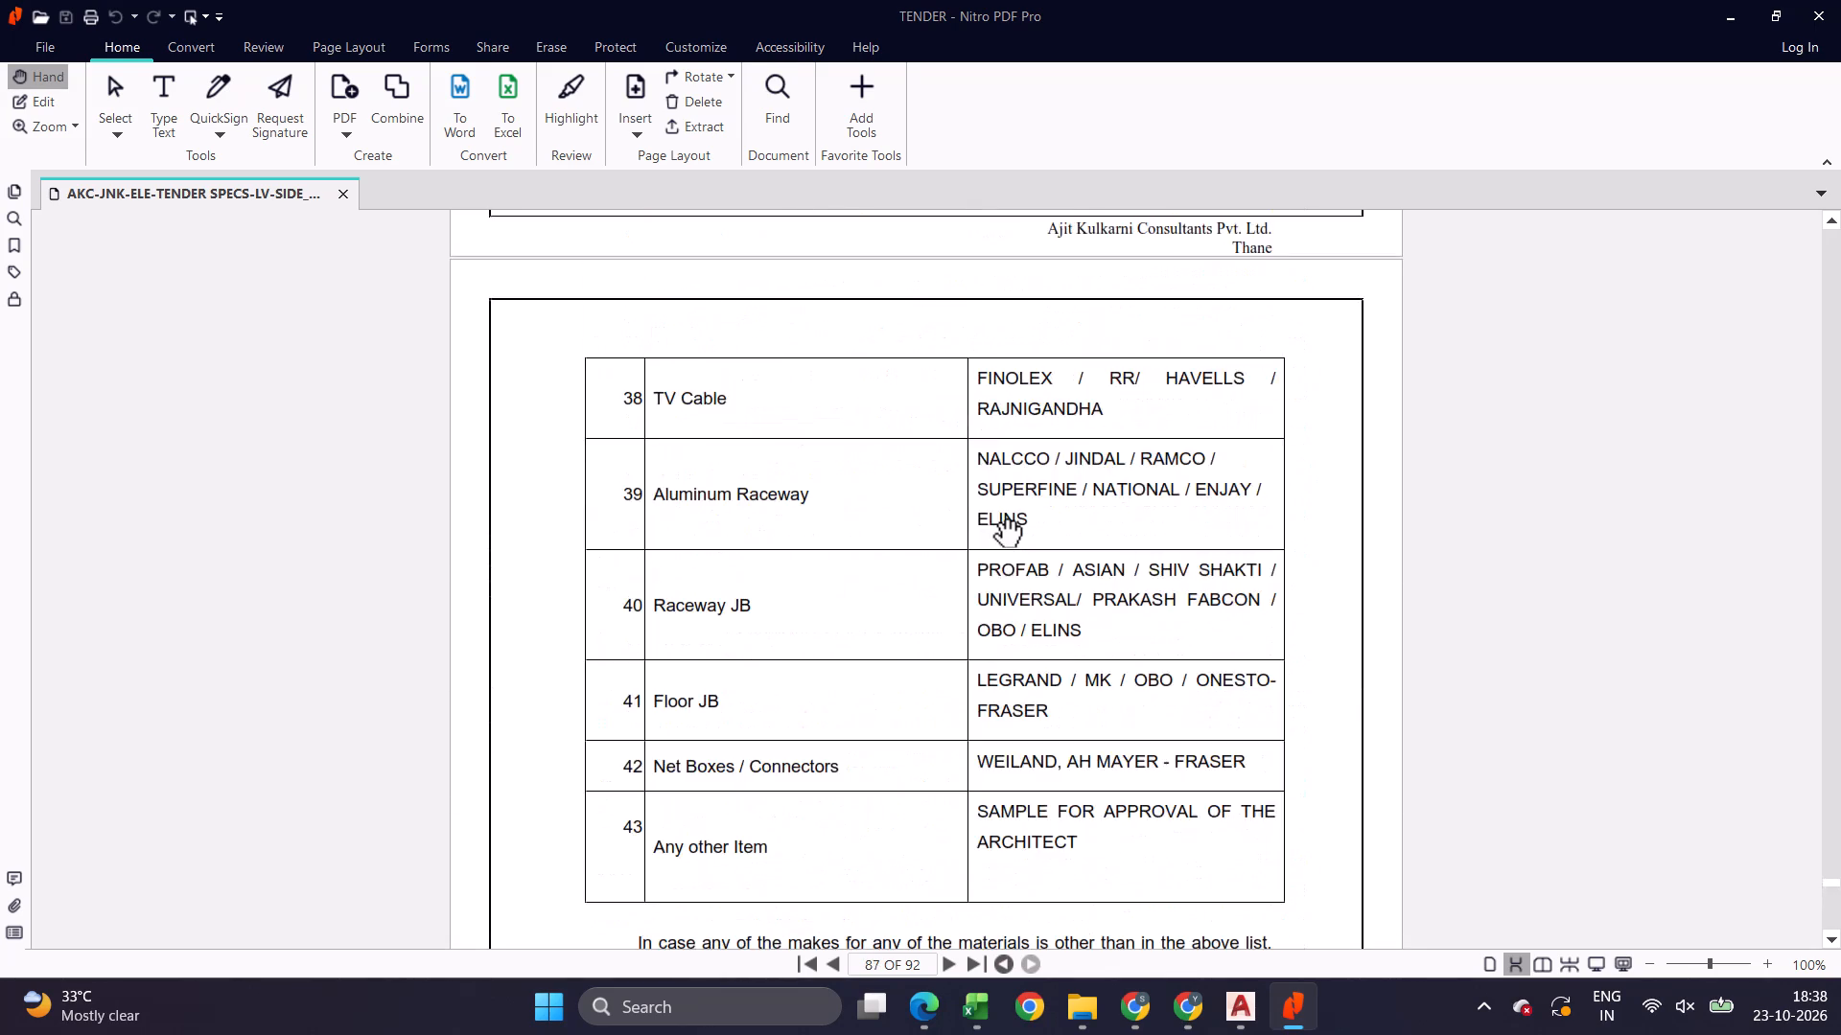
pyautogui.scroll(20, 995, 518)
pyautogui.scroll(20, 995, 518)
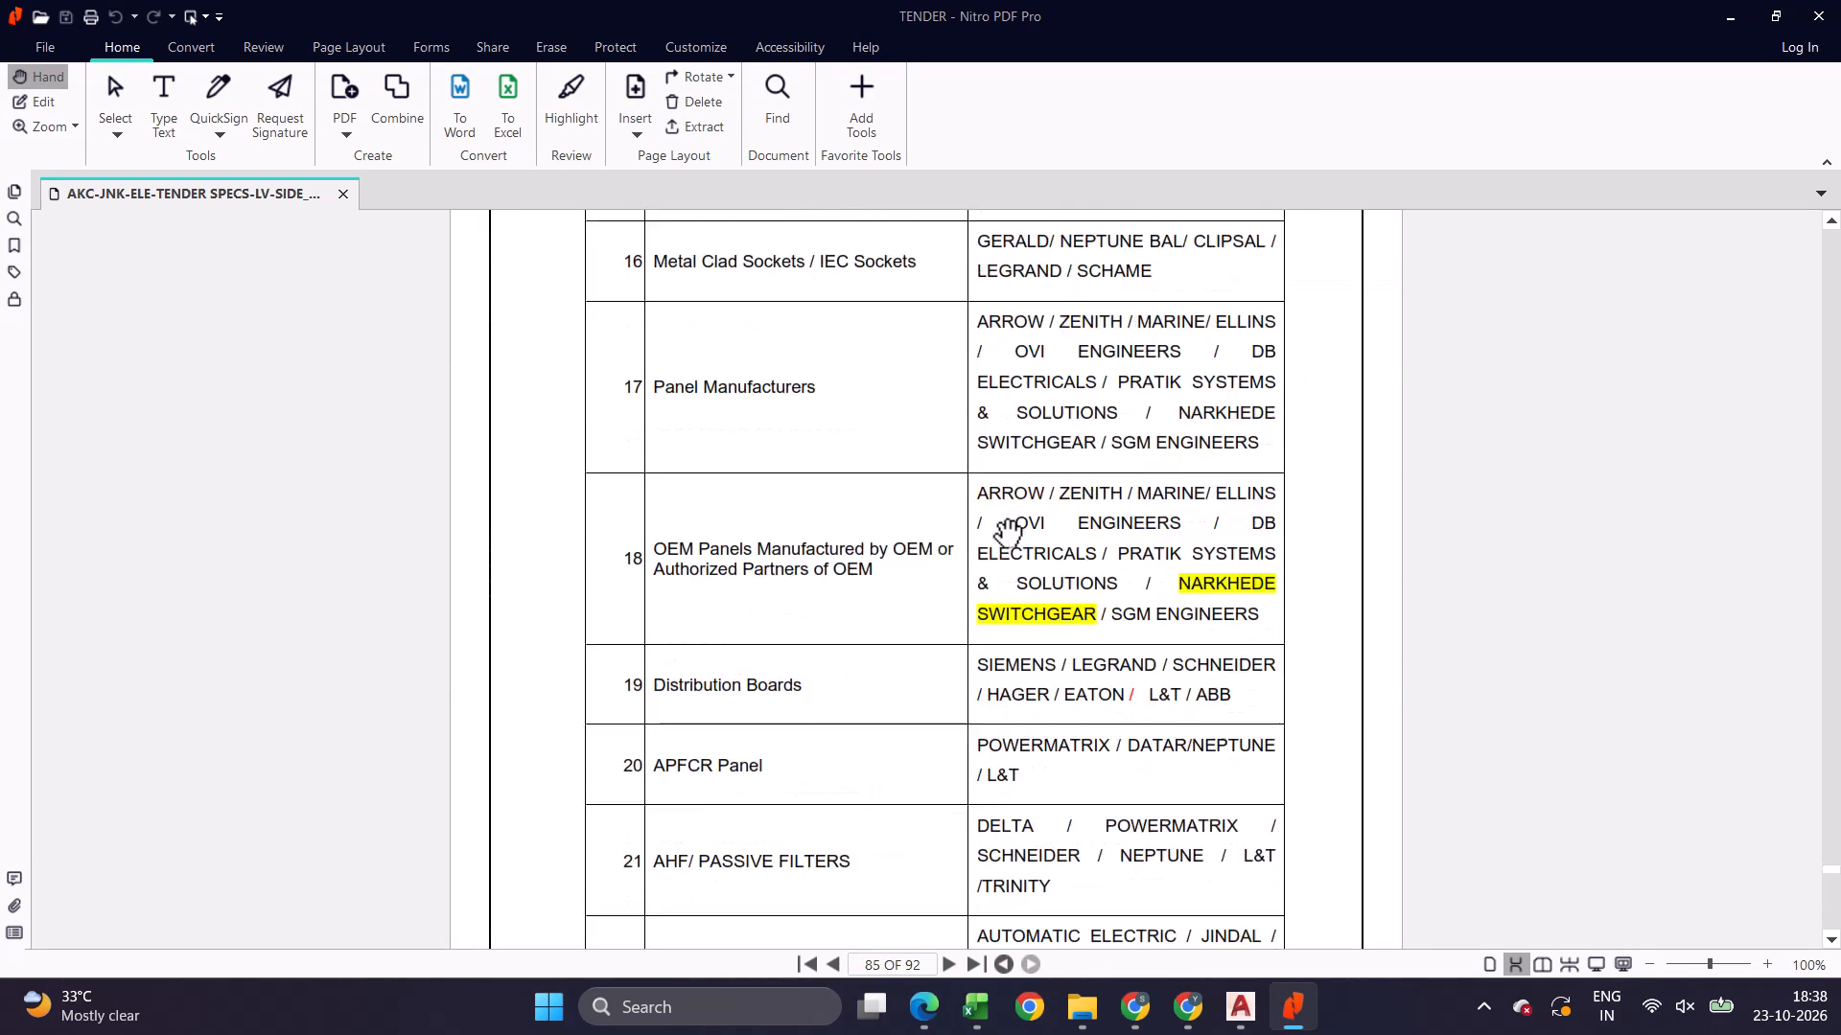
pyautogui.scroll(14, 995, 518)
pyautogui.scroll(12, 995, 518)
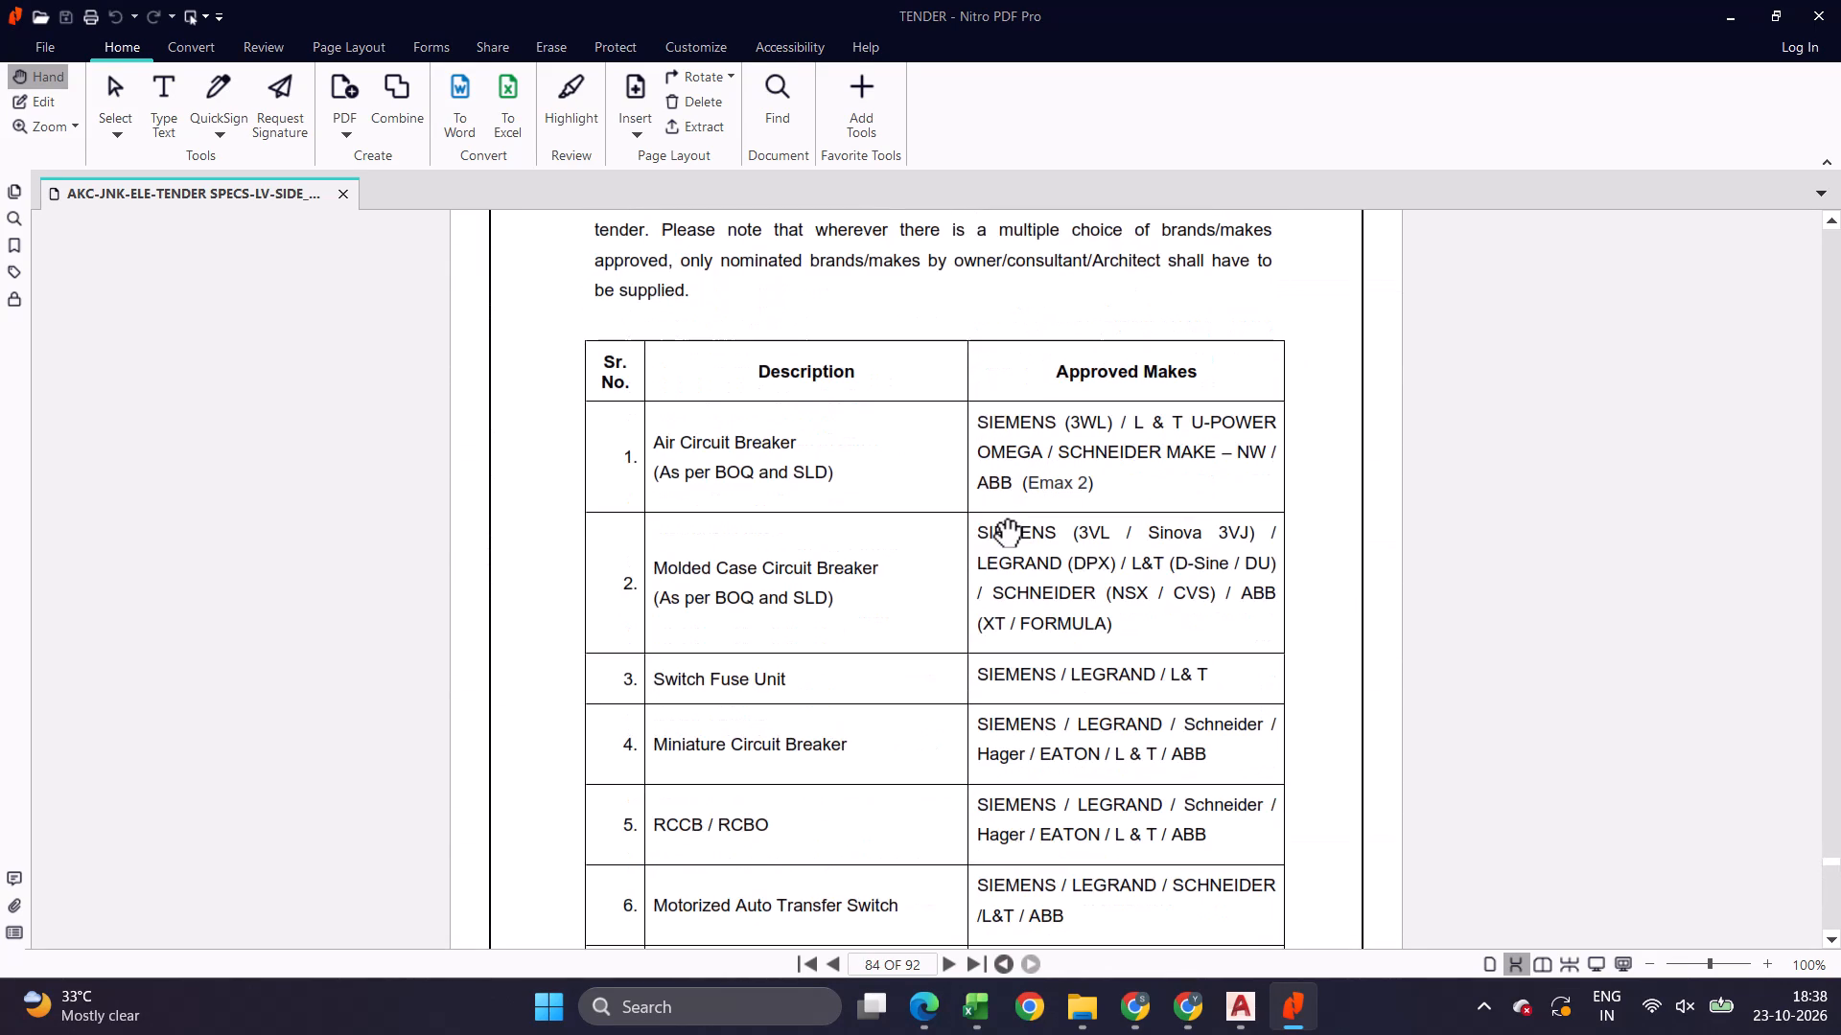
# Examine the approved makes table from the air circuit breaker entry down to the panel manufacturers entry.
pyautogui.scroll(-3, 995, 518)
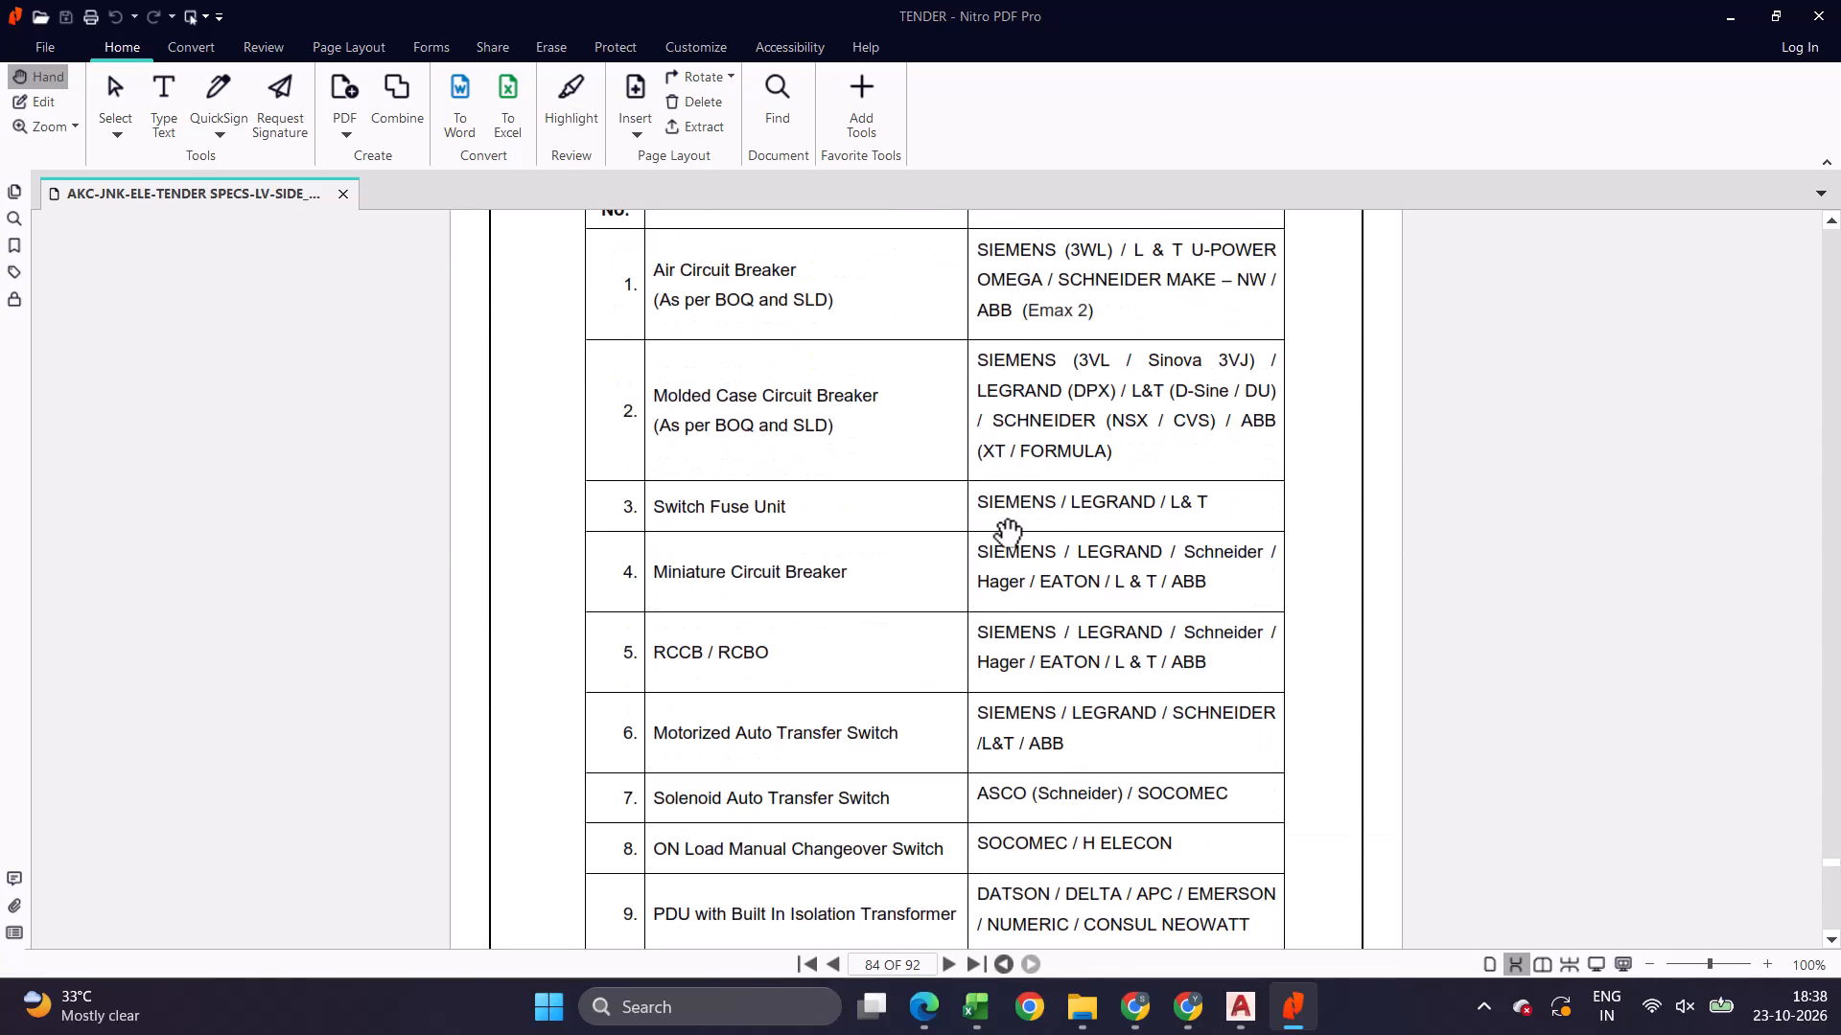
pyautogui.scroll(-3, 995, 518)
pyautogui.scroll(1, 995, 518)
pyautogui.scroll(-3, 995, 518)
pyautogui.scroll(1, 995, 518)
pyautogui.scroll(-5, 995, 518)
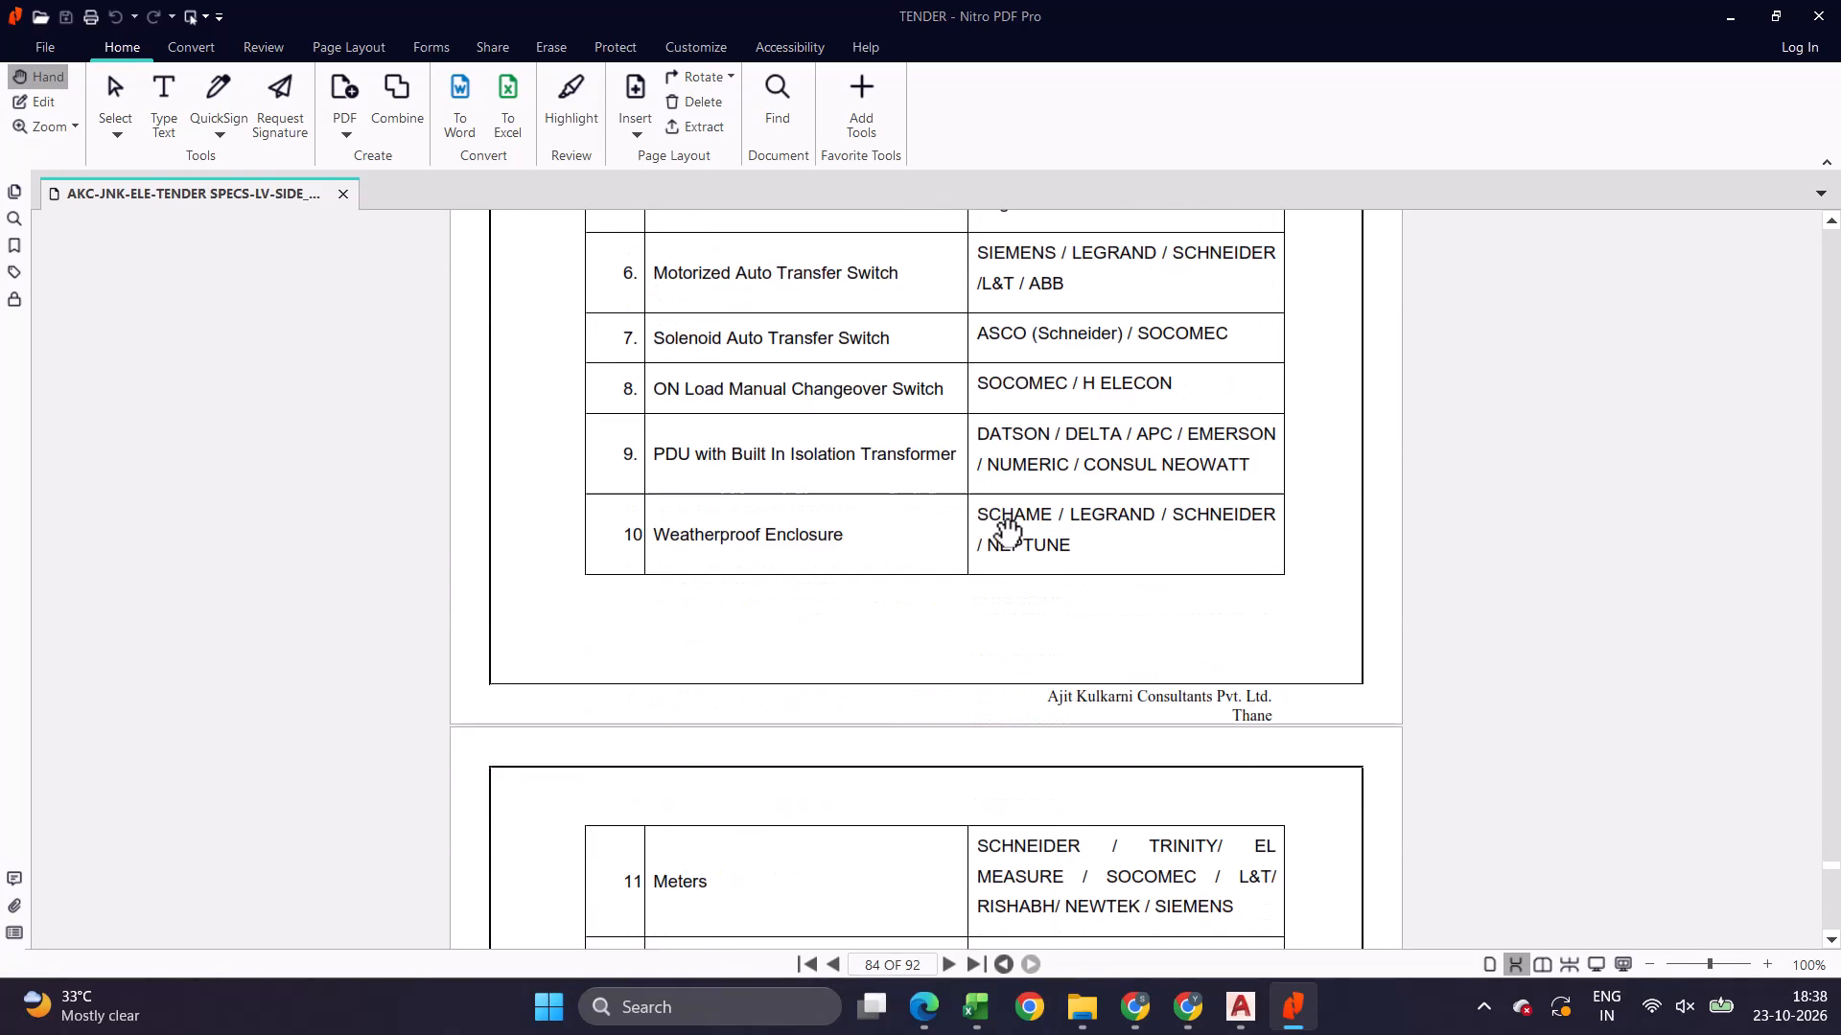
pyautogui.scroll(-9, 995, 518)
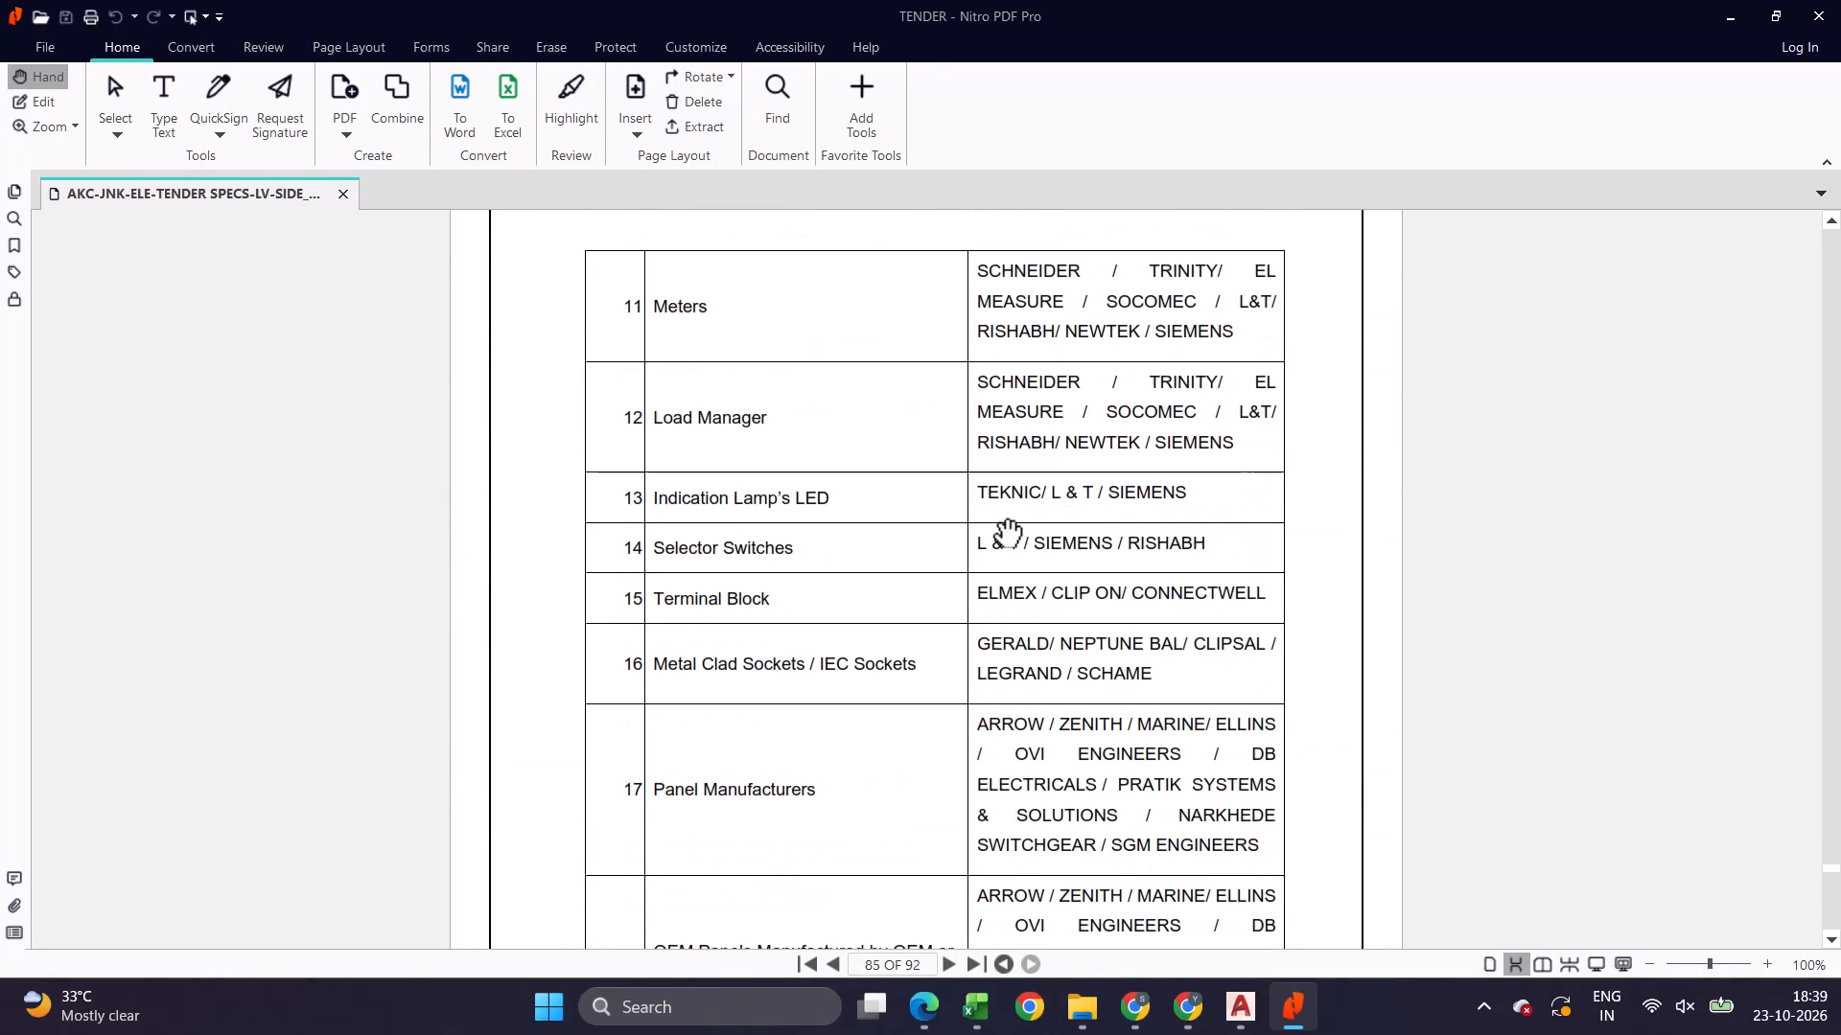
# Switch to the Electrical BOQ & Spec folder in File Explorer.
pyautogui.hotkey('alt', 'Tab')
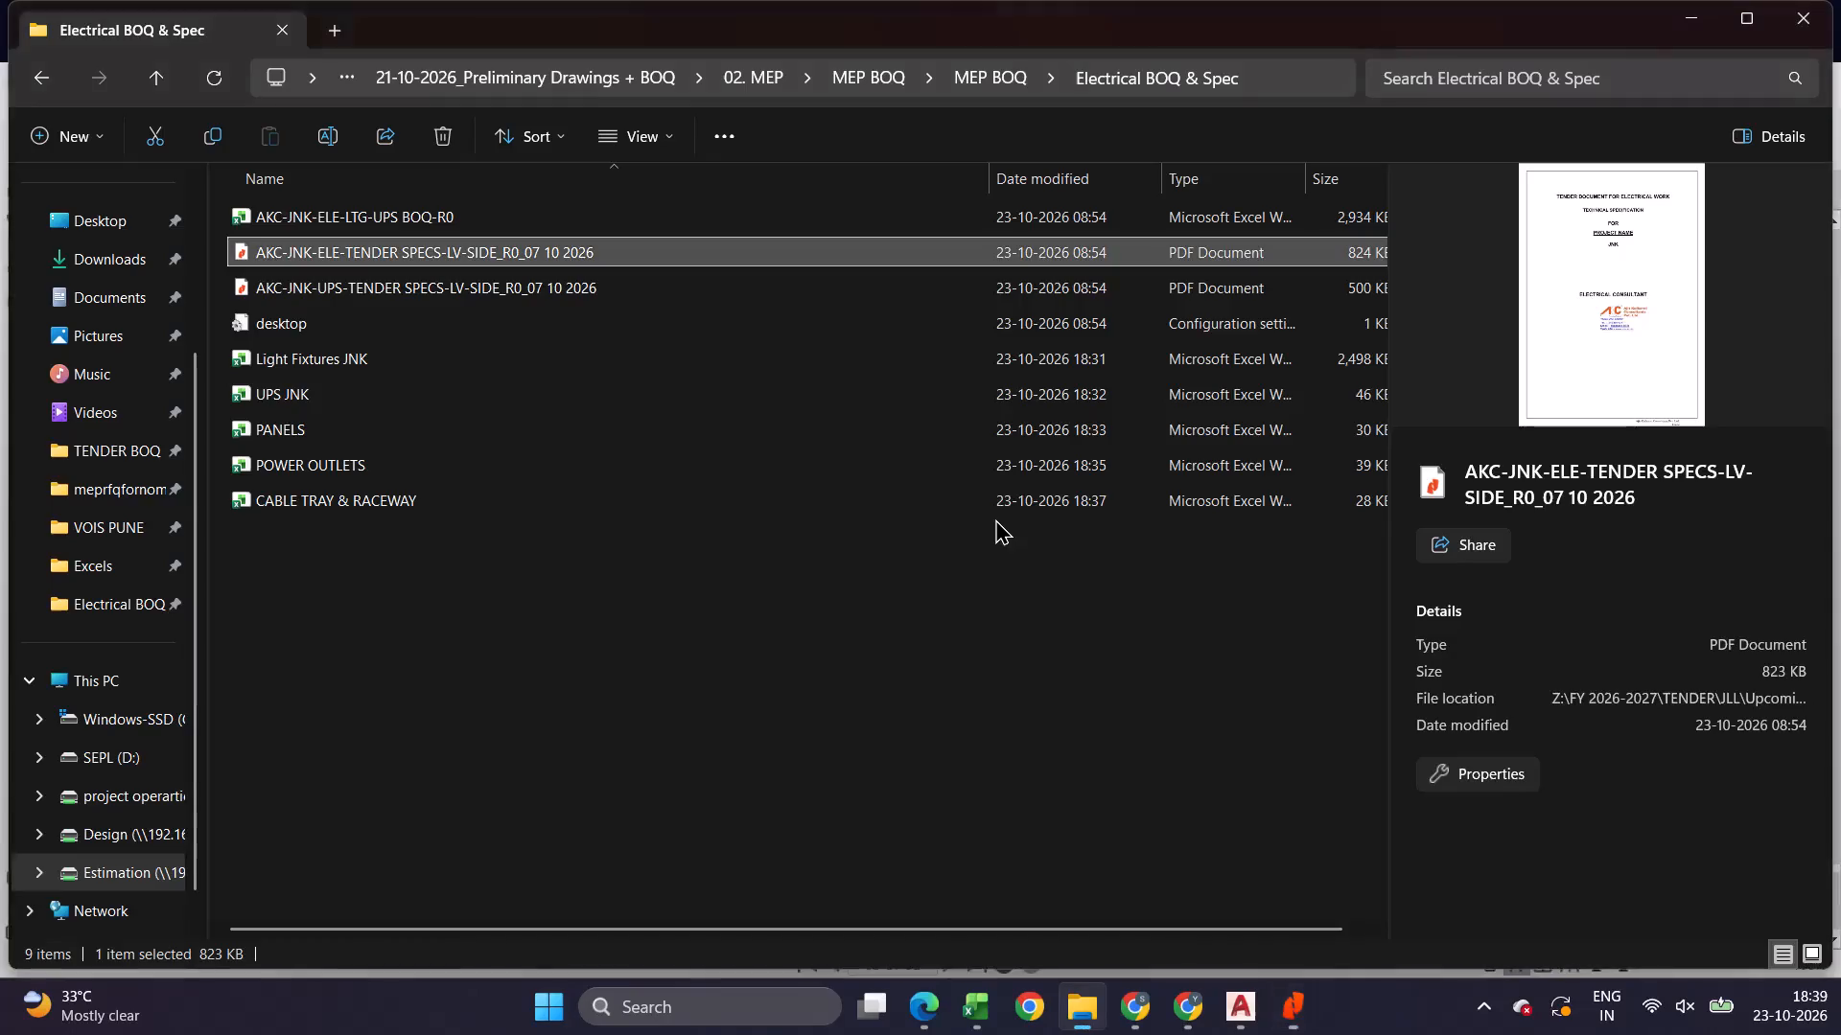
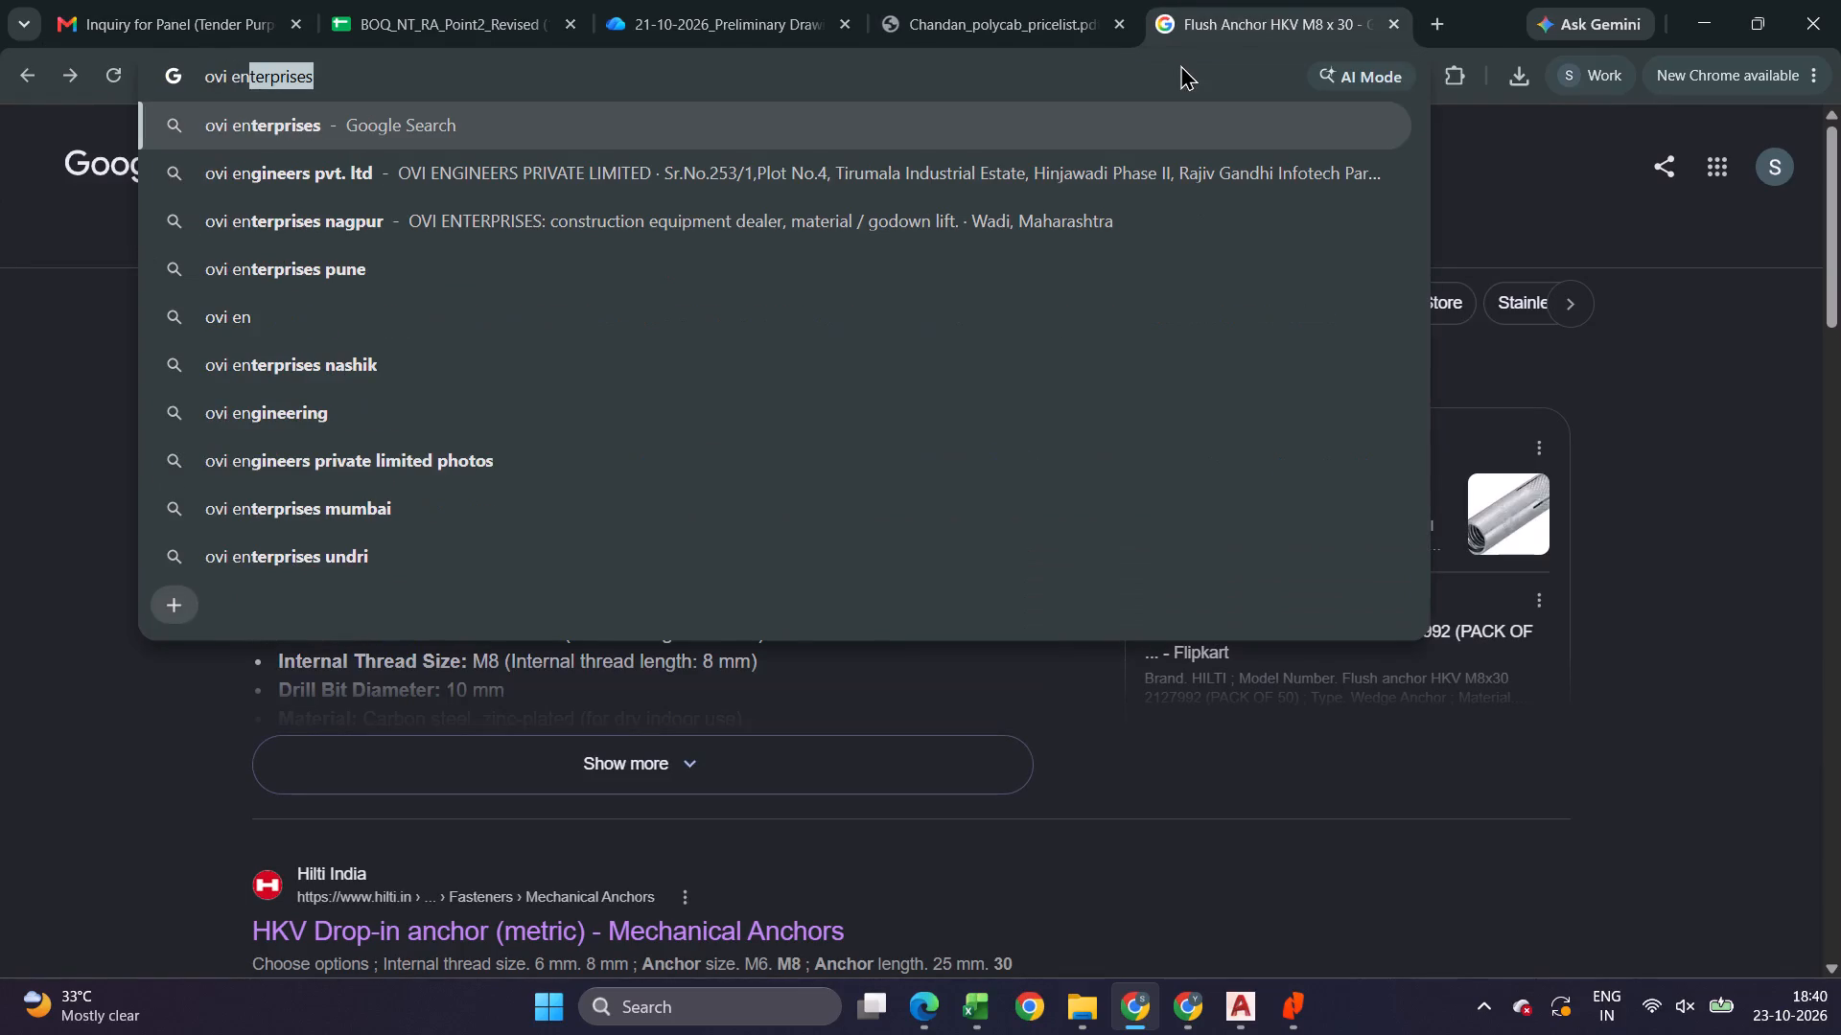
# Search Google for ovi engineers pvt. ltd and bring up the head office contact details on the company's website.
pyautogui.press('Down')
pyautogui.press('Return')
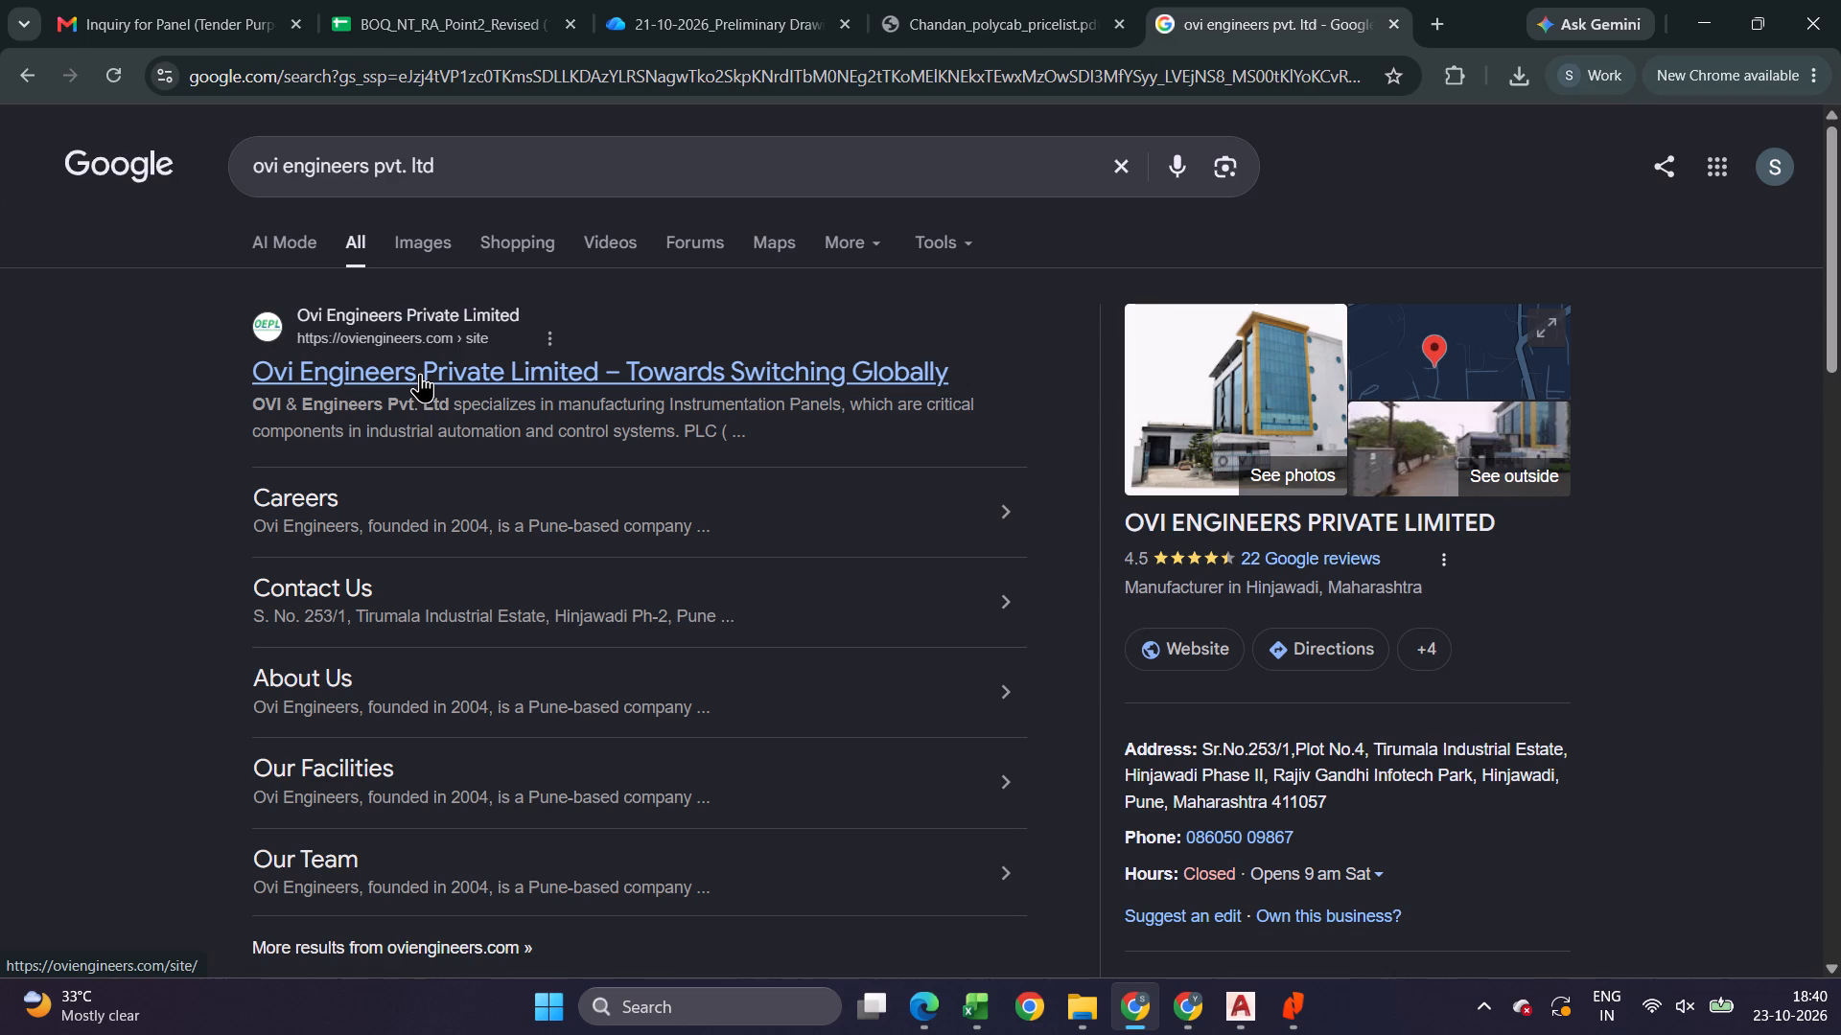
pyautogui.click(420, 373)
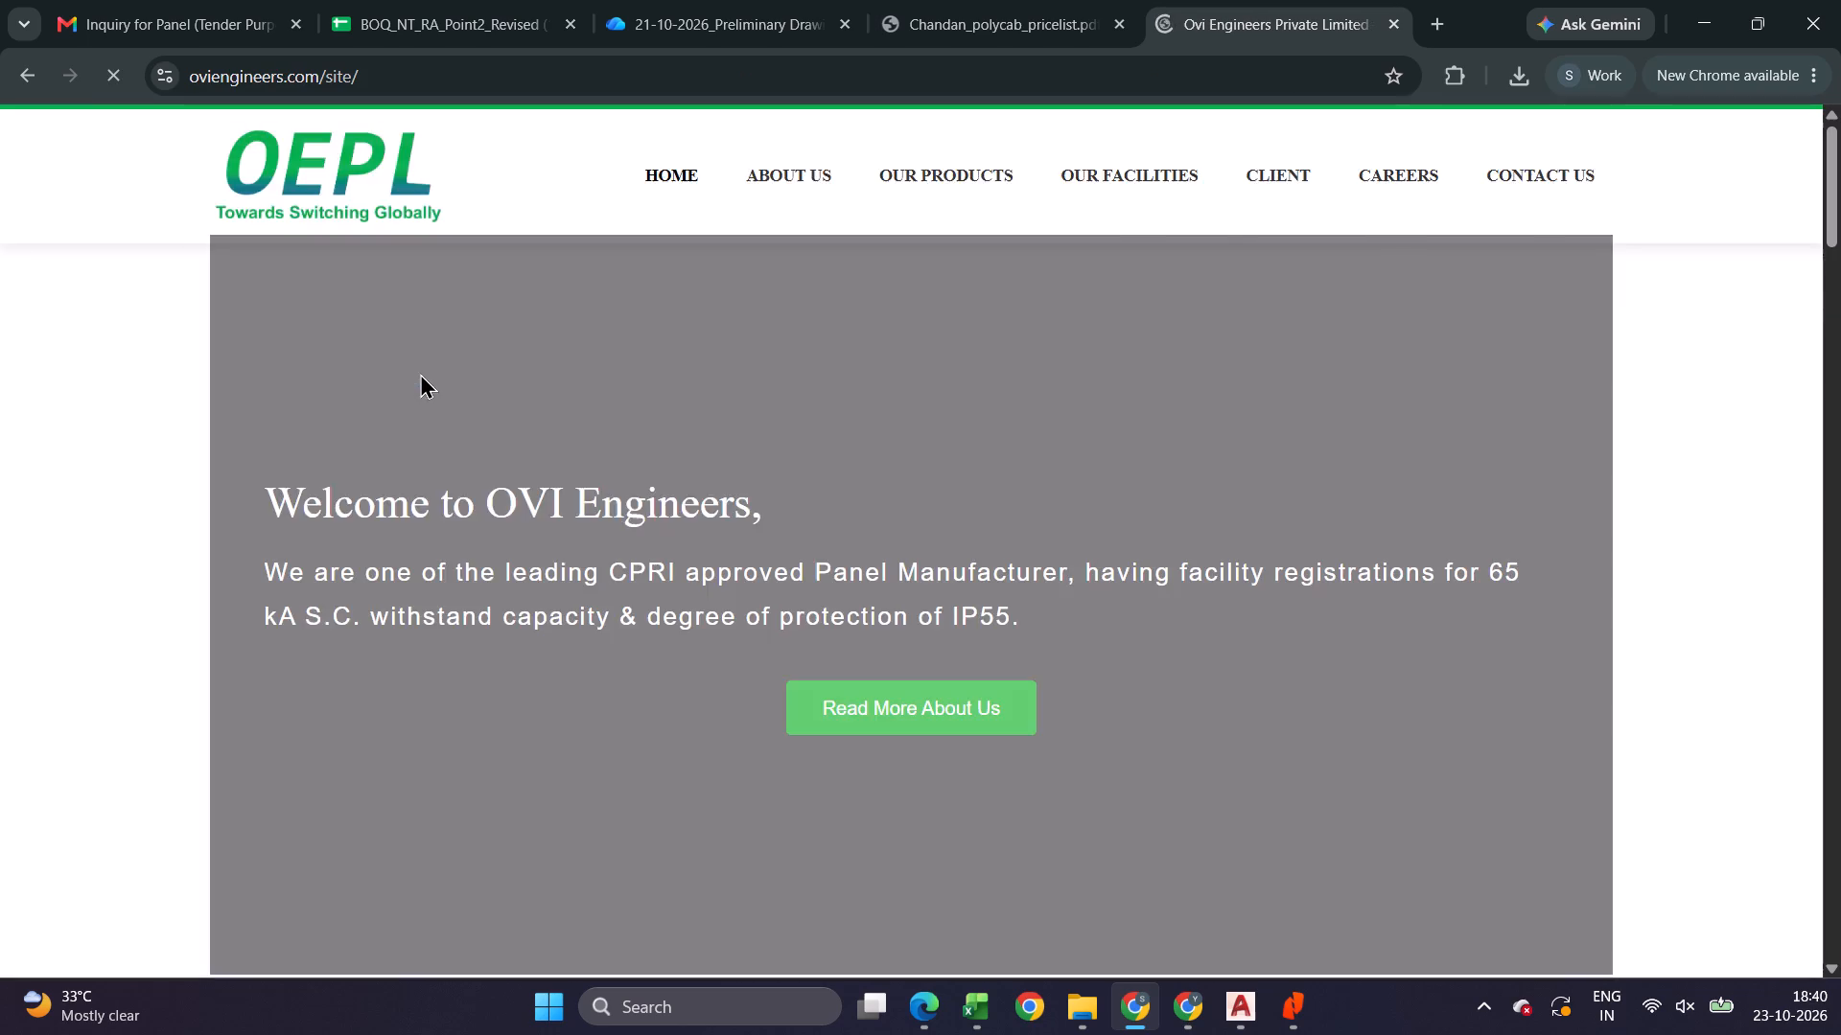
pyautogui.click(1547, 225)
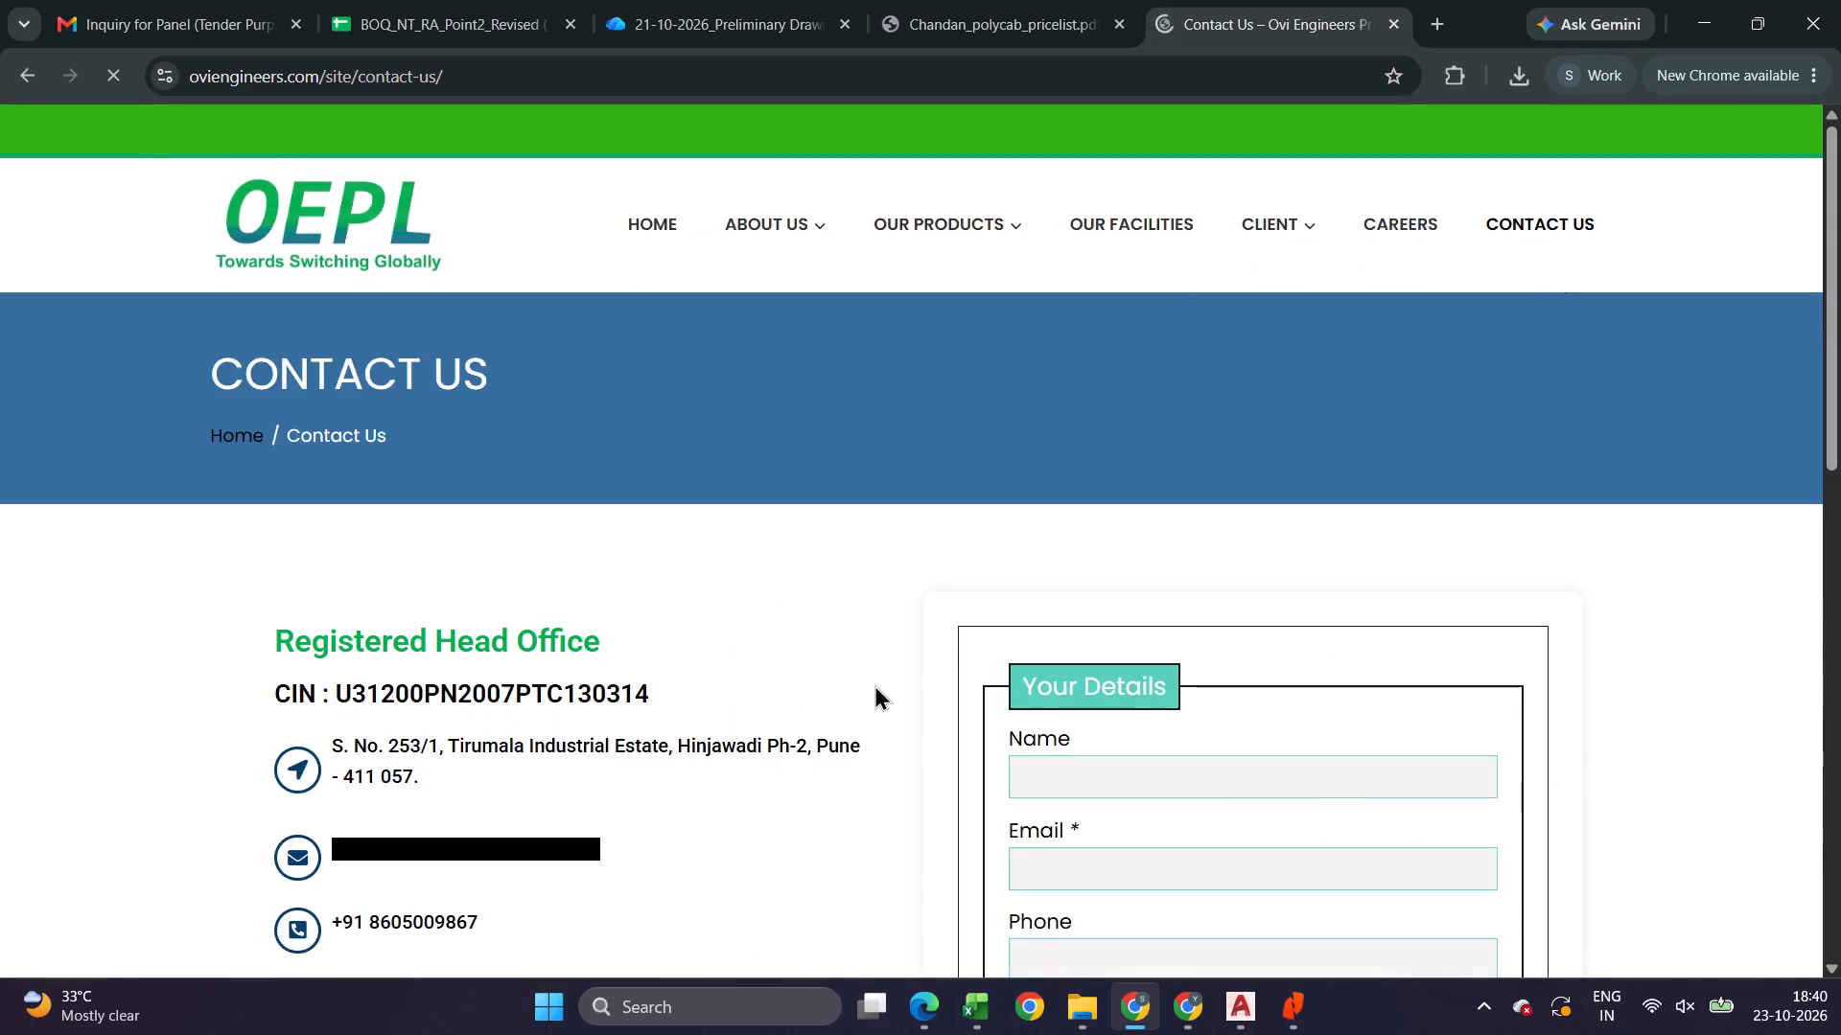
pyautogui.scroll(-2, 847, 690)
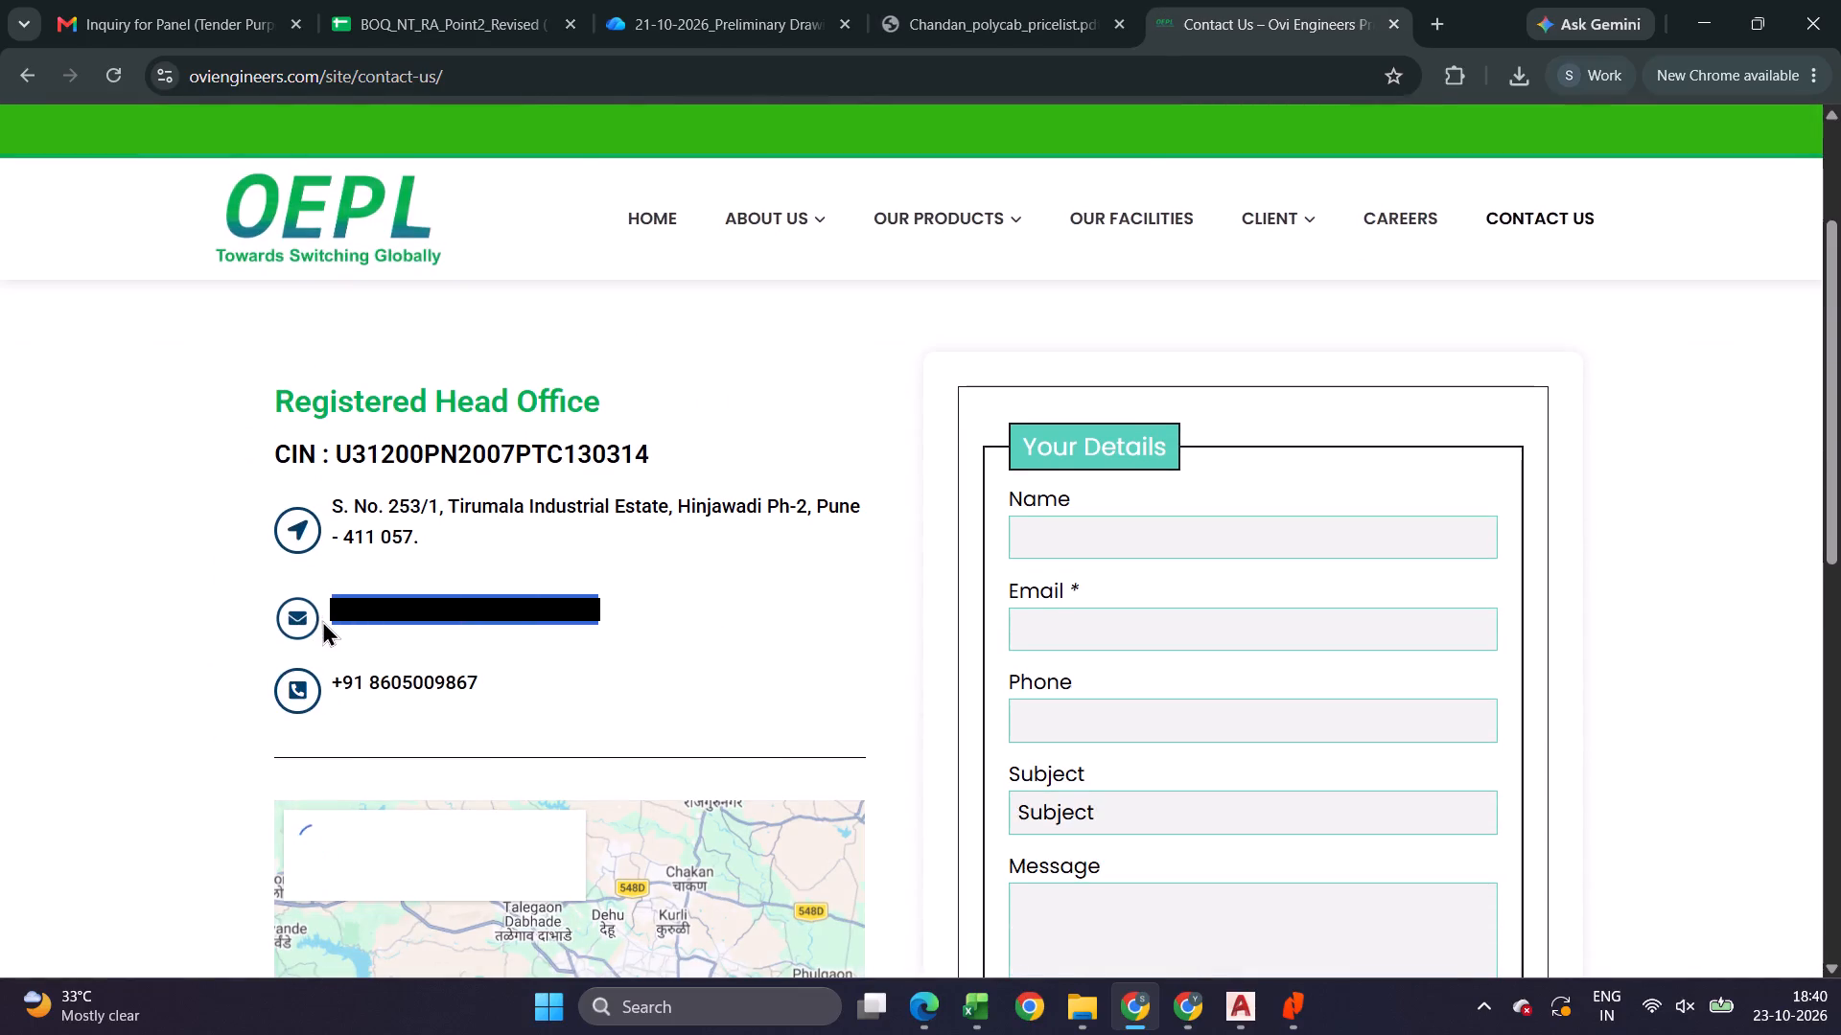
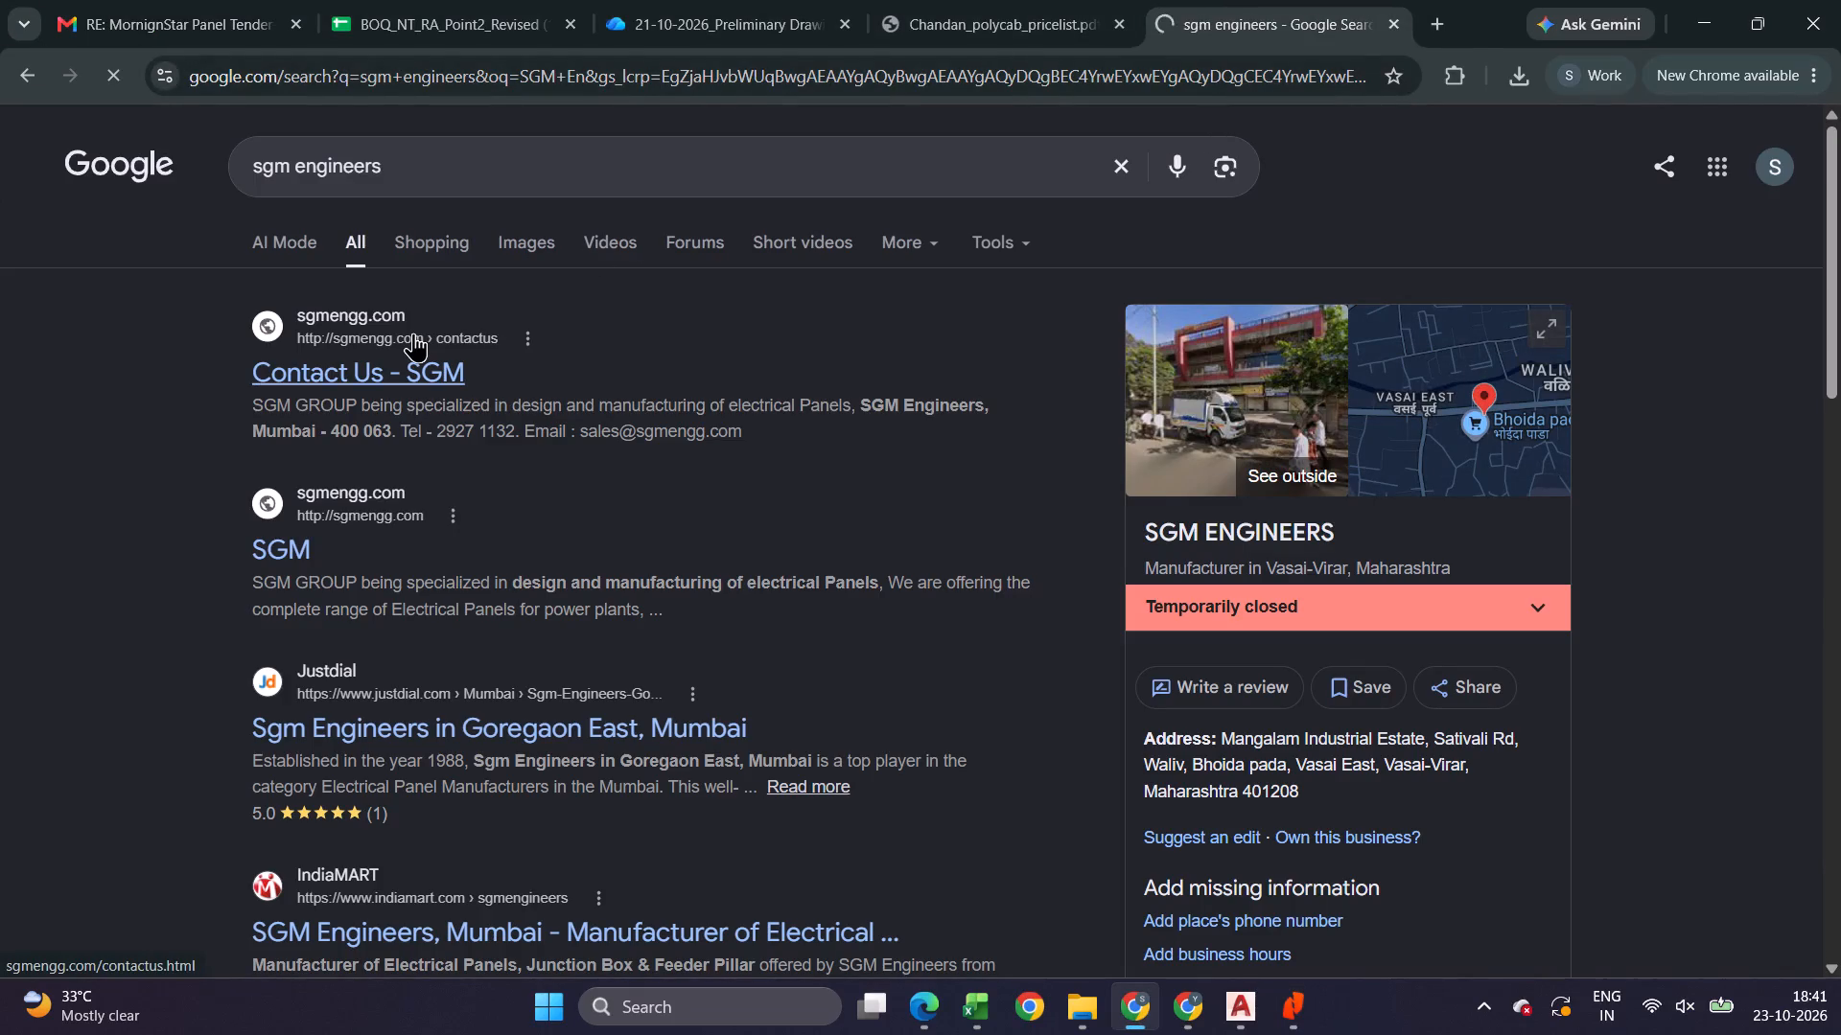
# Copy the sales e-mail address from the office address details on SGM Engineers' Contact Us page.
pyautogui.scroll(-1, 590, 654)
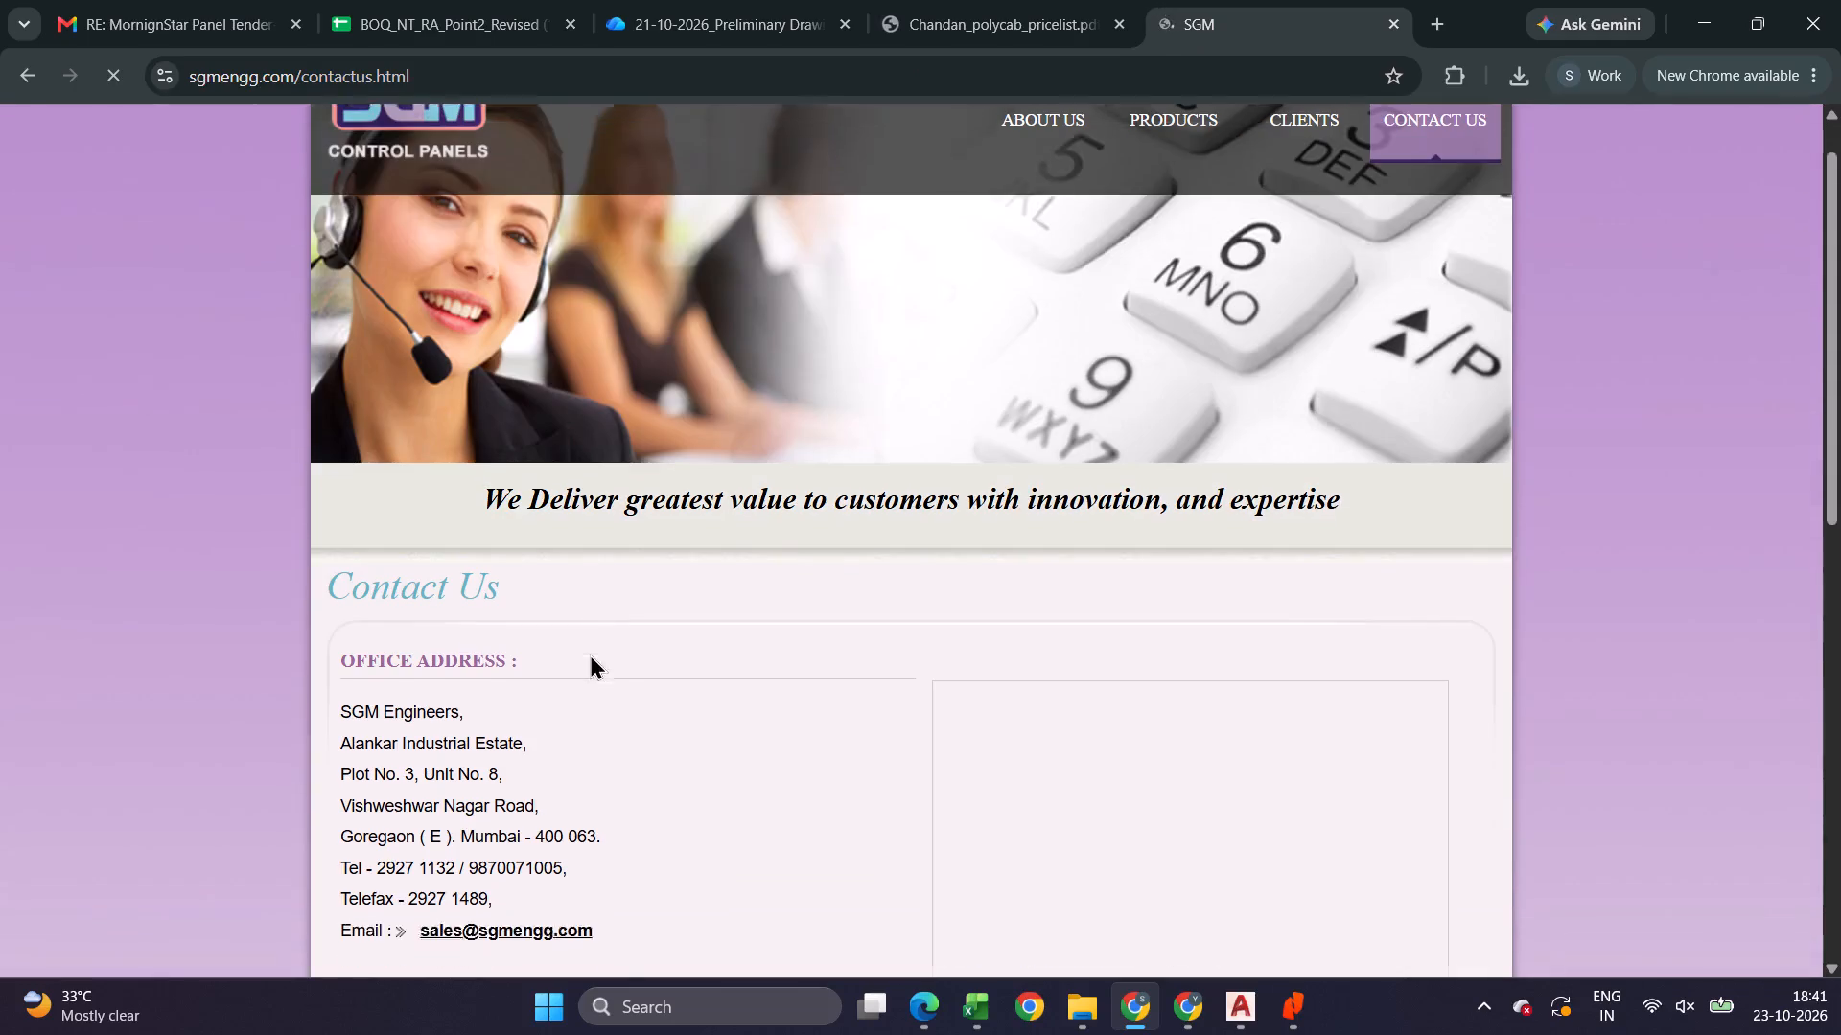
pyautogui.scroll(-1, 590, 654)
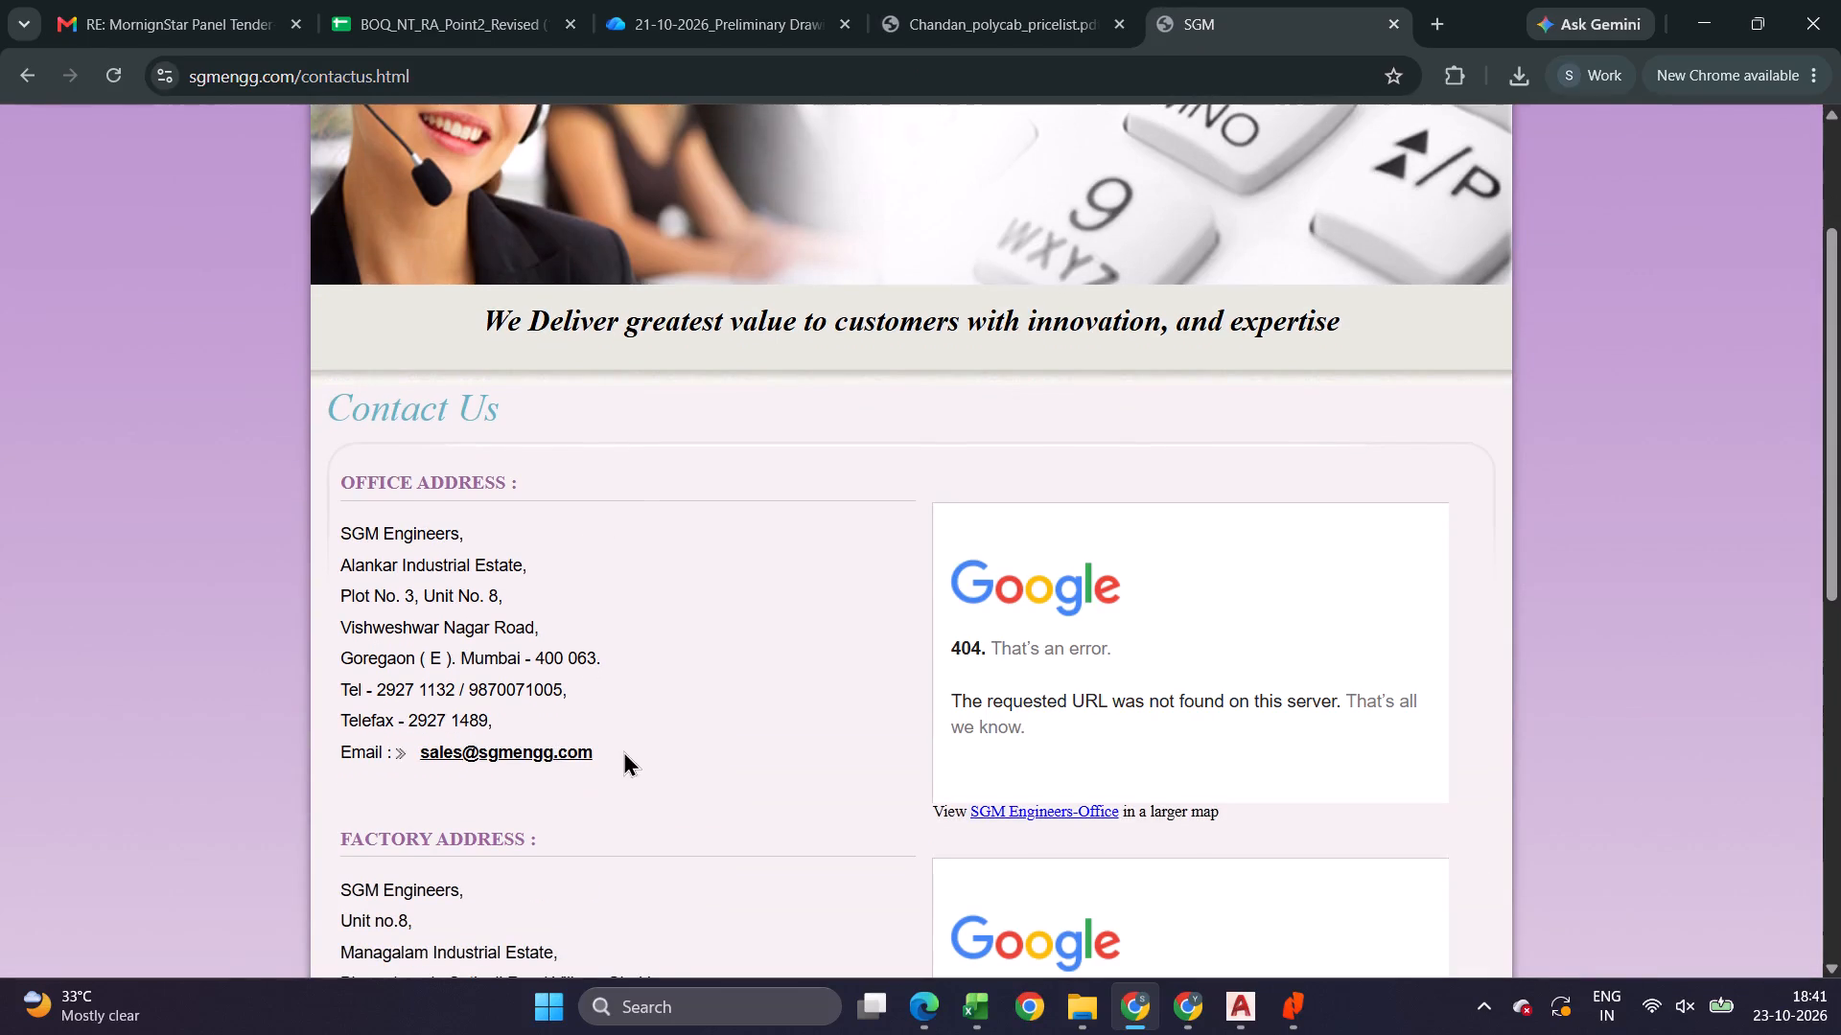
pyautogui.moveTo(626, 751); pyautogui.dragTo(423, 766)
pyautogui.scroll(4, 641, 696)
pyautogui.hotkey('ctrl', 'c')
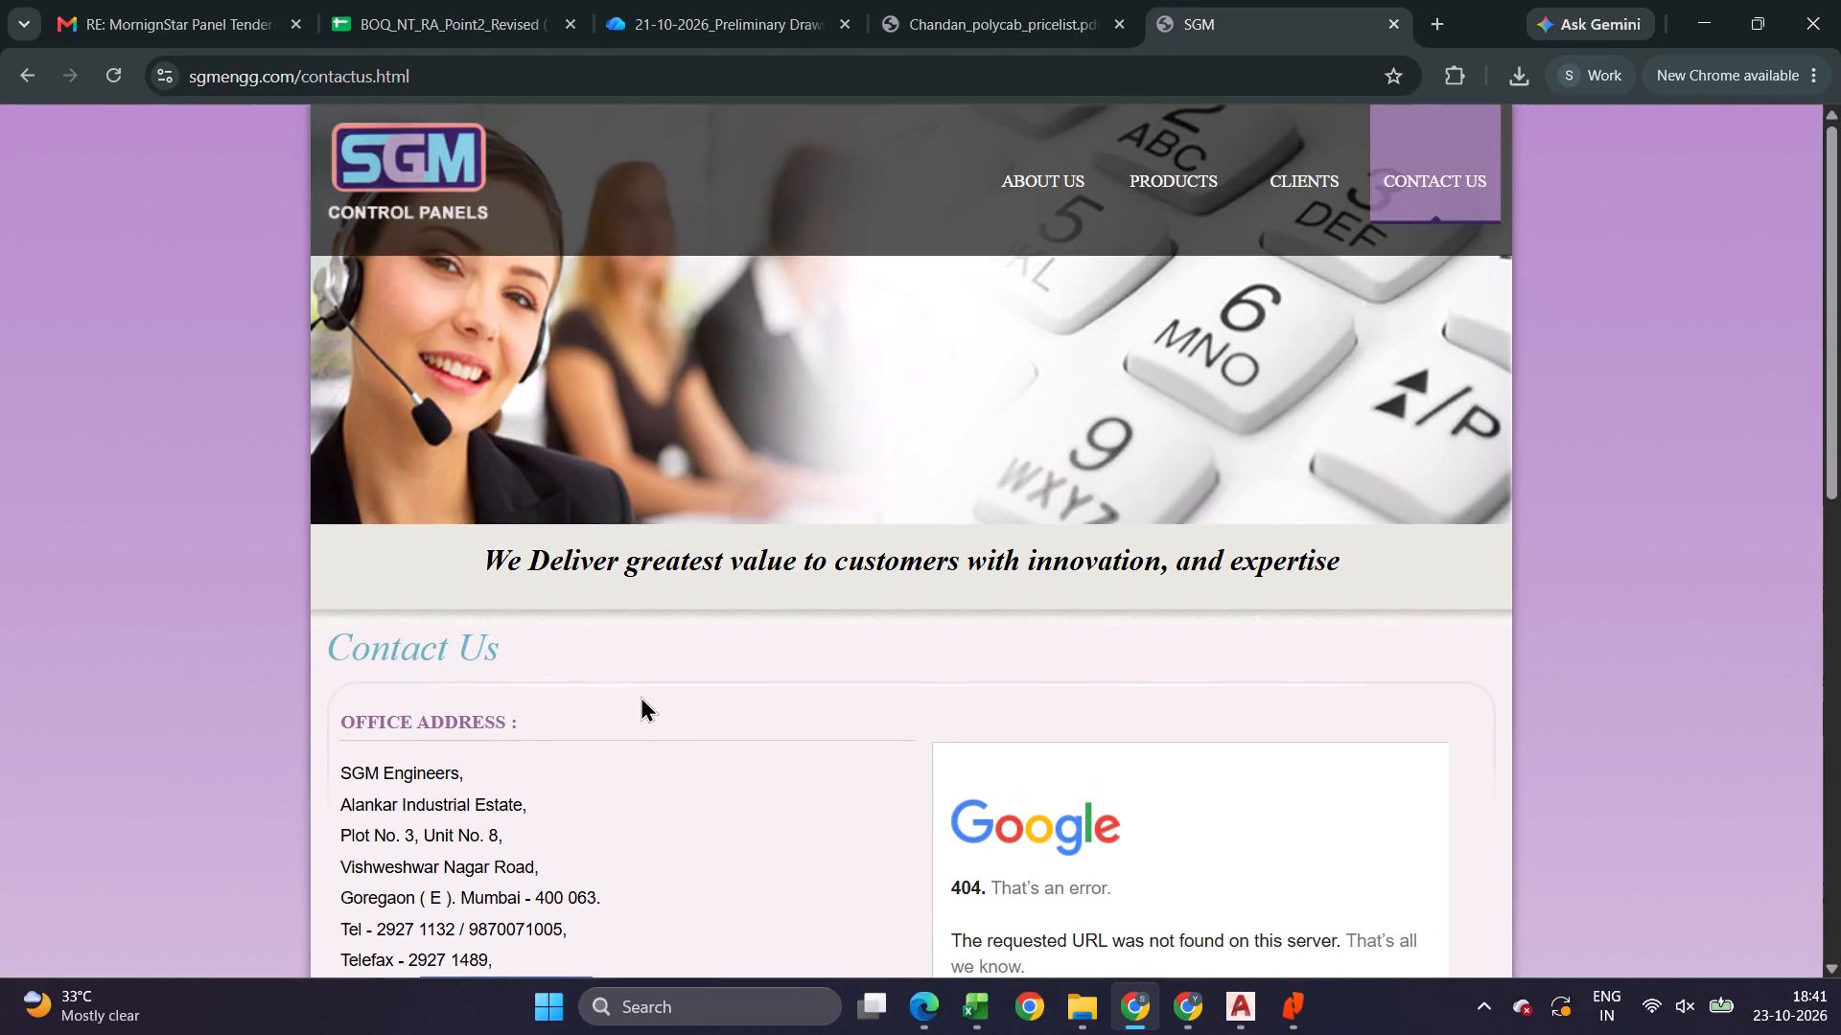
# Open SGM's Products page to examine the range of panels it manufactures.
pyautogui.click(1128, 195)
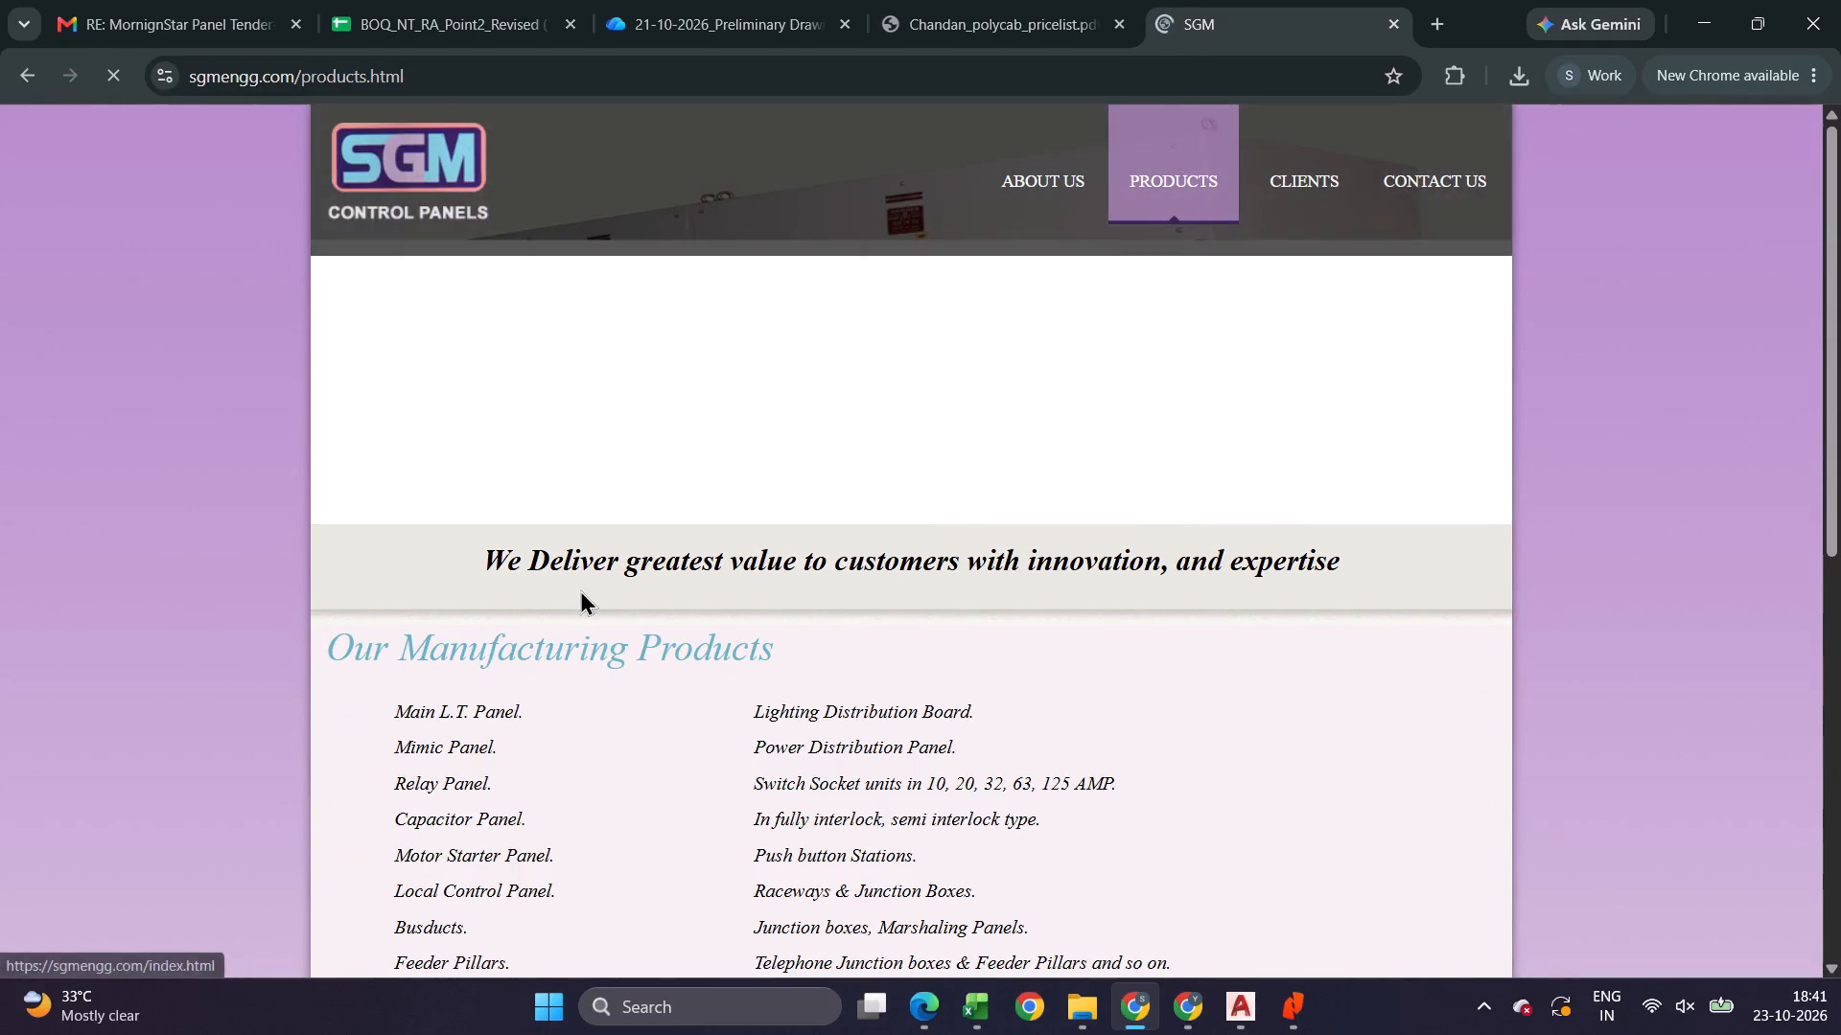
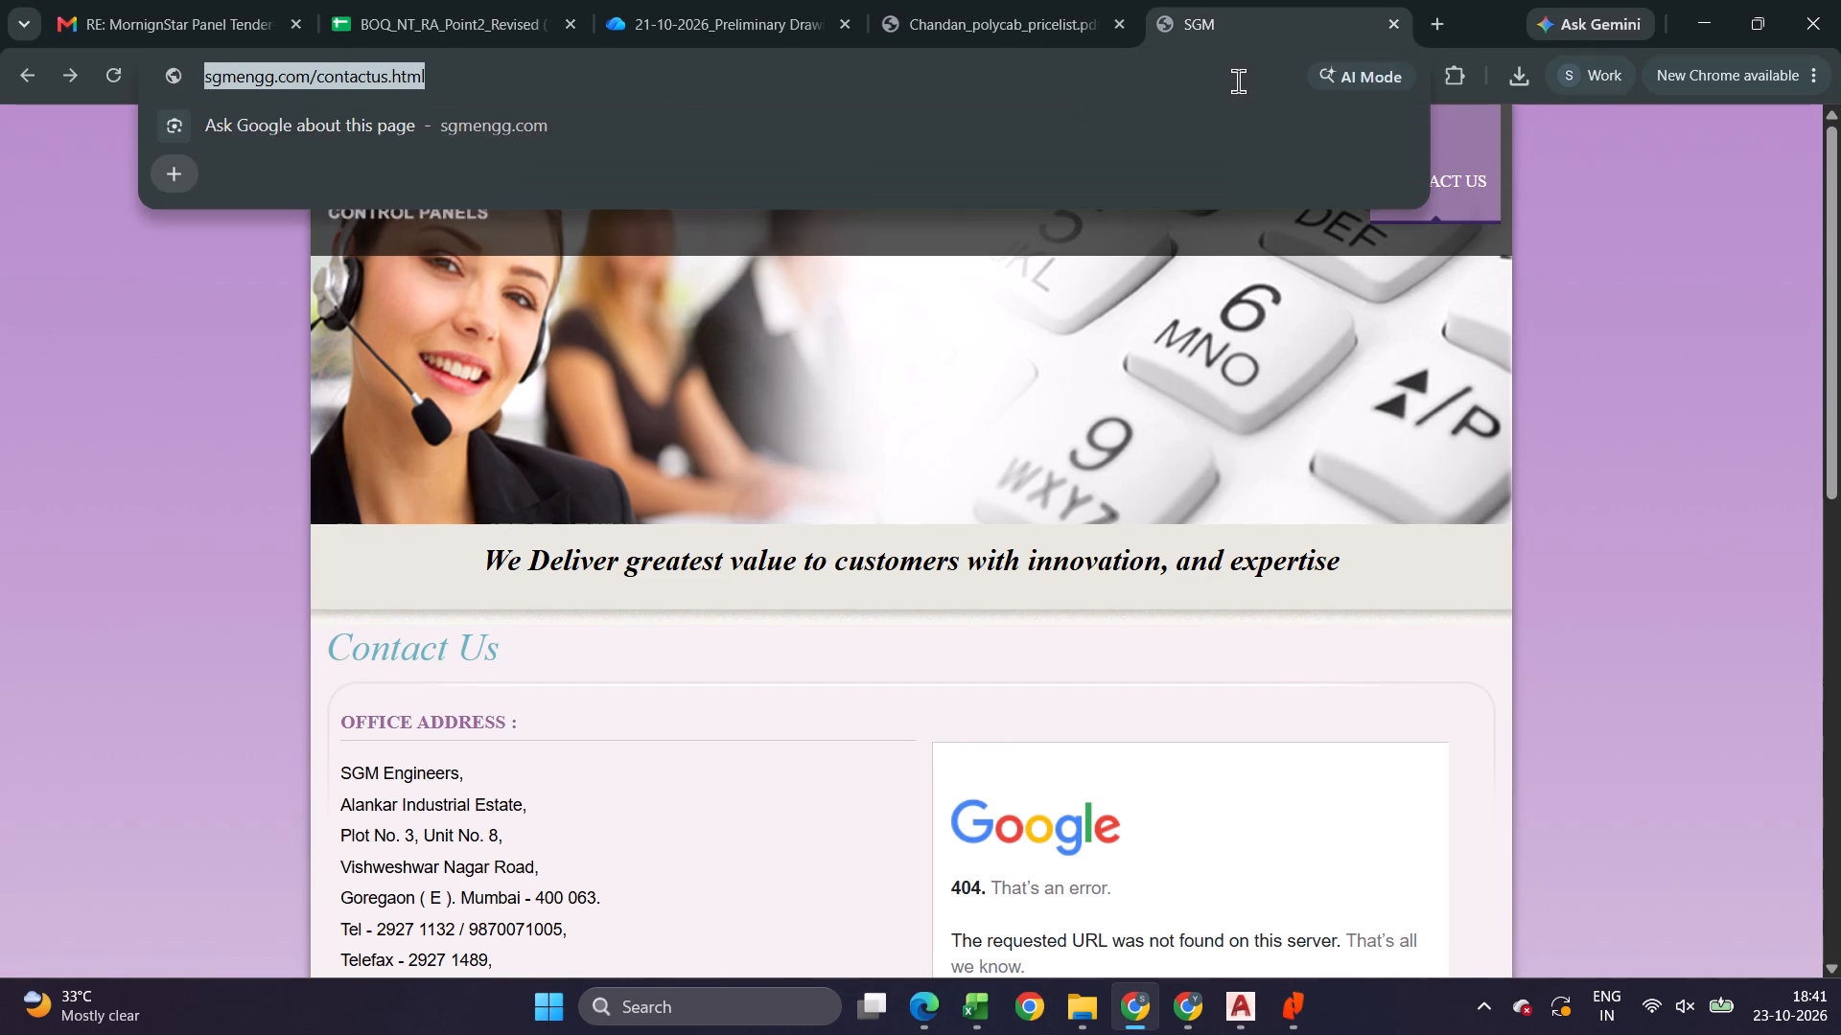
# Search the web for Narkhede Switchgears and open the contact page on the manufacturer's own website.
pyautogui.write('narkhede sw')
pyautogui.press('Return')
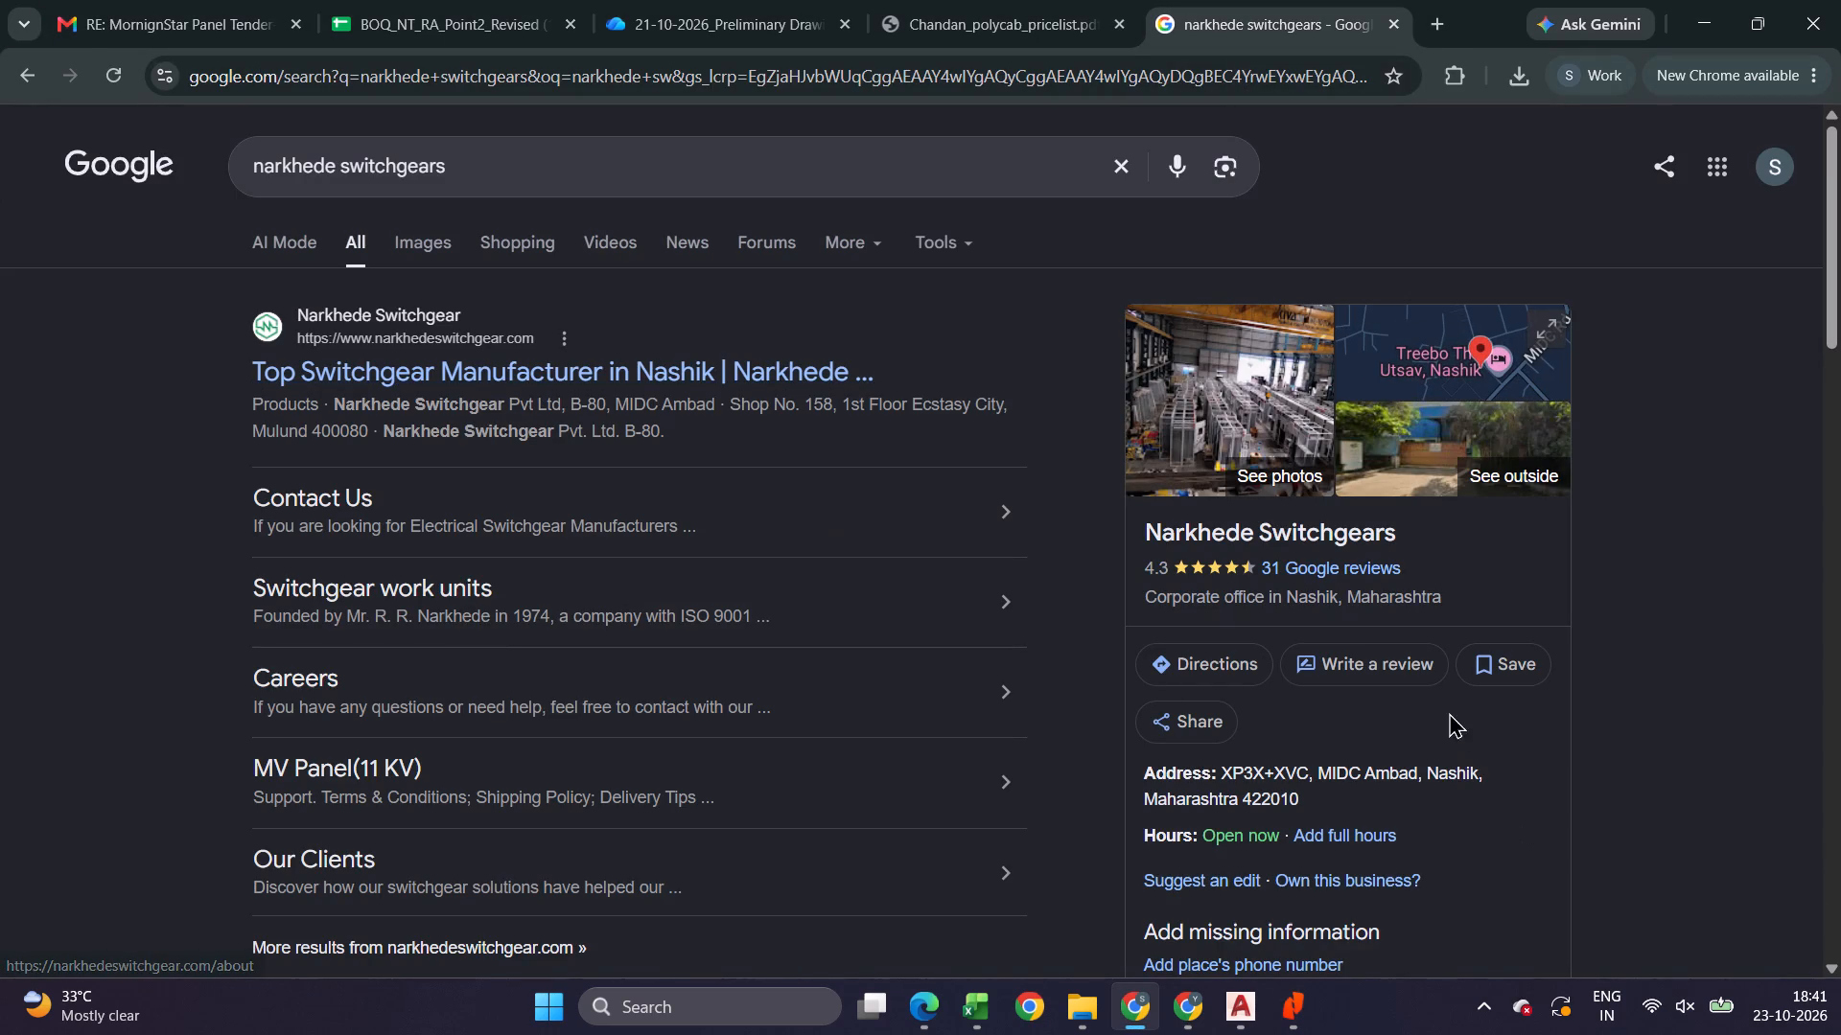
pyautogui.click(528, 391)
pyautogui.click(553, 377)
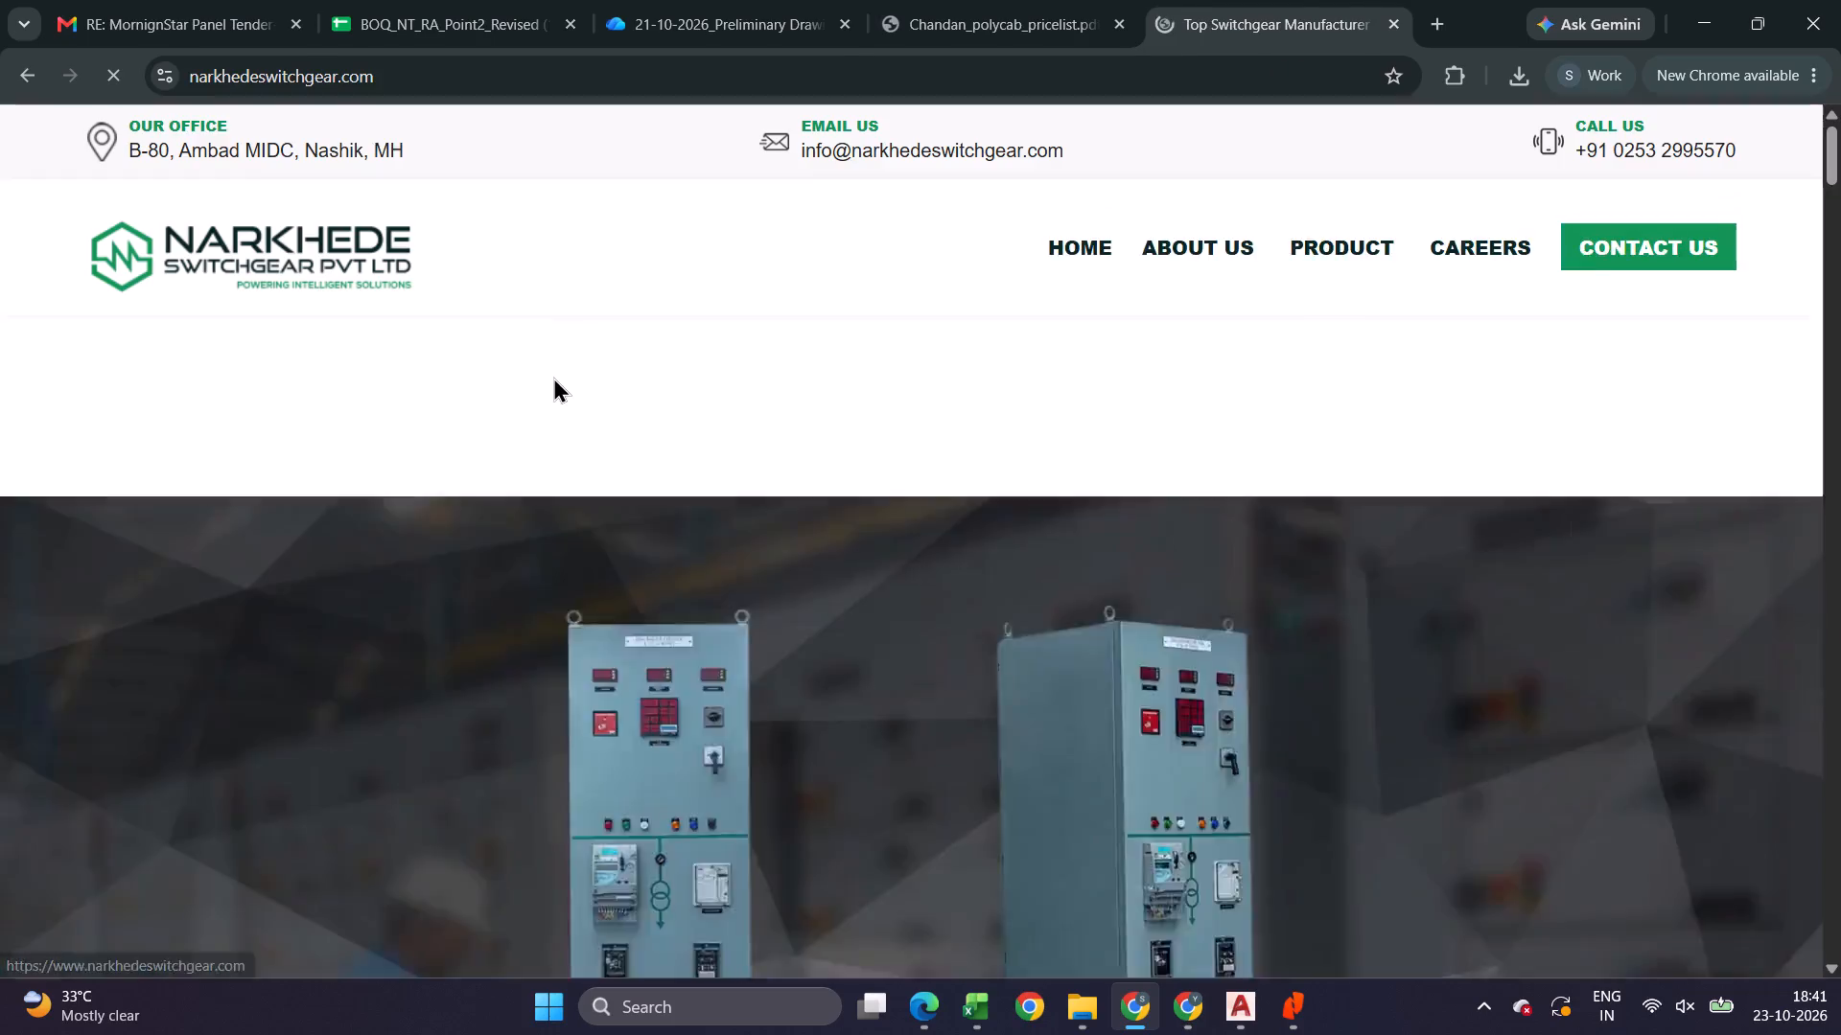
pyautogui.click(1663, 262)
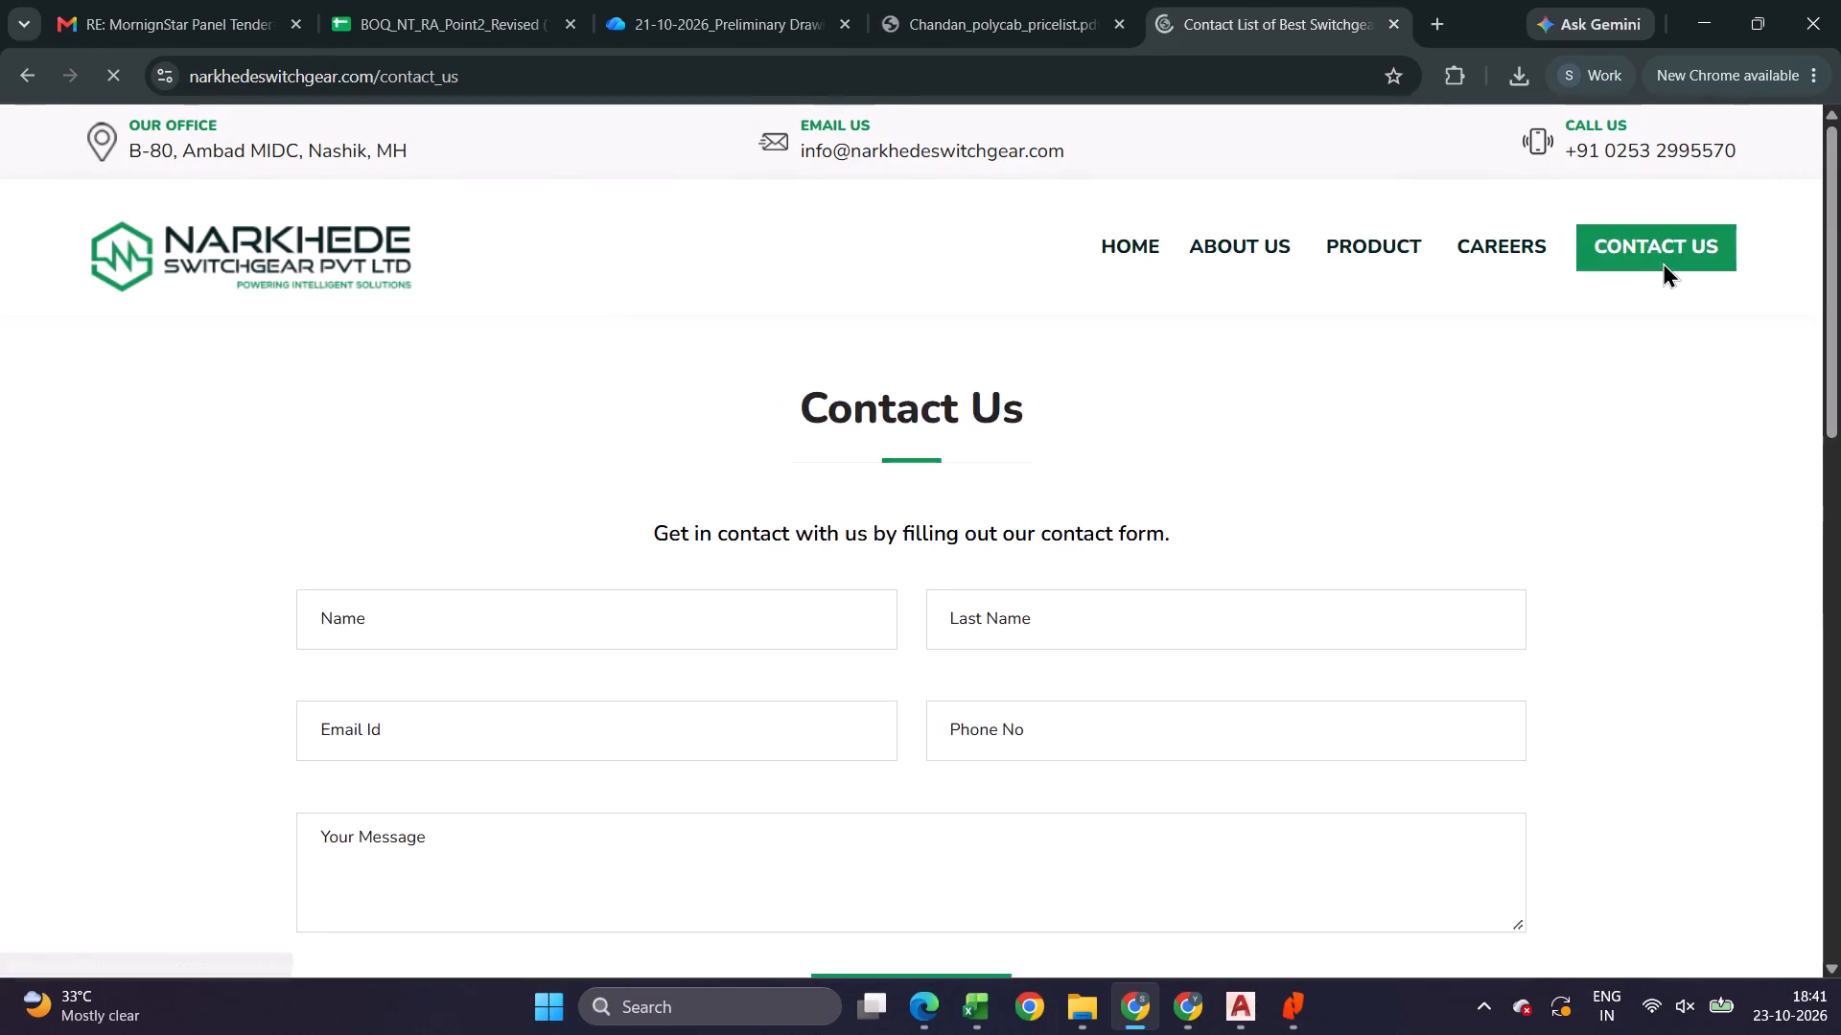
# Select the company's email address in the contact details below the form on the Narkhede Switchgear contact page.
pyautogui.scroll(-5, 1198, 587)
pyautogui.moveTo(1130, 473); pyautogui.dragTo(816, 471)
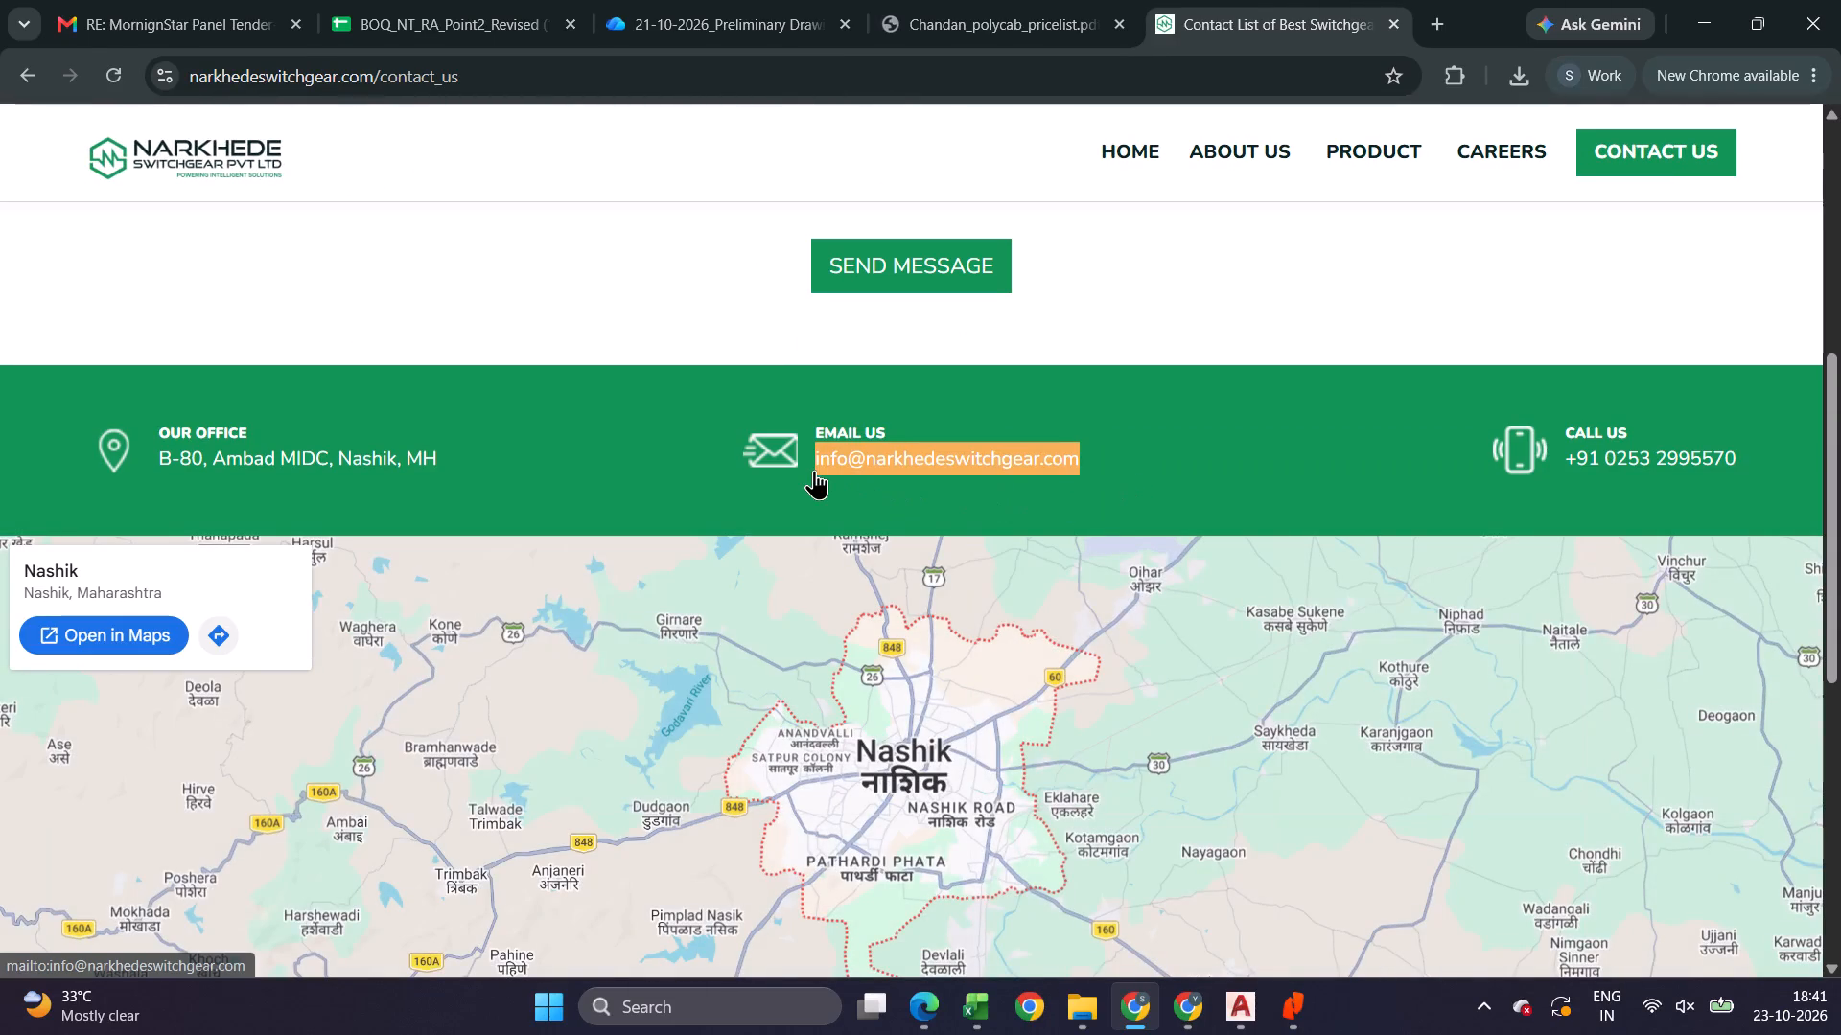
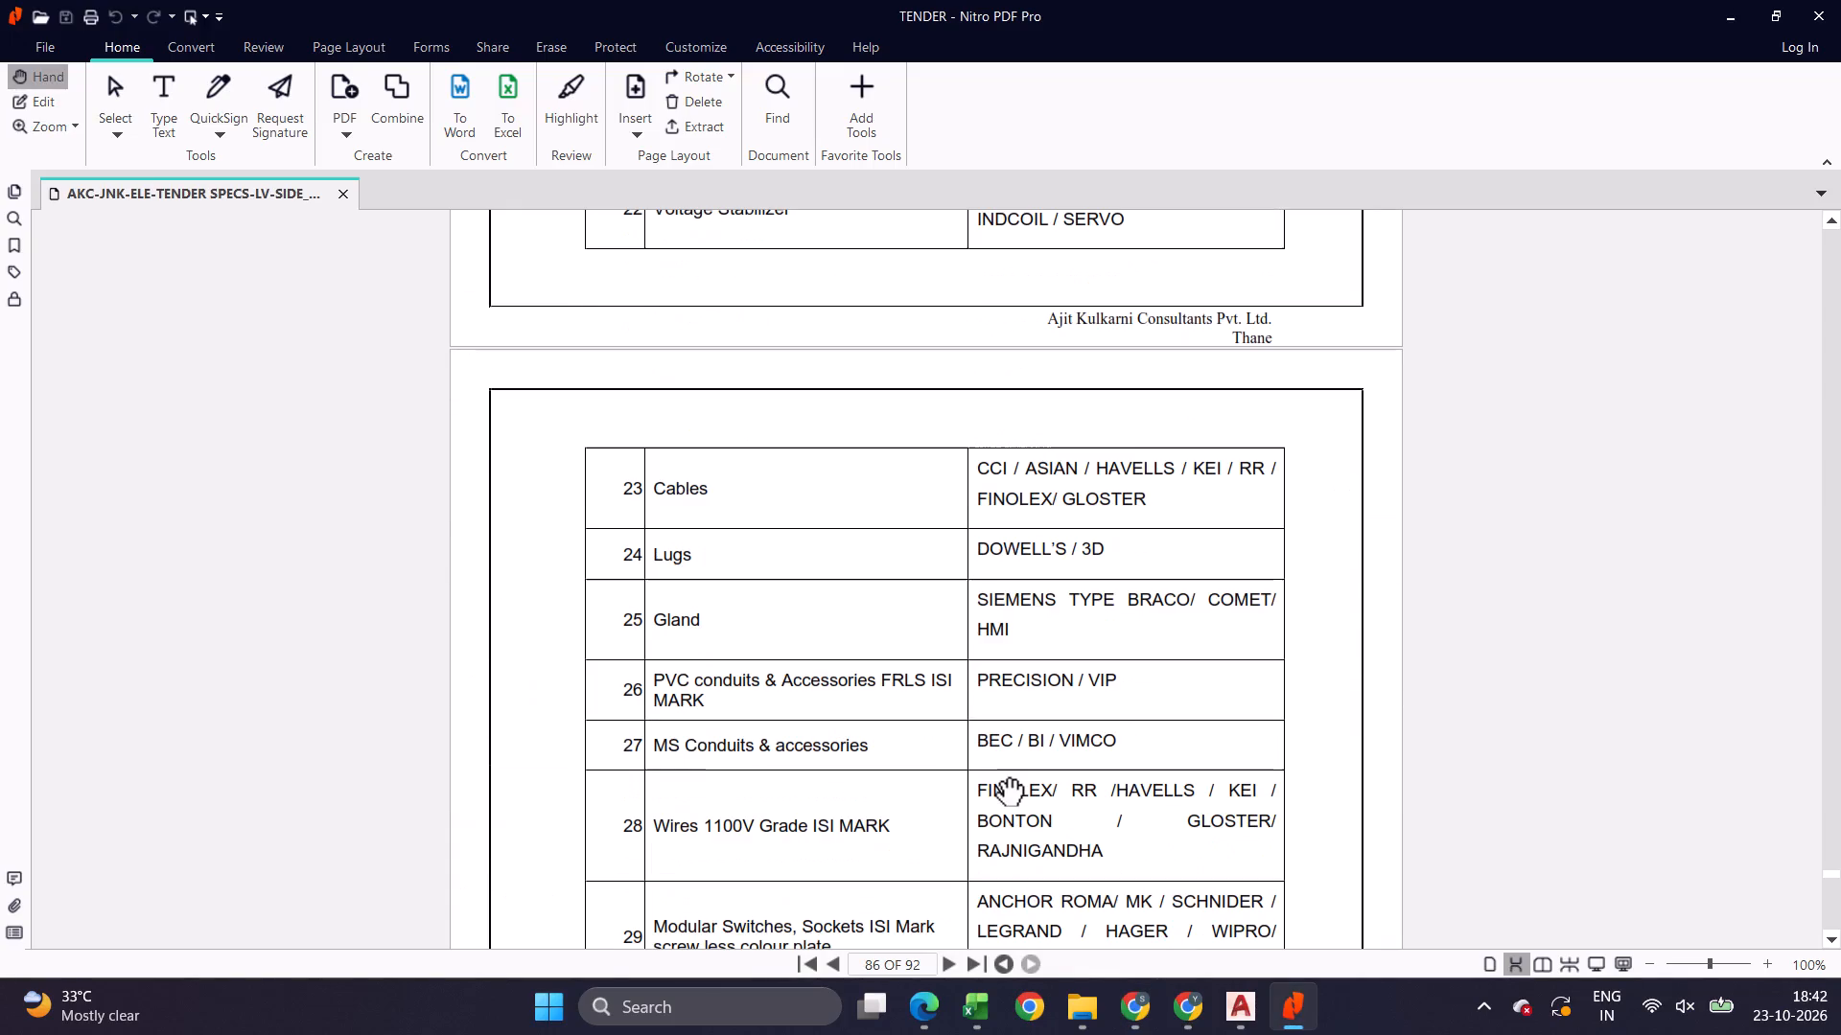
# Examine the table of makes on page 86 of the tender specs PDF, from cables, lugs and glands down to light fittings.
pyautogui.scroll(-3, 997, 777)
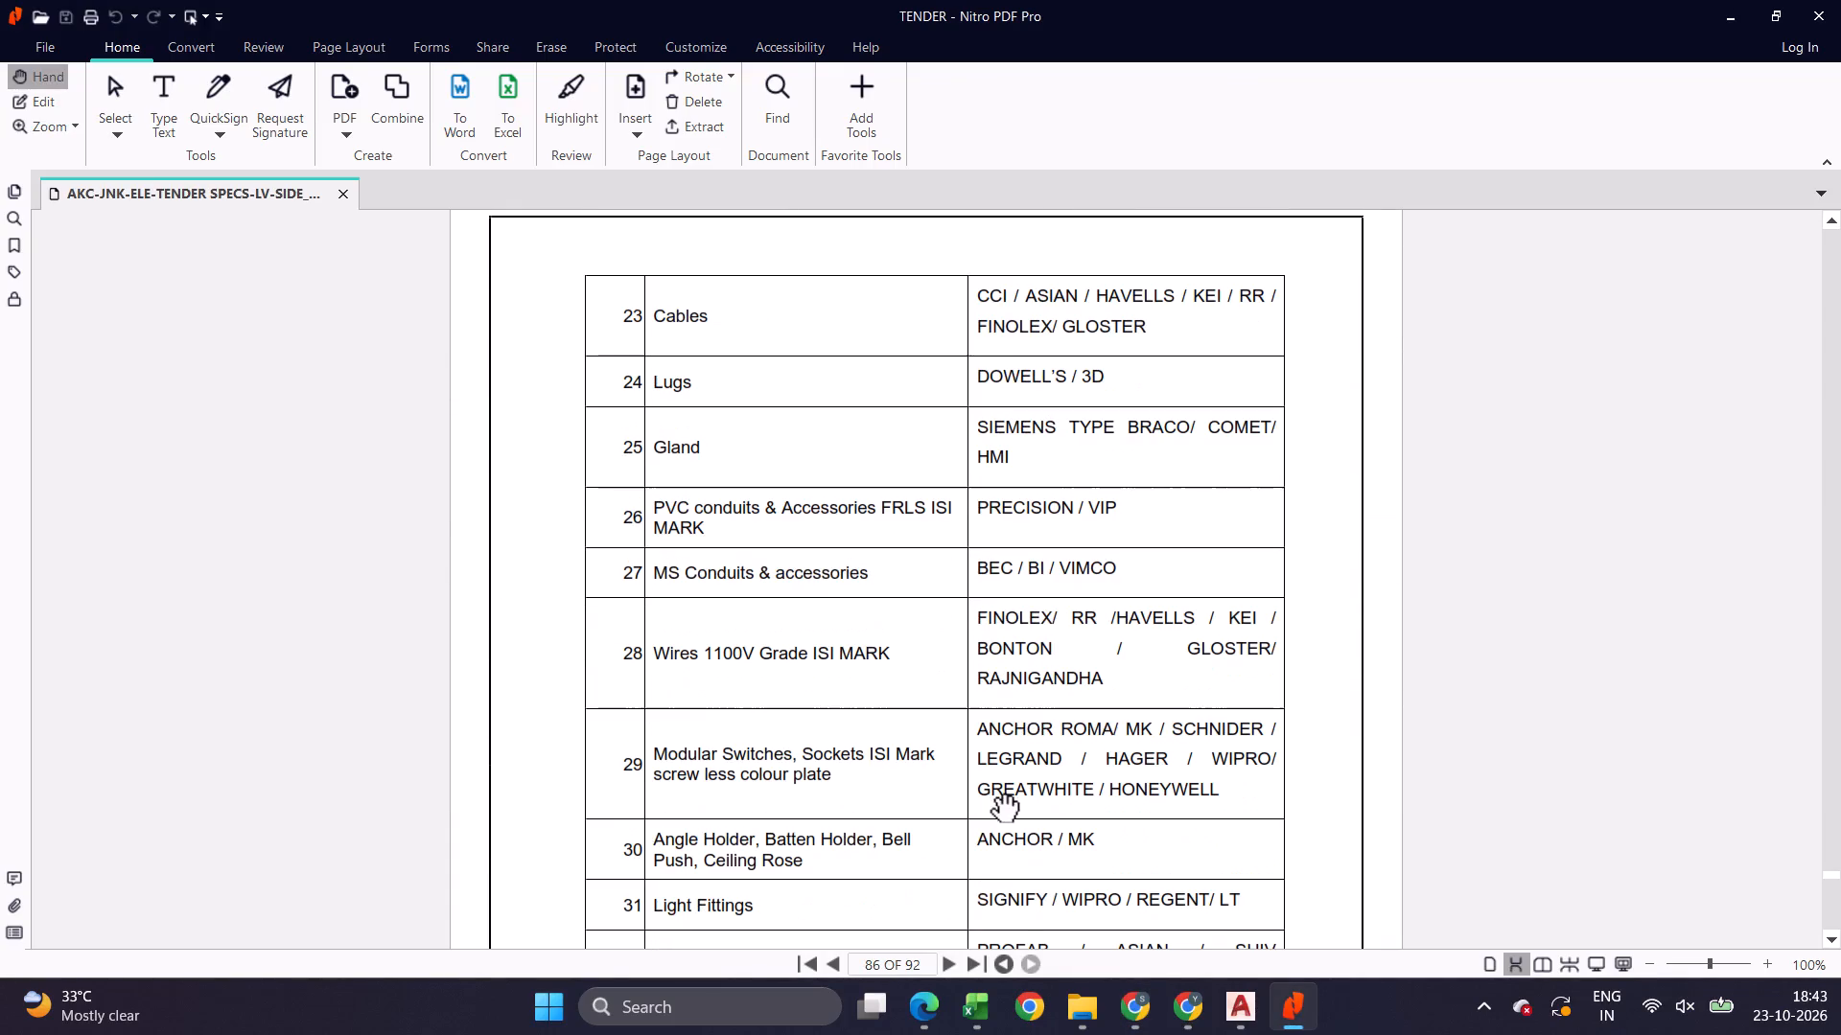
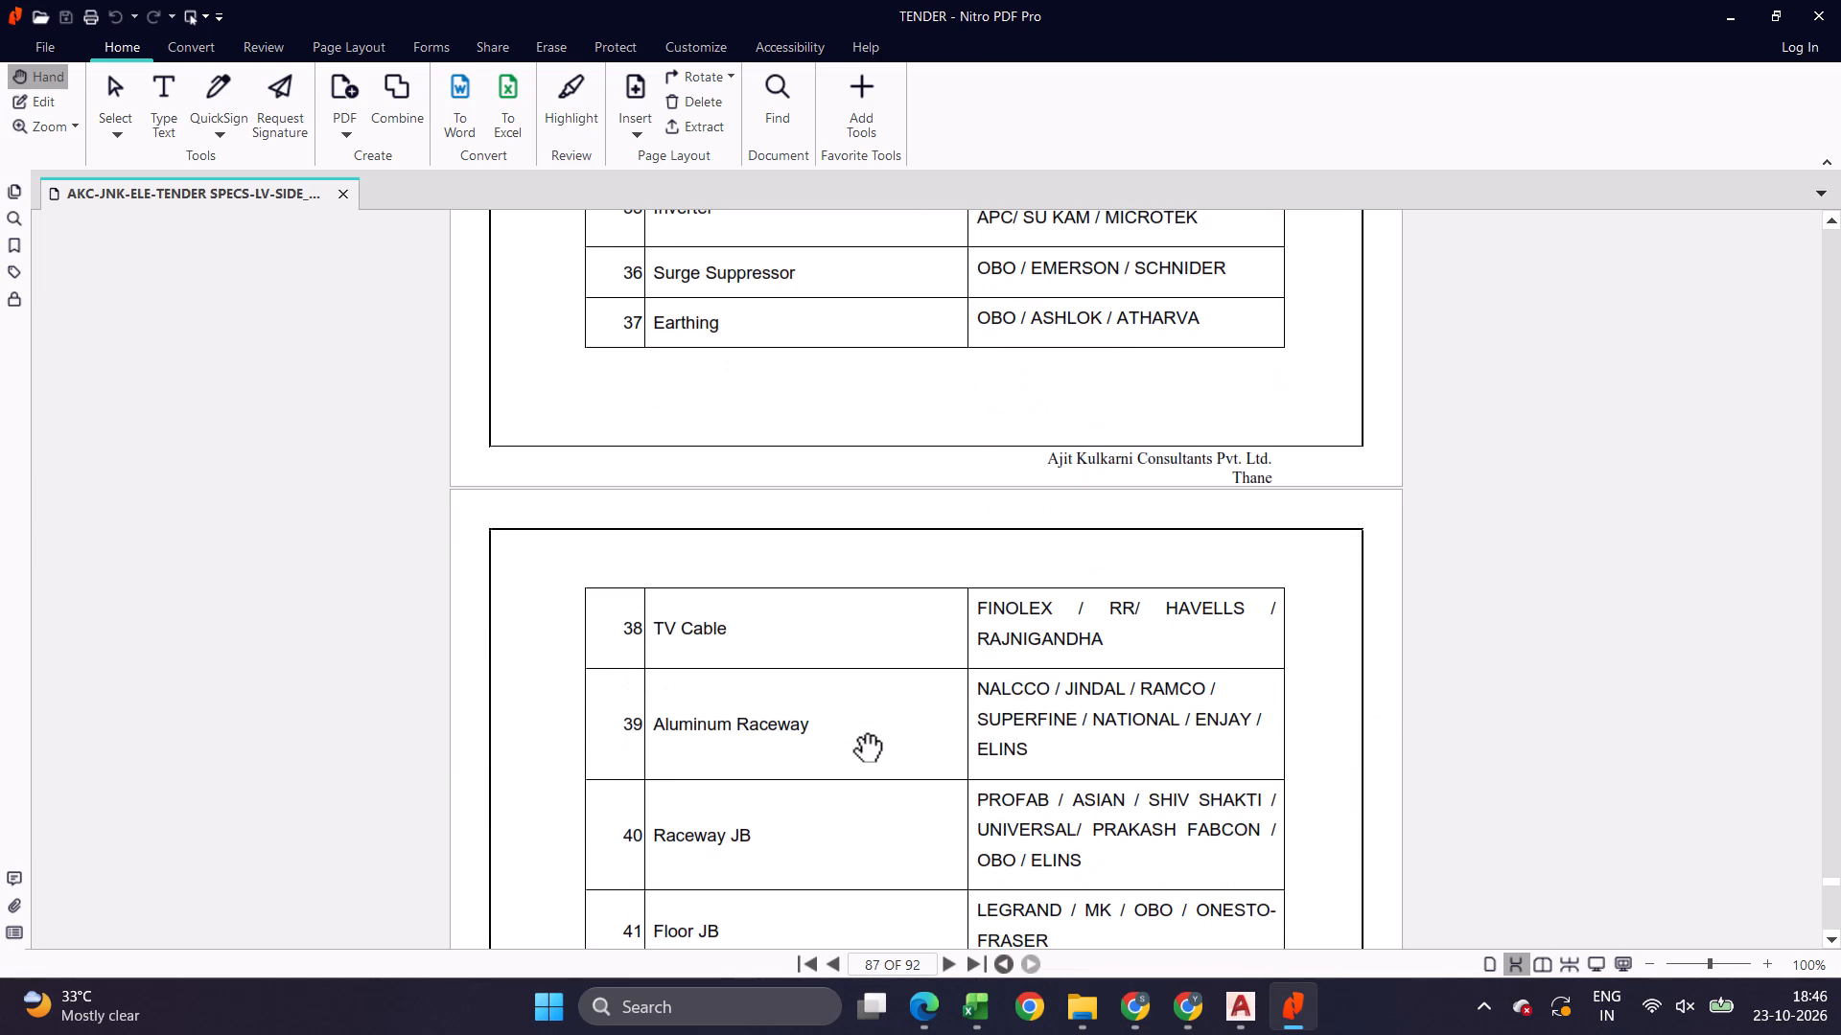
# Examine the end of the tender specs' makes list, covering aluminum raceway, raceway JB, floor JB and the remaining items.
pyautogui.scroll(-2, 855, 733)
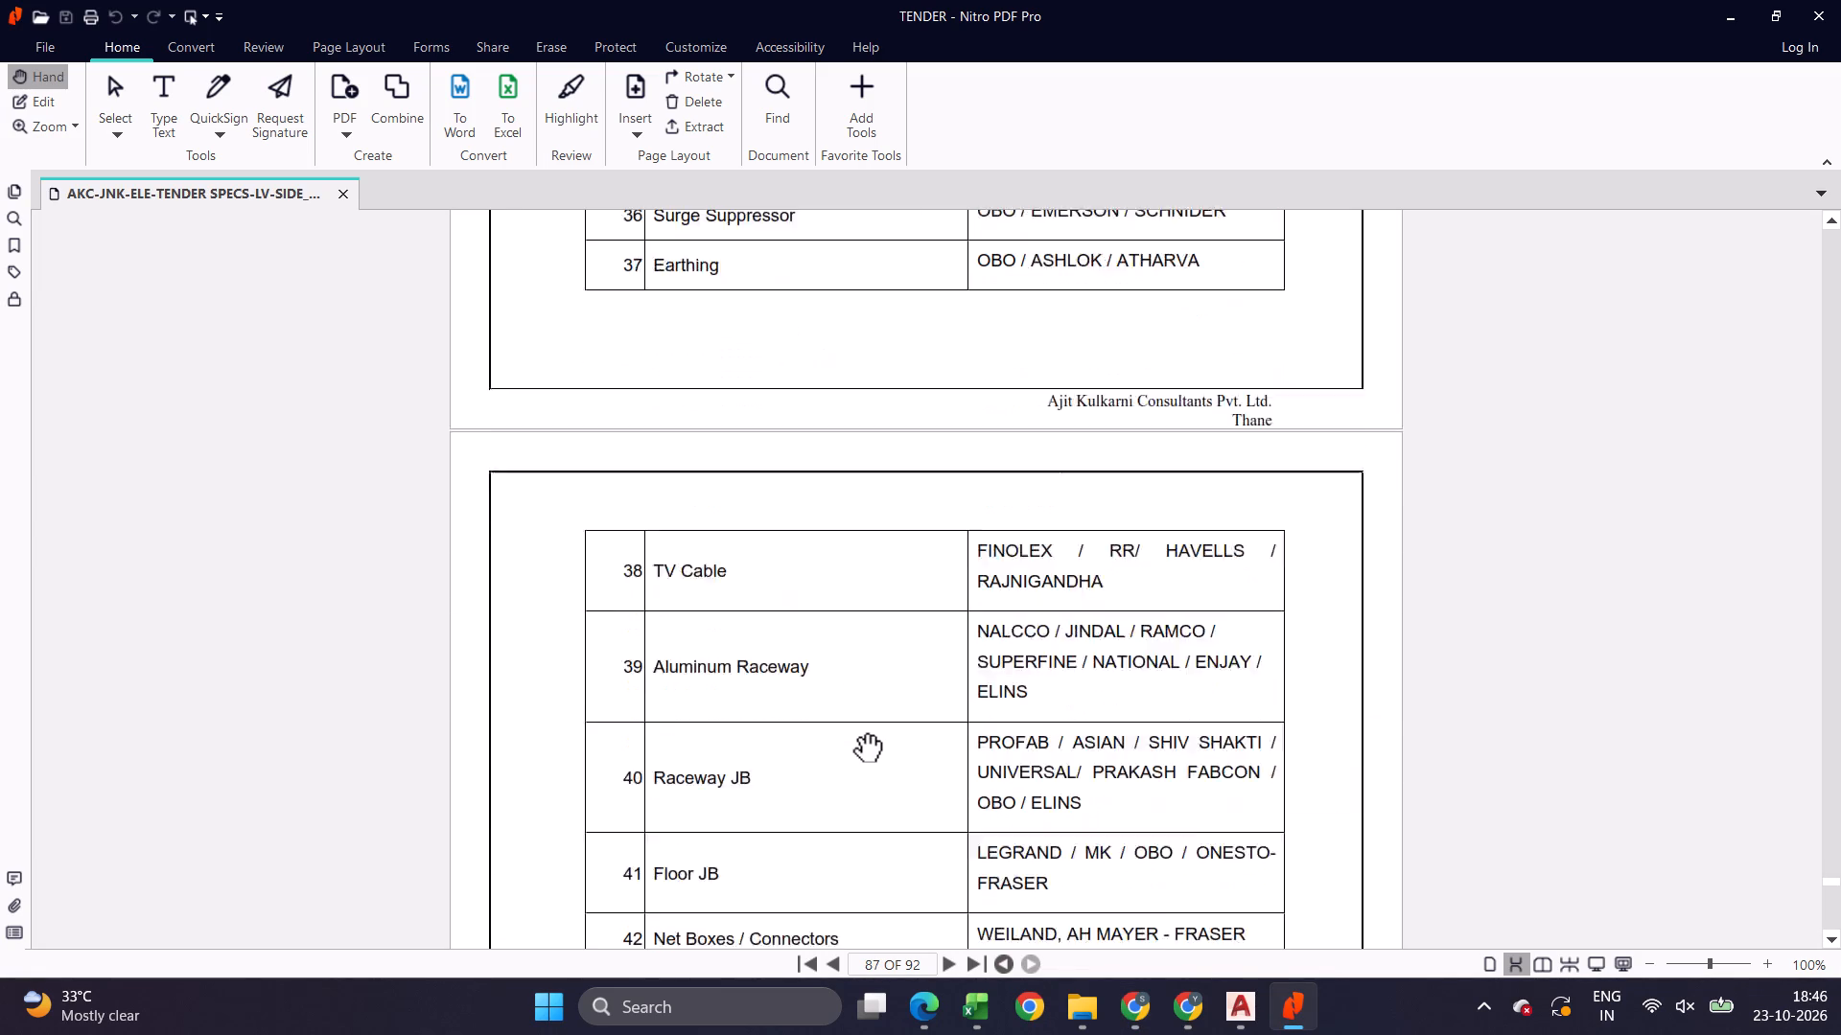
pyautogui.scroll(-2, 855, 733)
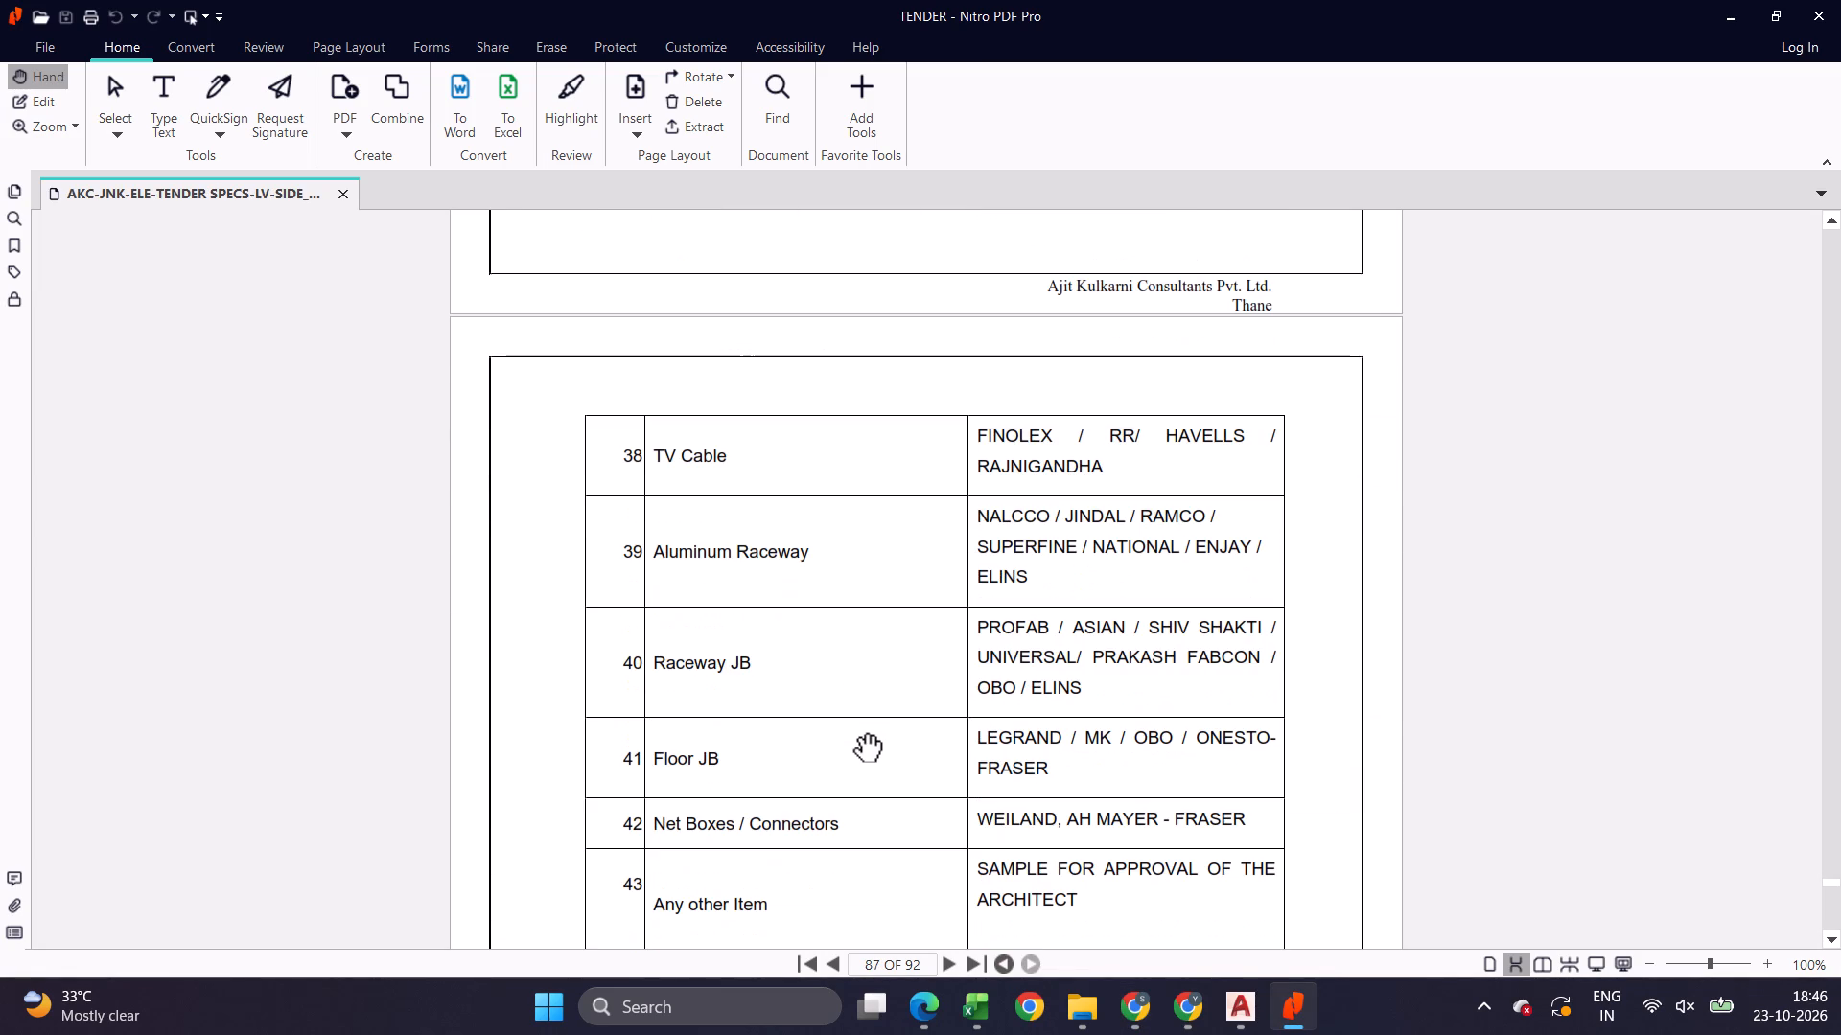
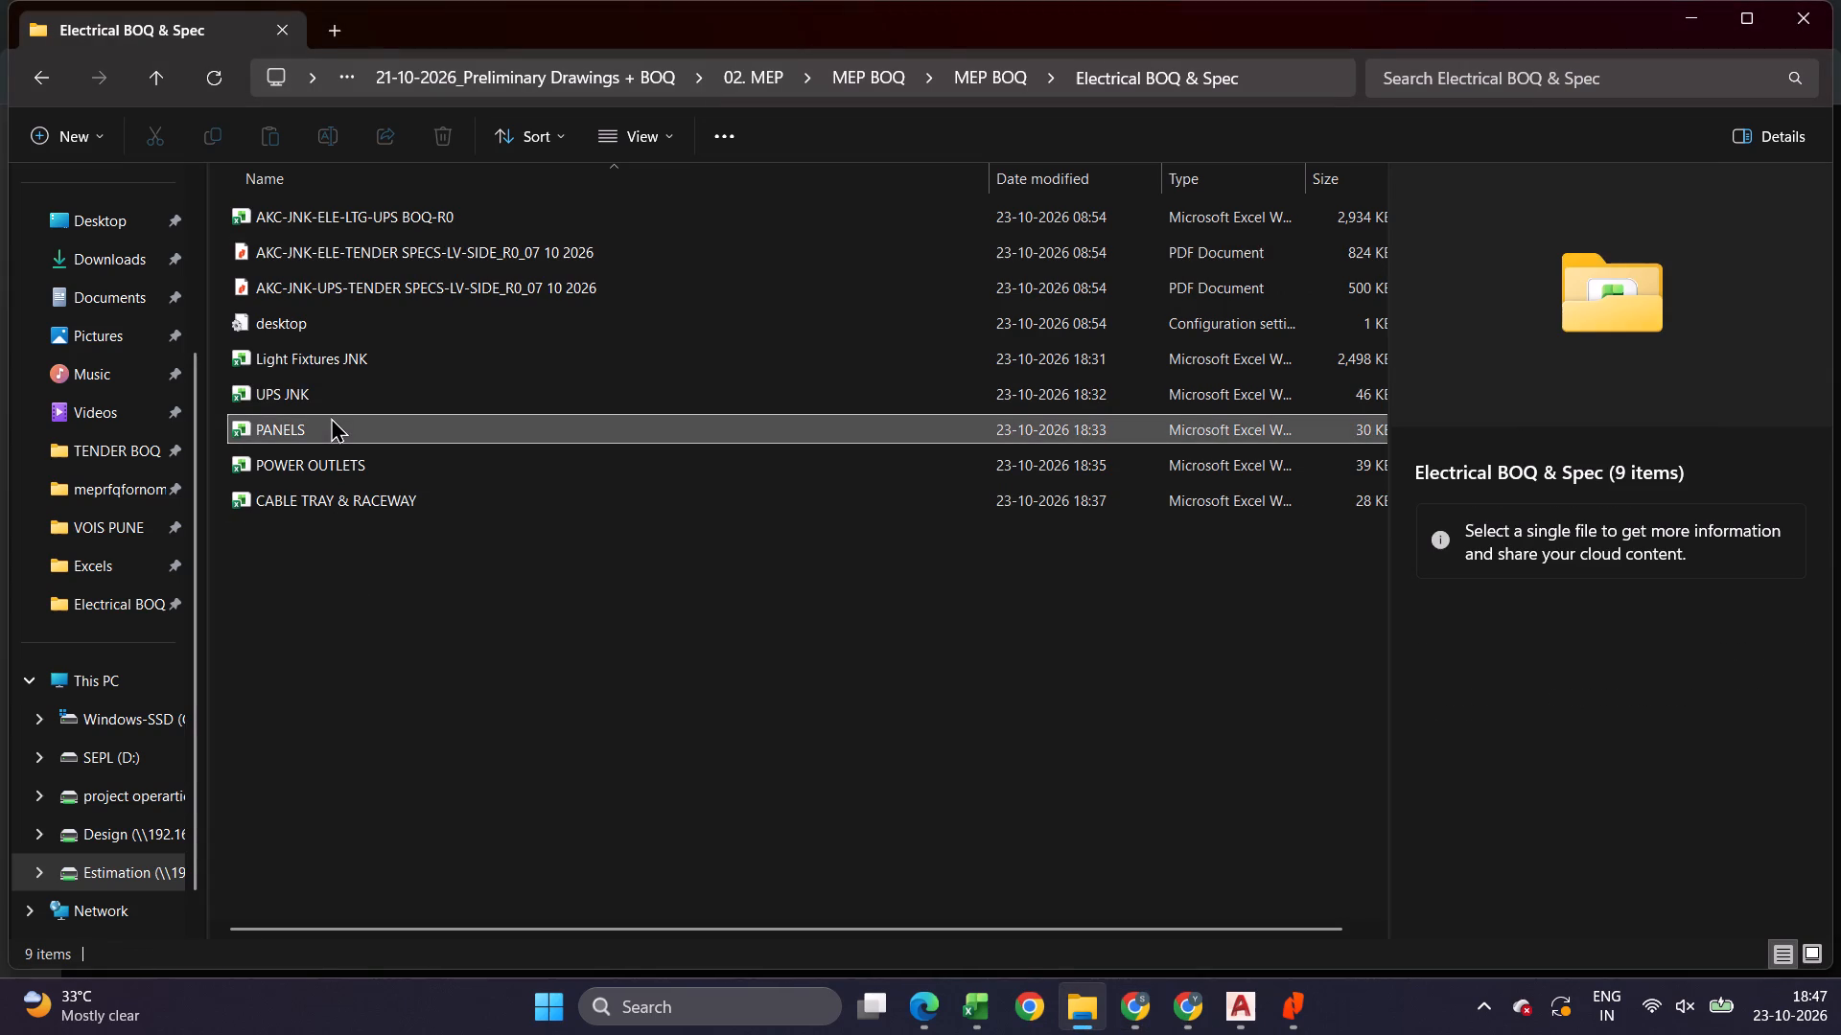
# Create a workbook named SENSORS from a copy of PANELS in the Electrical BOQ & Spec folder, and open it.
pyautogui.hotkey('ctrl', 'c')
pyautogui.hotkey('ctrl', 'v')
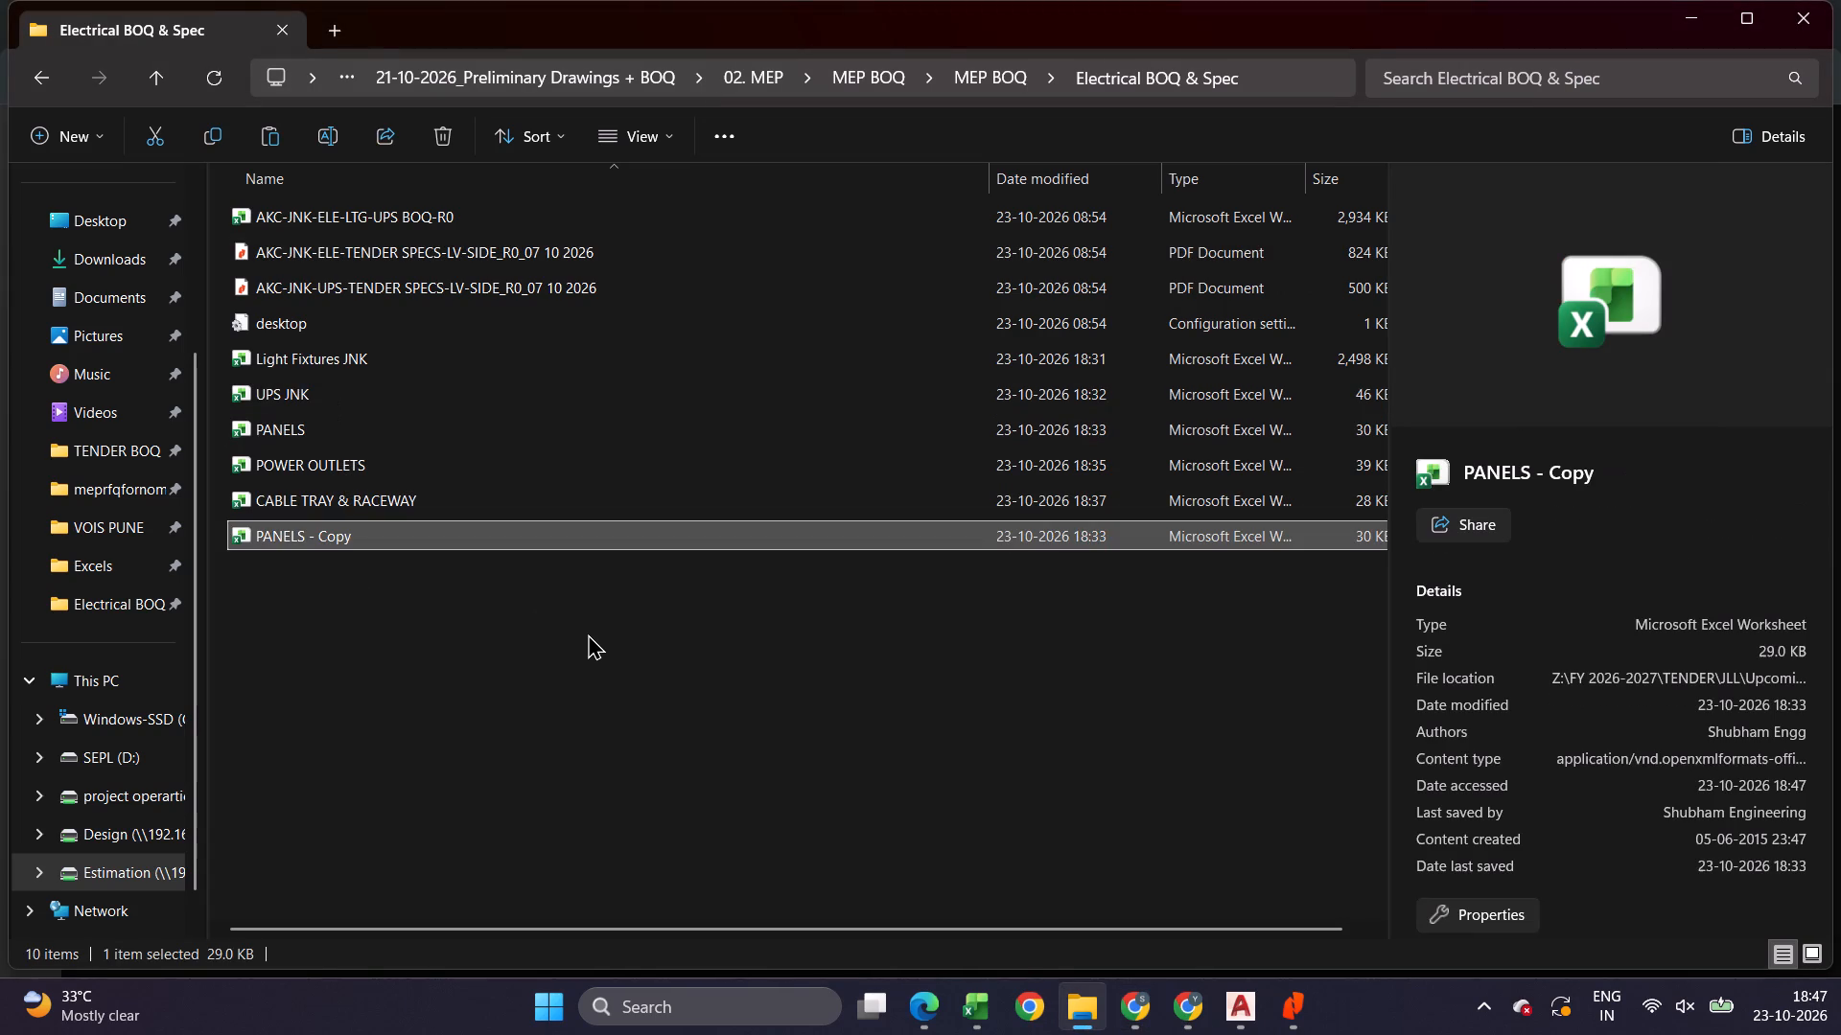
pyautogui.press('F2')
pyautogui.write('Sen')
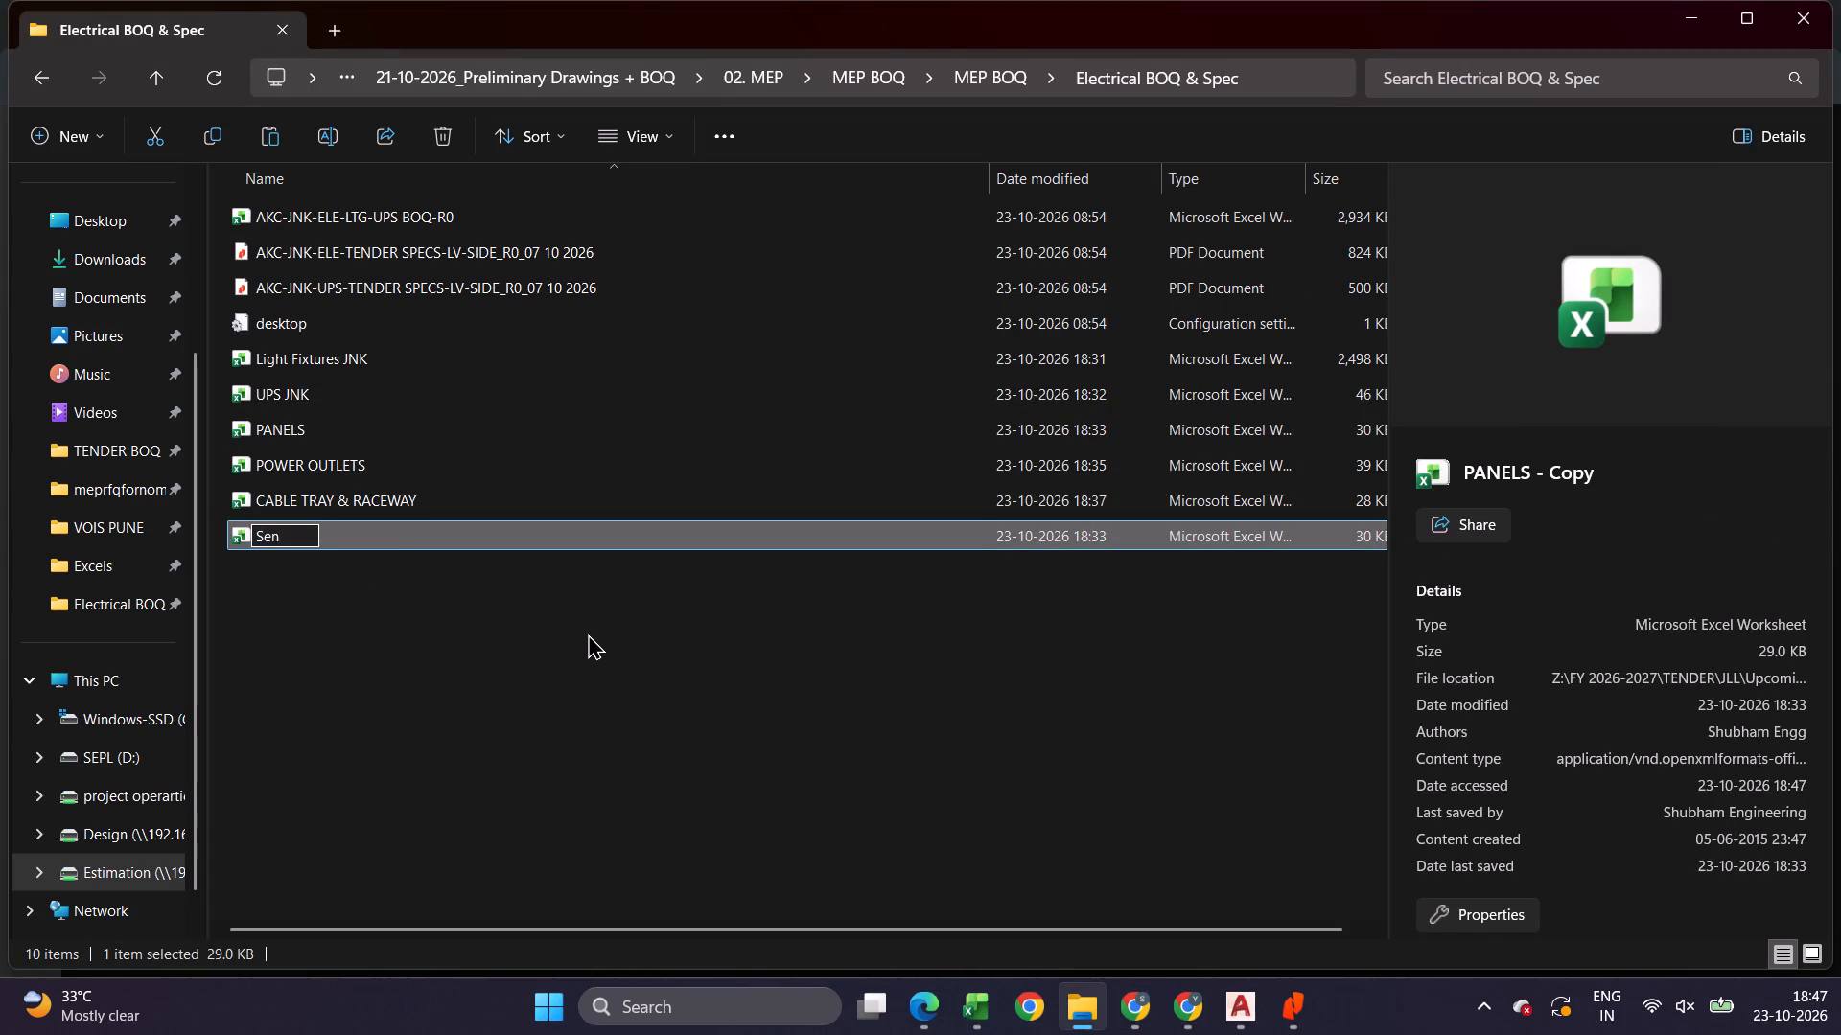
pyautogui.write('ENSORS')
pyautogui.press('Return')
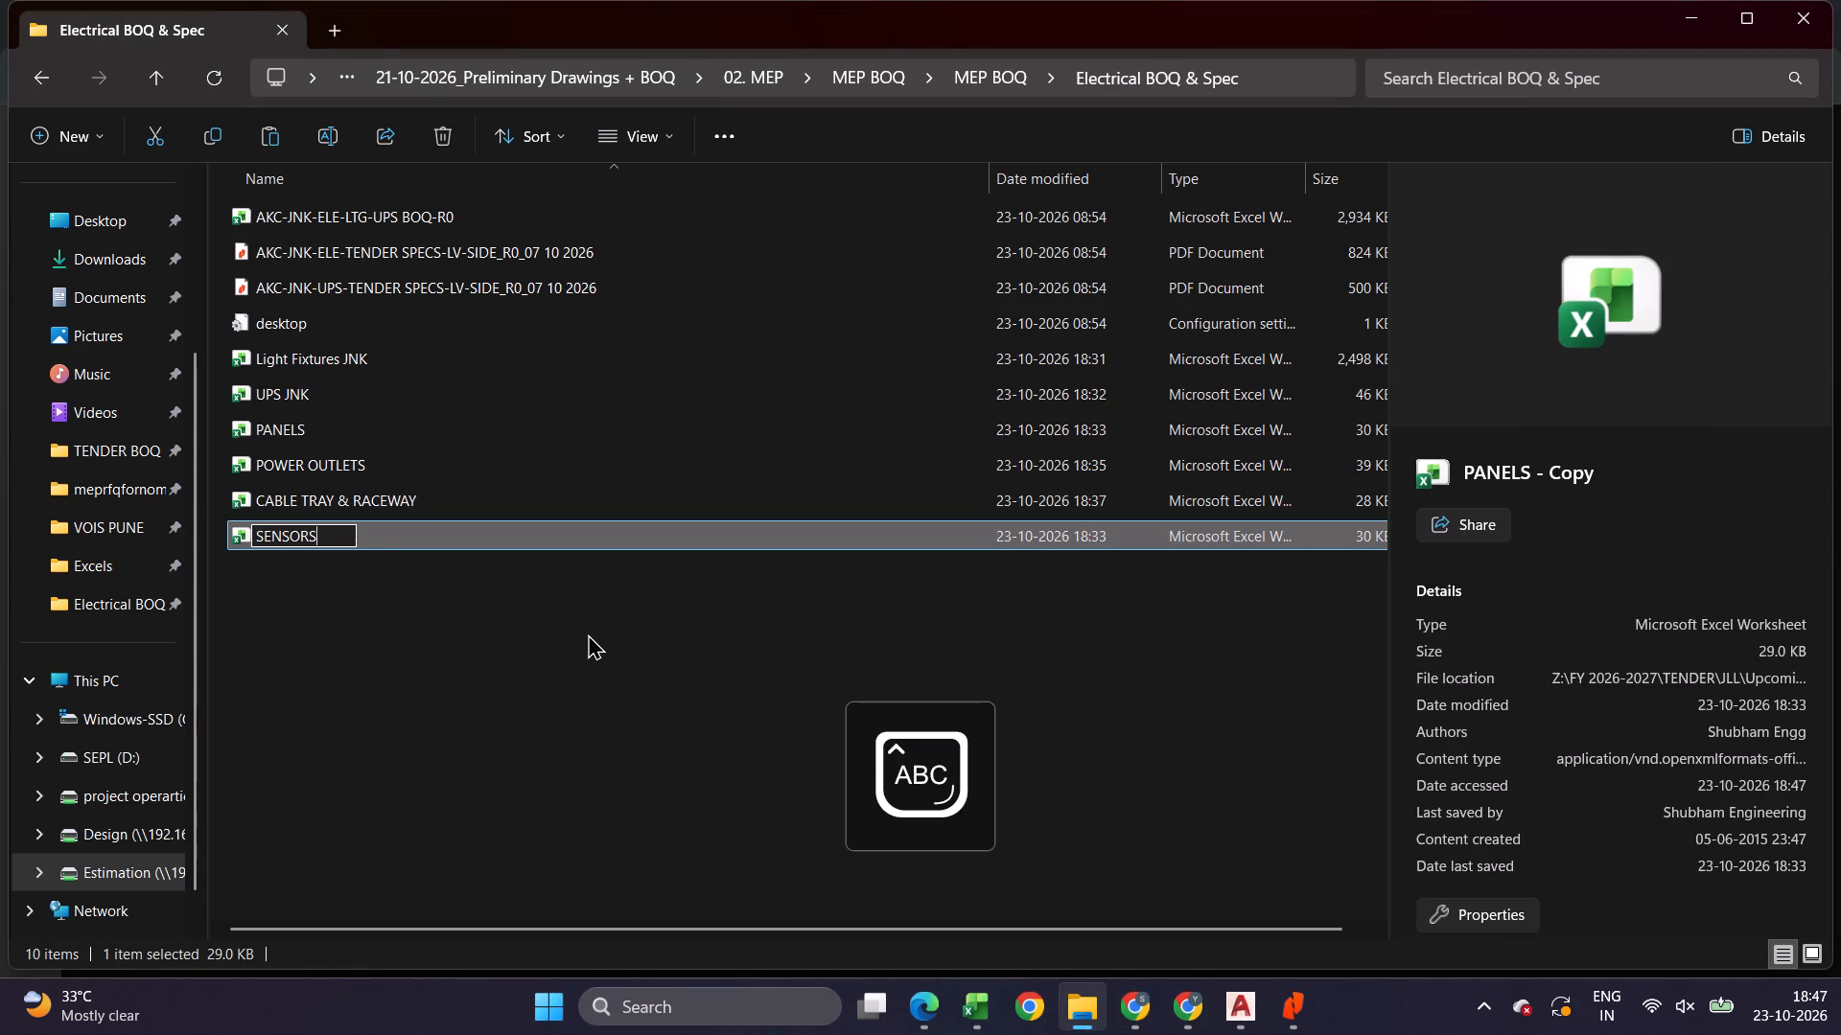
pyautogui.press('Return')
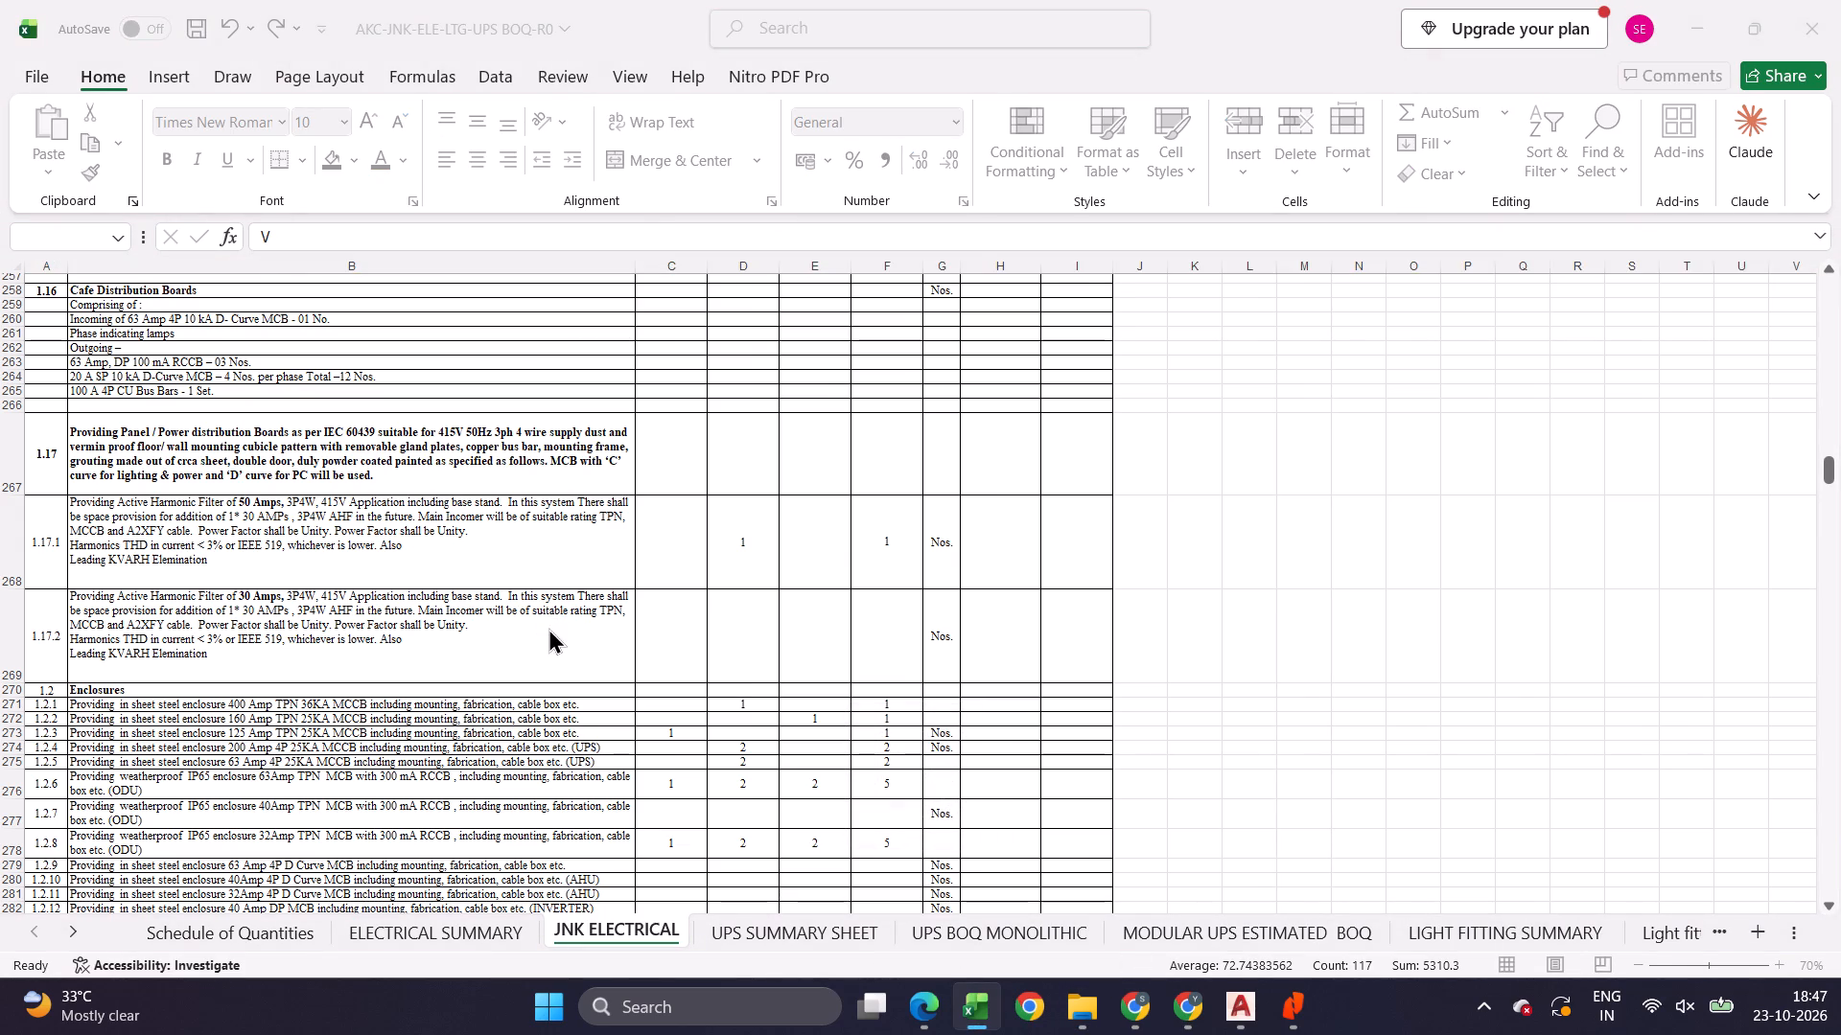
# Enable editing of the SENSORS workbook and delete rows 22 to 174, covering all the PANELS & D.B.S items on the Panels sheet.
pyautogui.click(1000, 114)
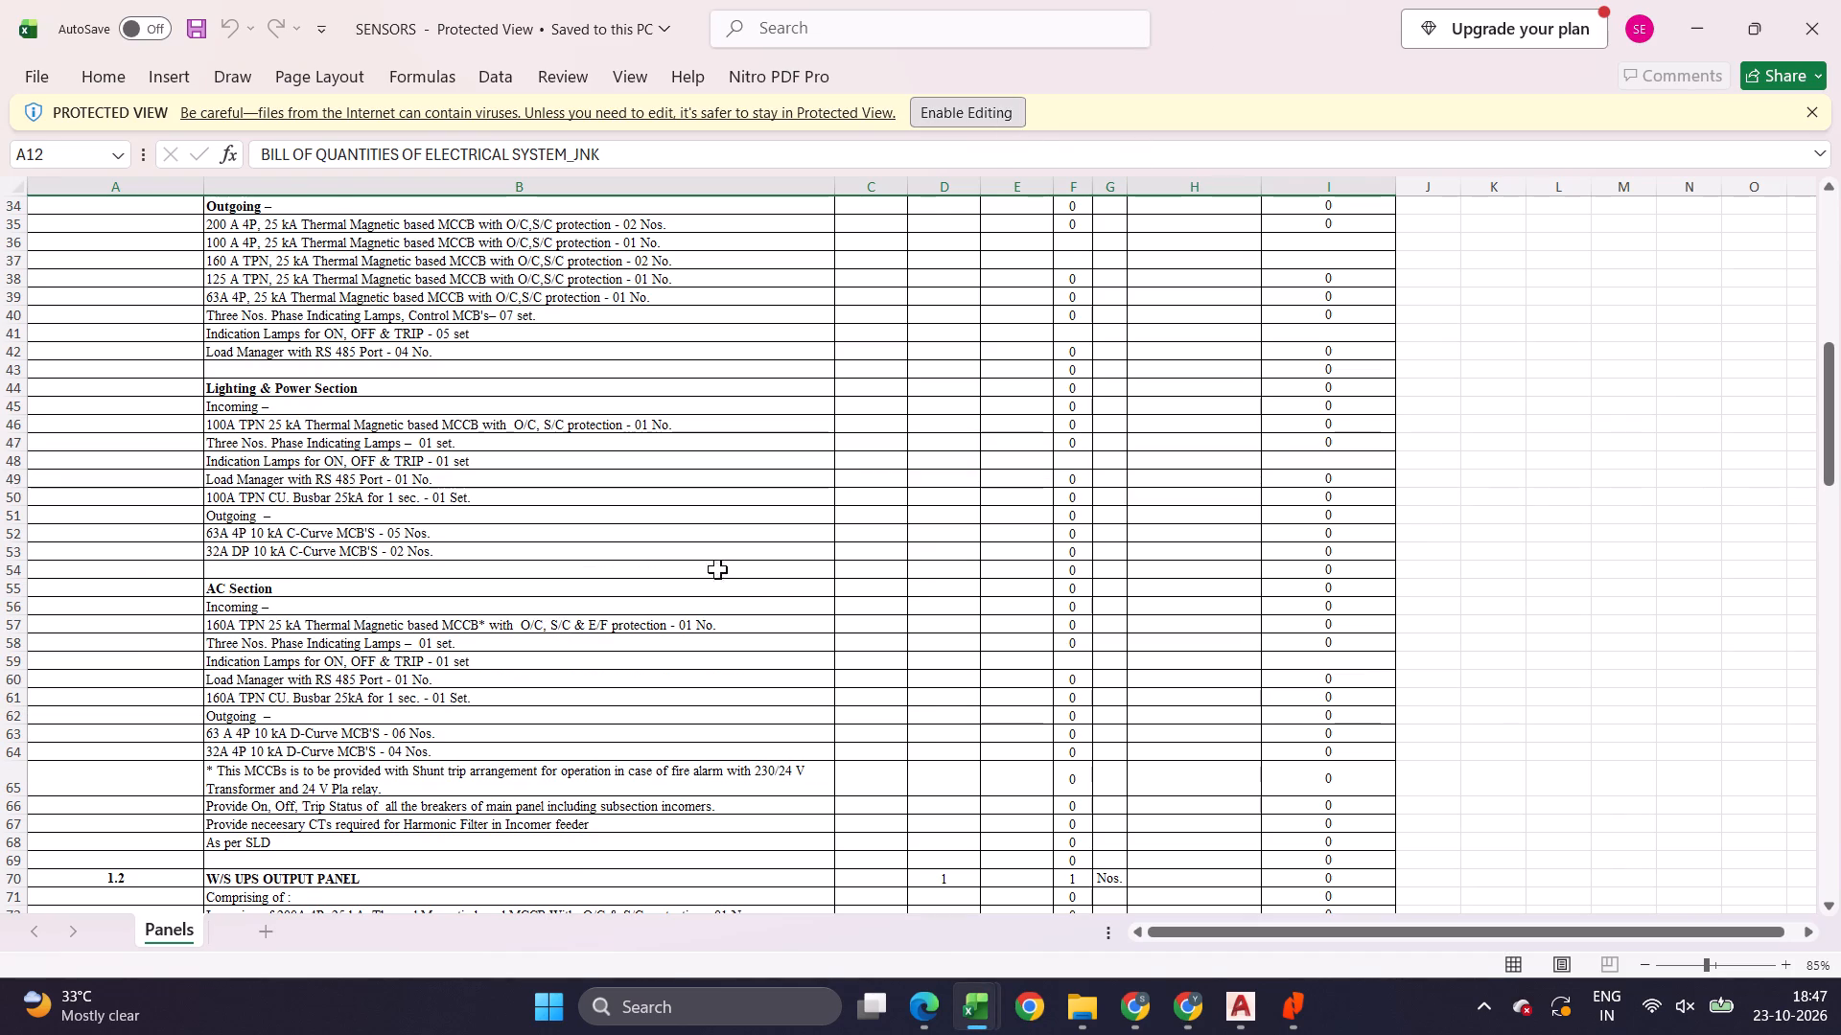
pyautogui.scroll(14, 399, 698)
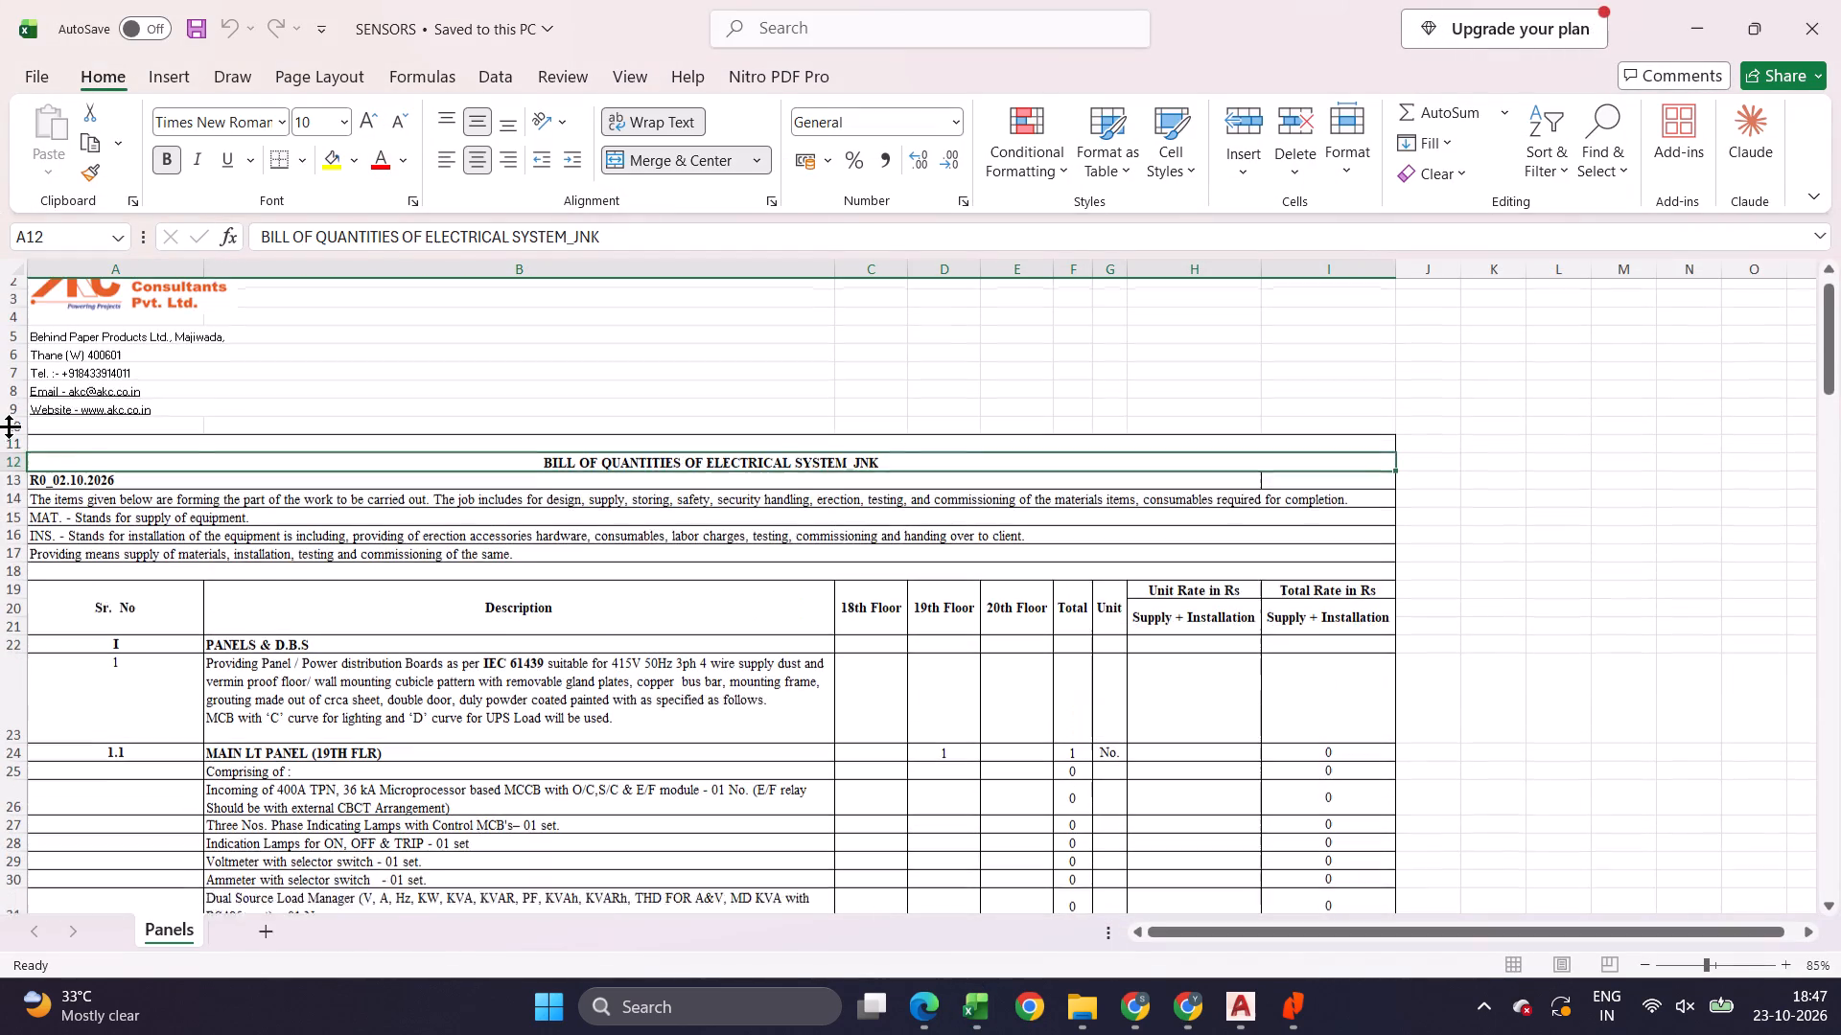
pyautogui.moveTo(12, 669); pyautogui.dragTo(0, 1034)
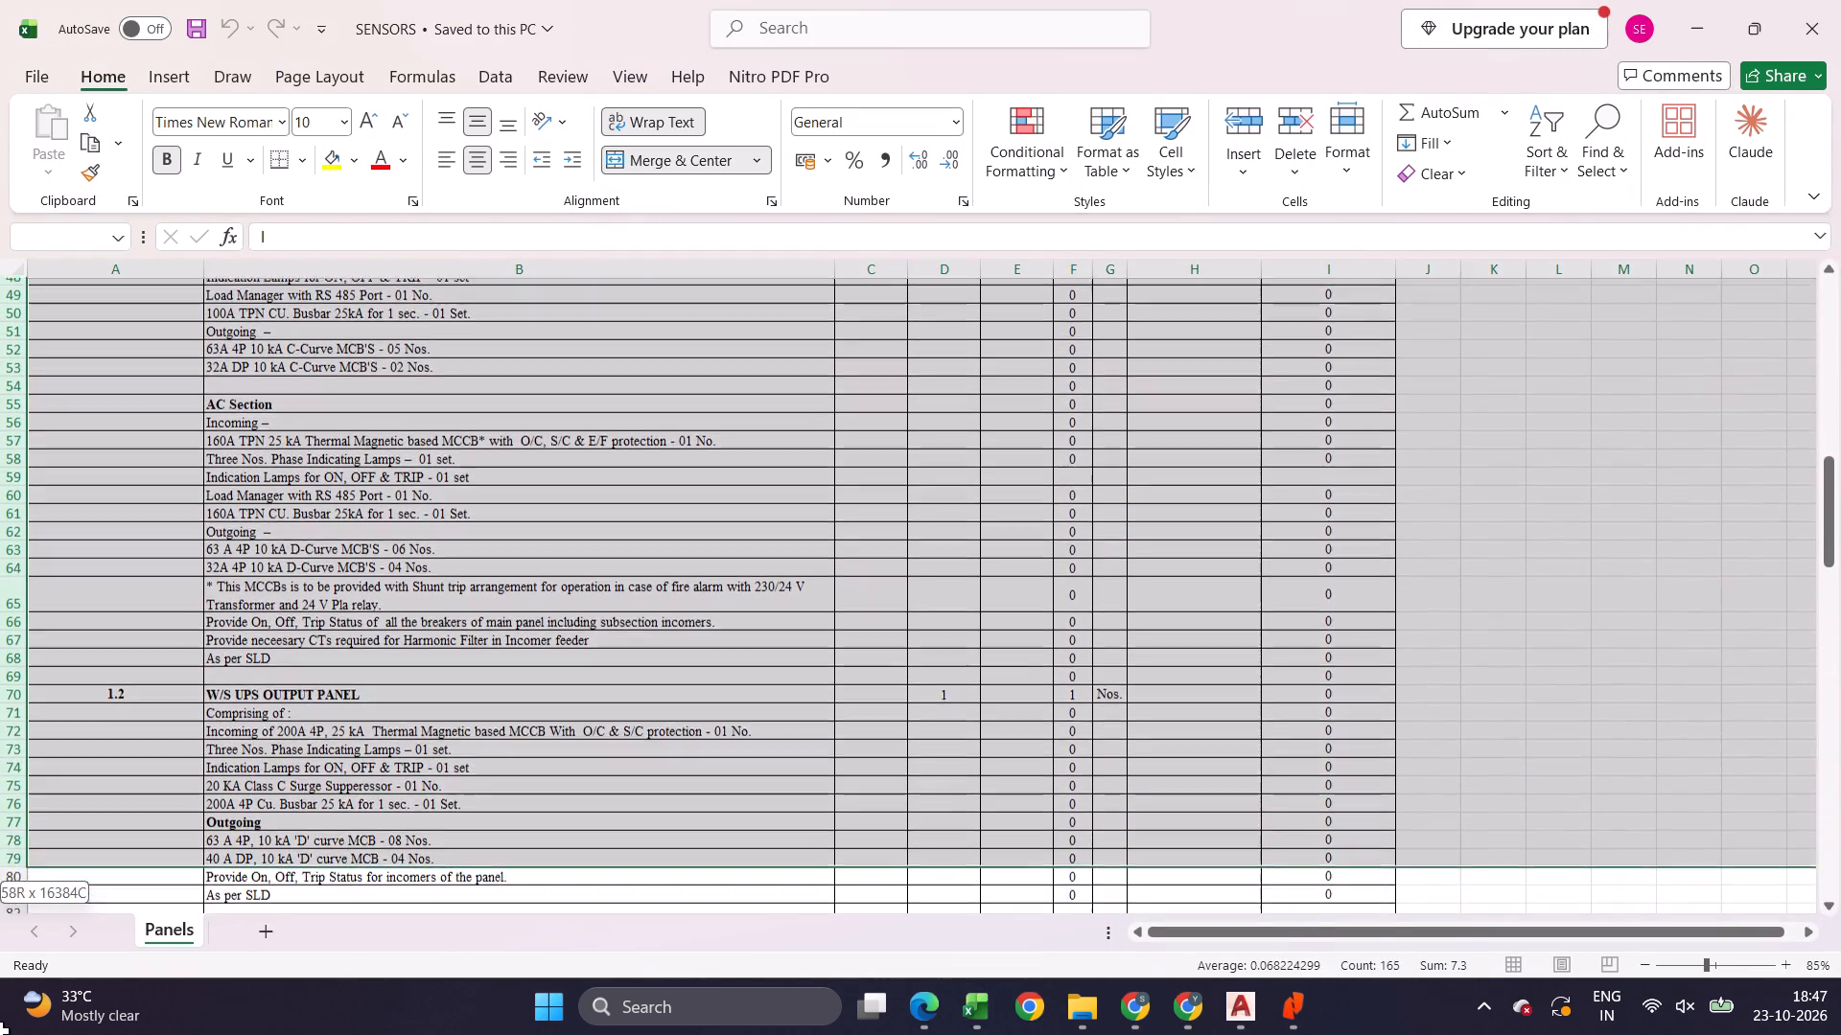
pyautogui.moveTo(0, 1034); pyautogui.dragTo(0, 674)
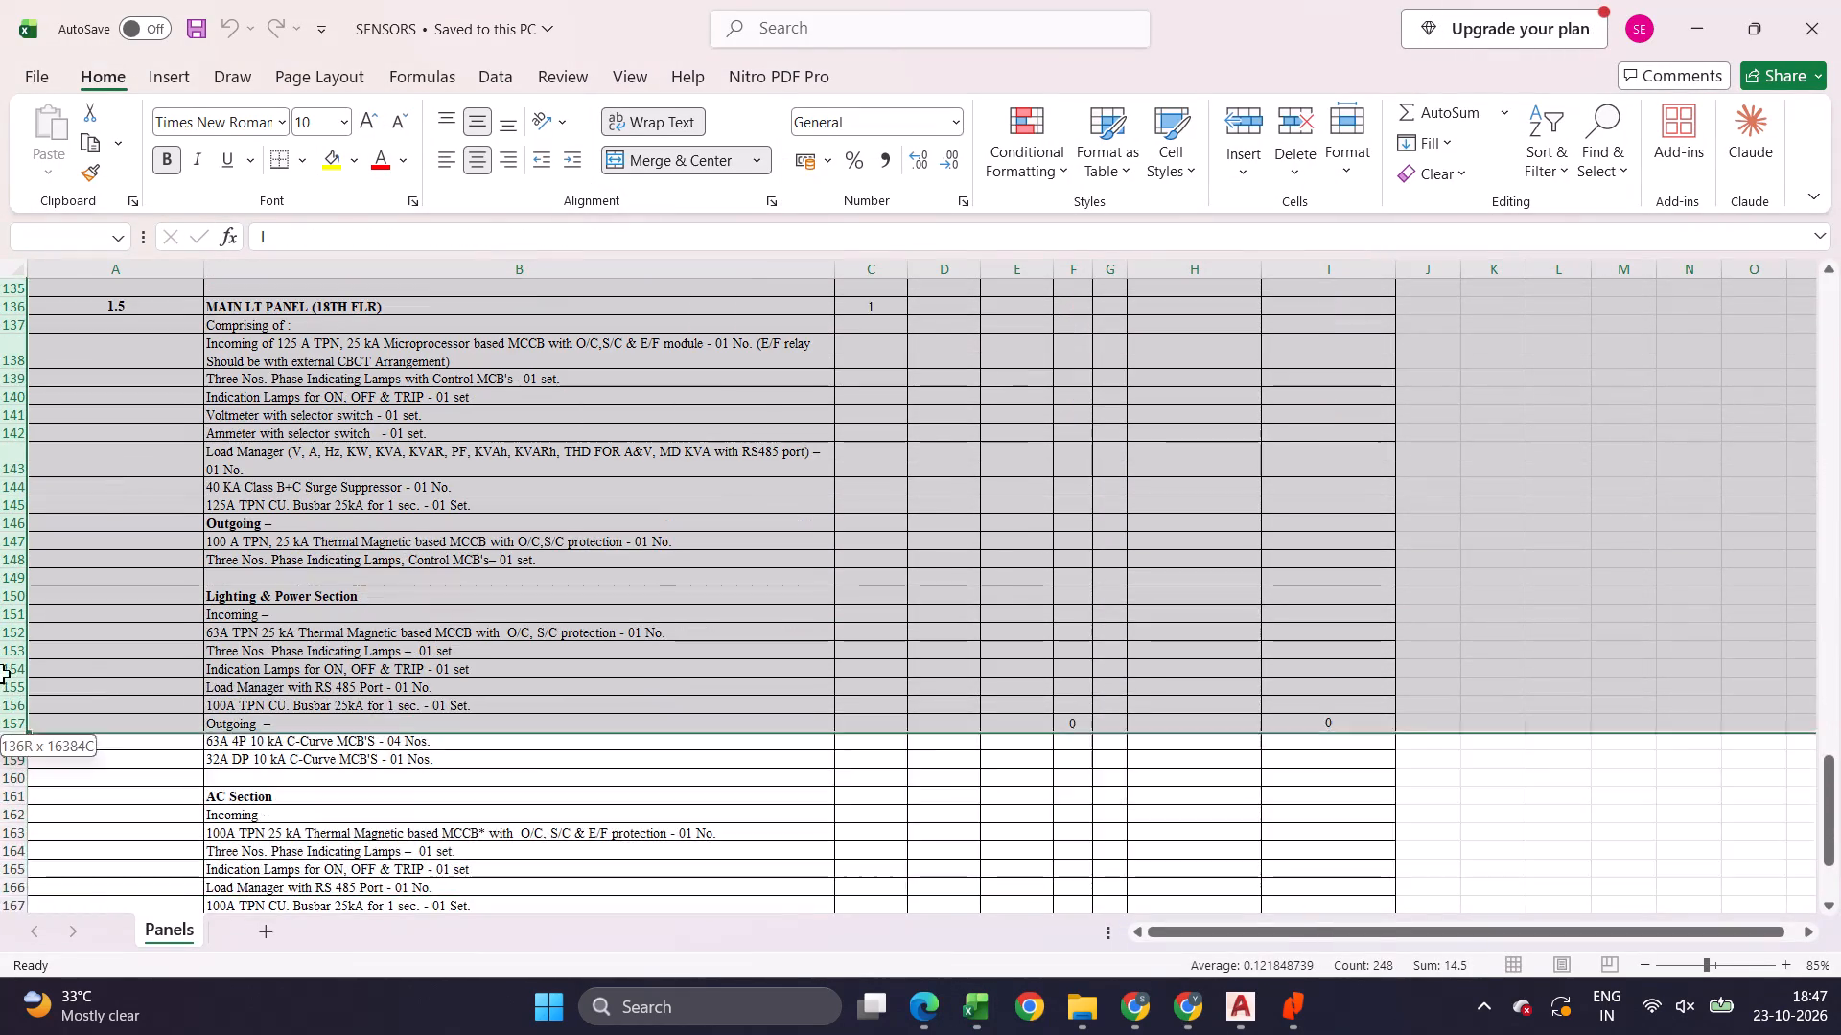
pyautogui.moveTo(0, 674); pyautogui.dragTo(17, 852)
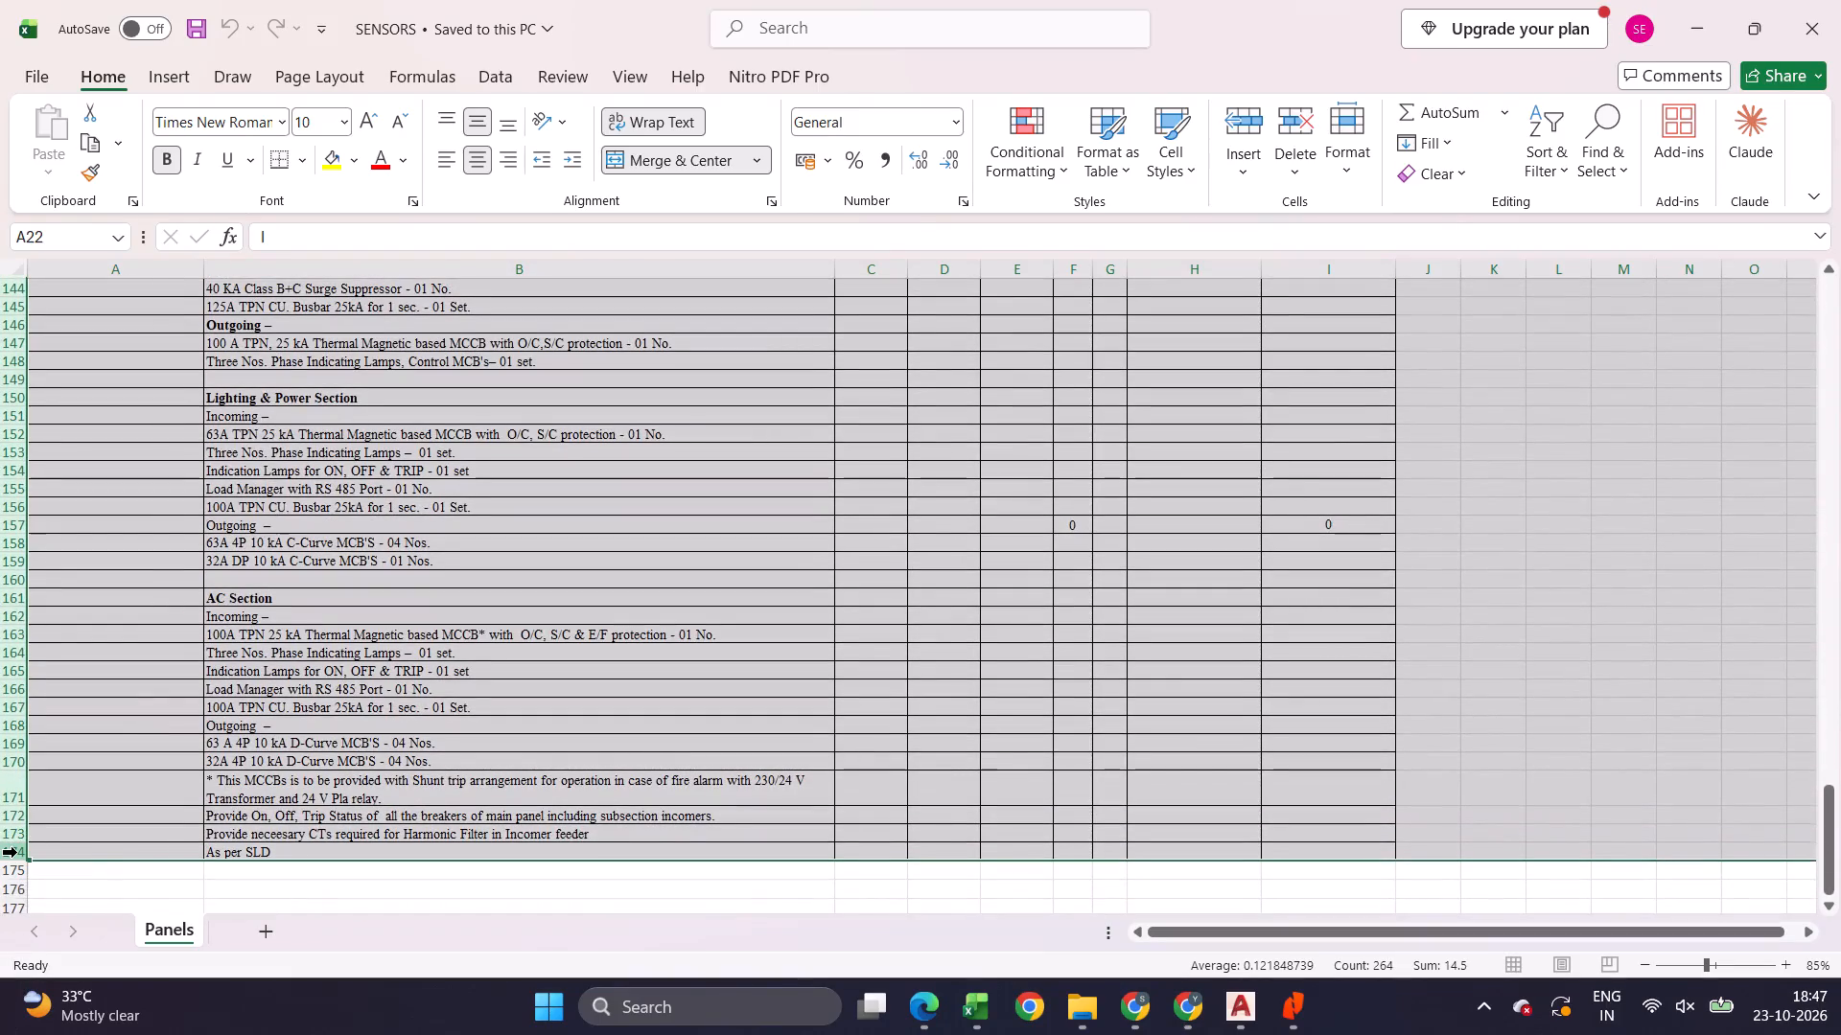
pyautogui.hotkey('ctrl', '-')
# Switch to the AKC-JNK-ELE-LTG-UPS BOQ-R0 workbook and look through the JNK ELECTRICAL sheet for sensor items, down to floor boxes and back to light fittings.
pyautogui.hotkey('alt', 'Tab')
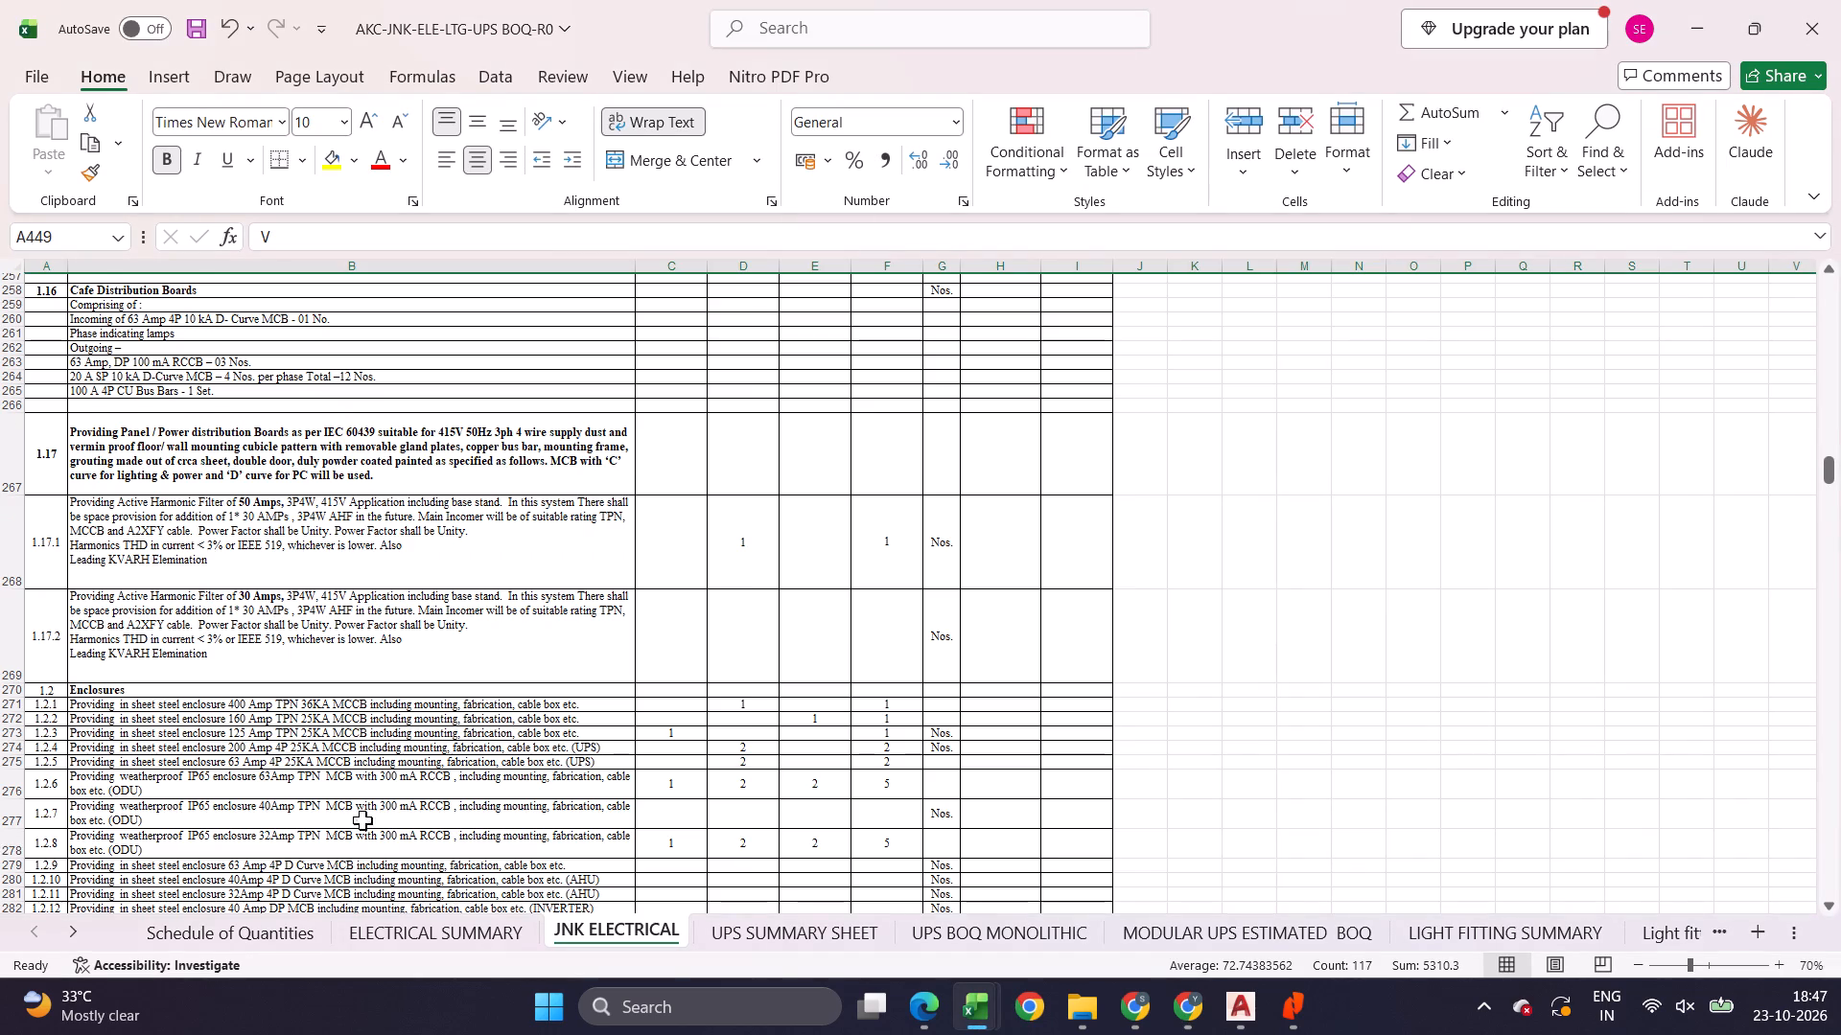
pyautogui.scroll(-20, 383, 858)
pyautogui.scroll(-20, 383, 858)
pyautogui.scroll(-15, 383, 858)
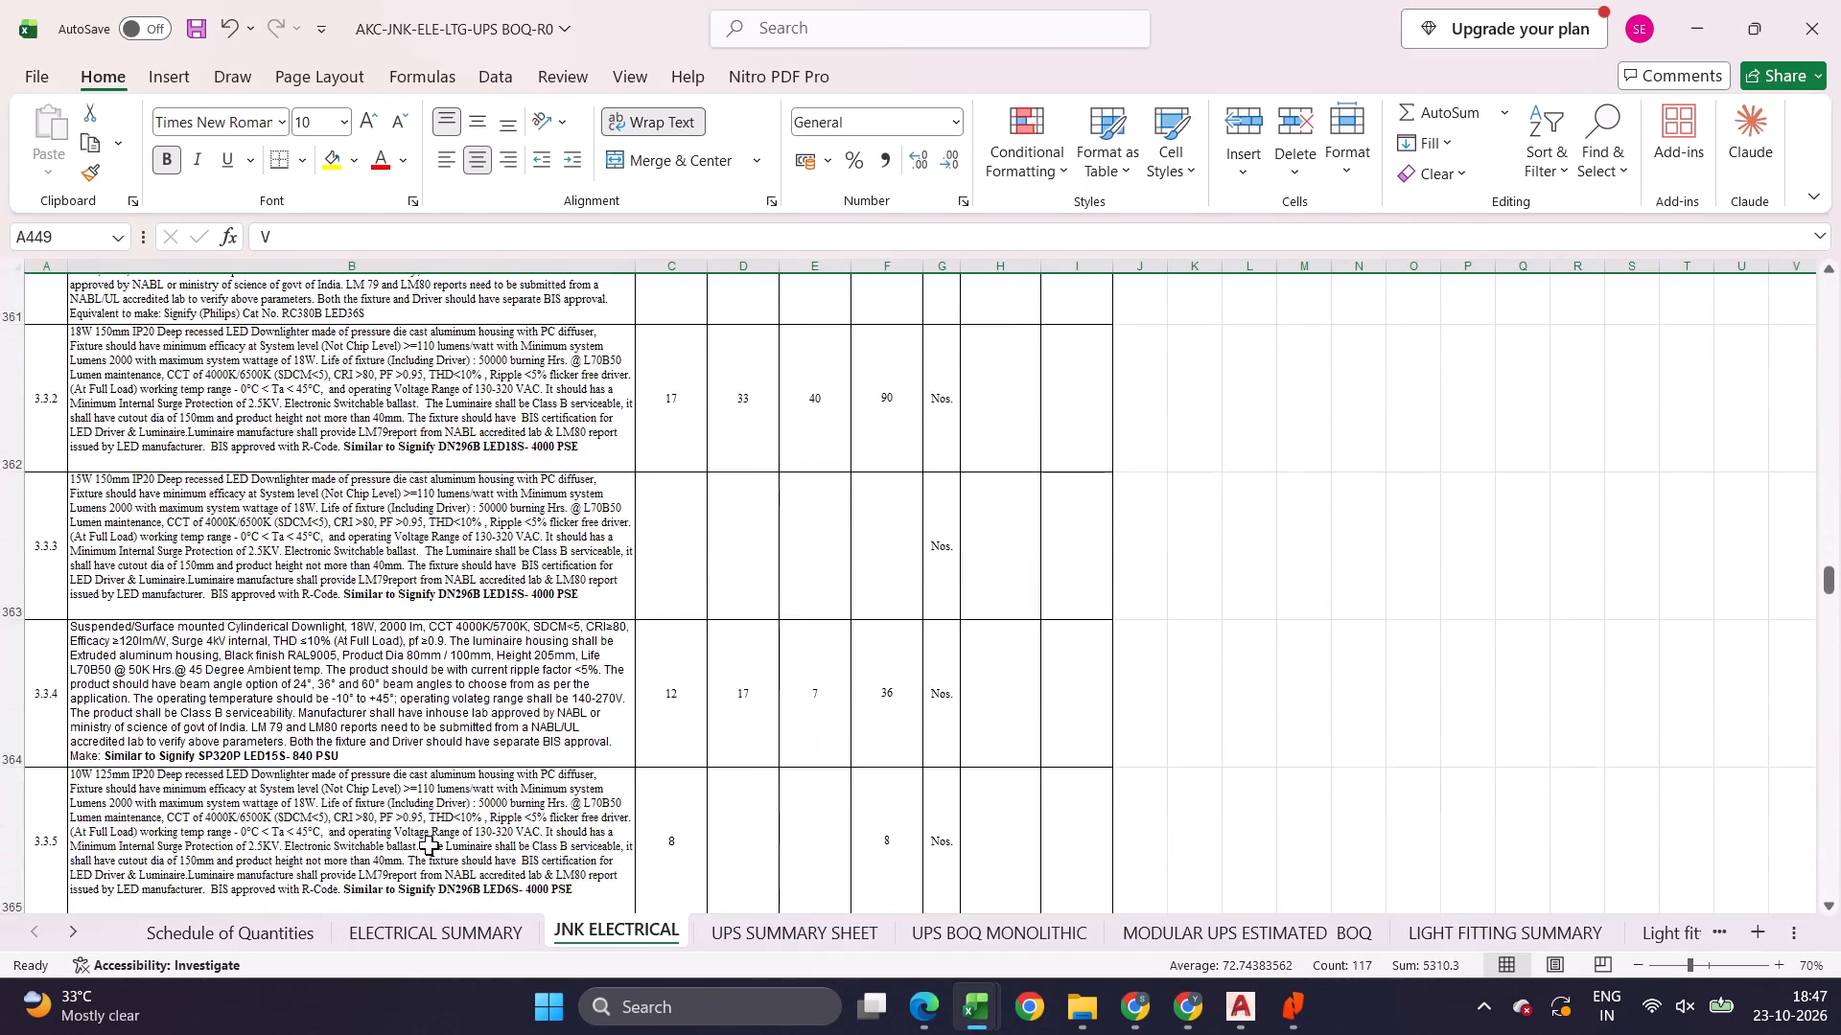
pyautogui.scroll(-20, 429, 845)
pyautogui.scroll(-20, 429, 845)
pyautogui.scroll(-16, 429, 845)
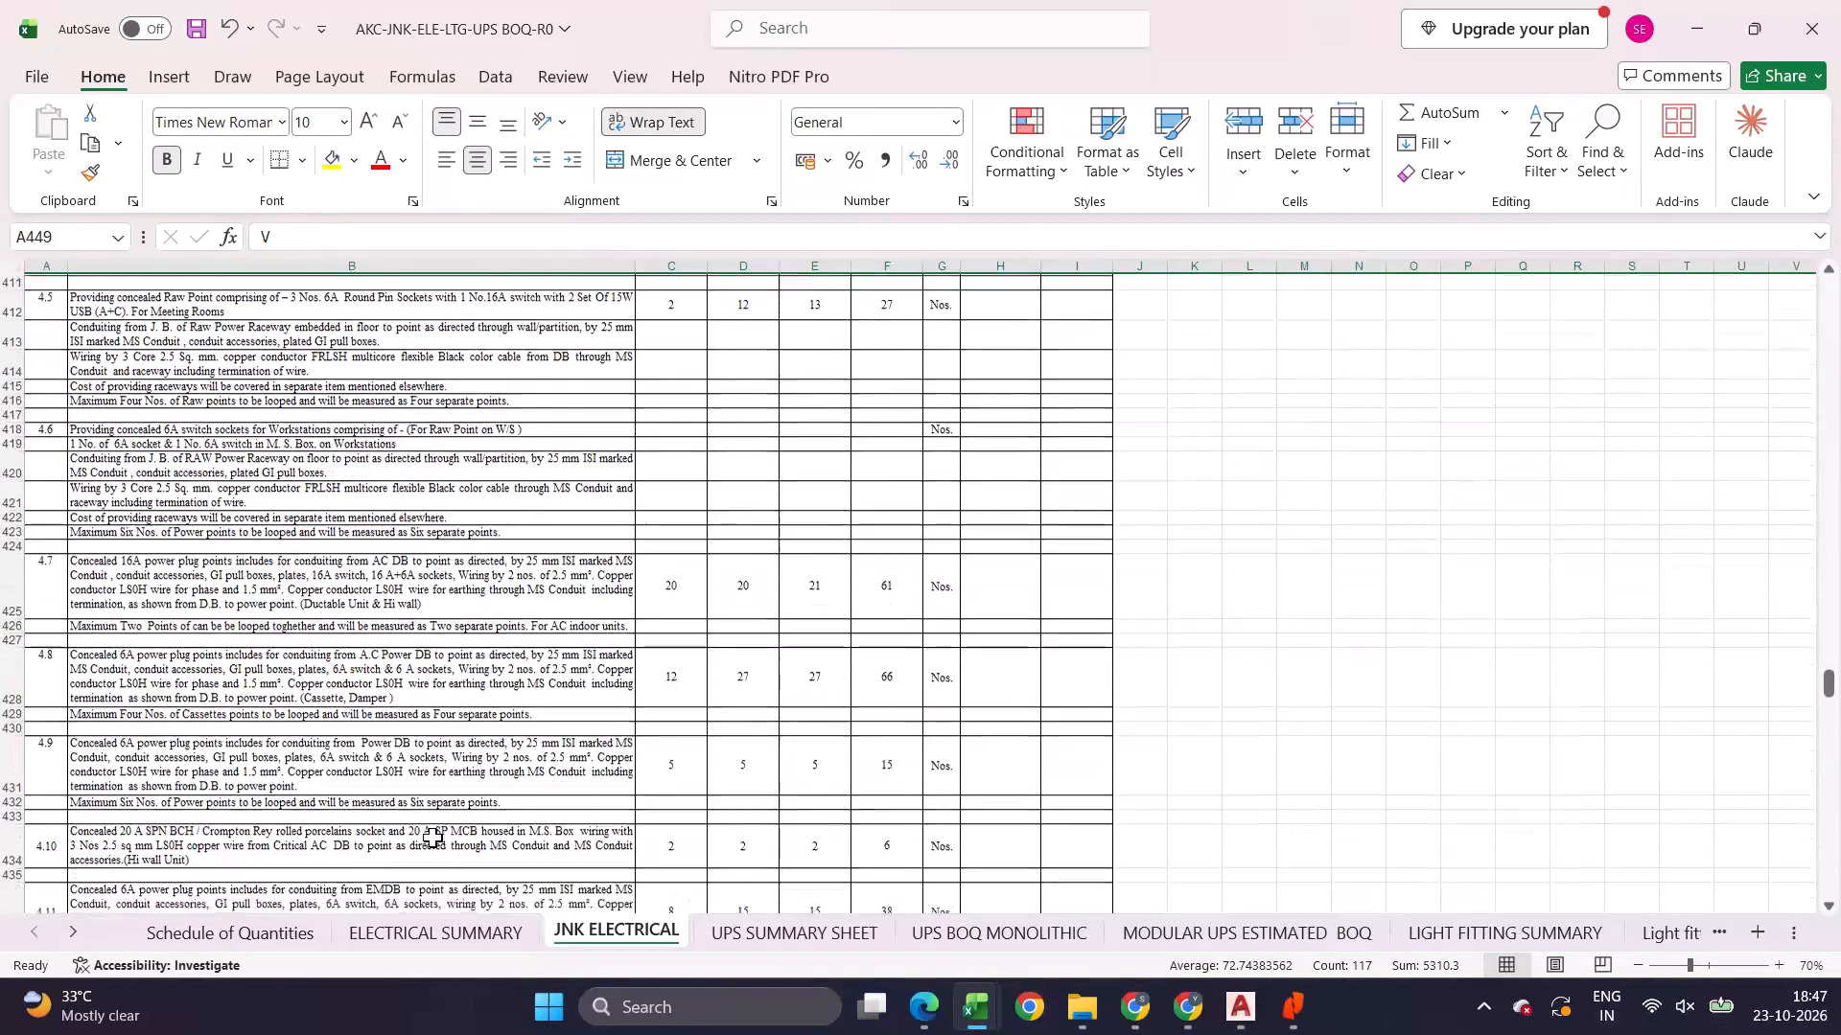
pyautogui.scroll(-17, 432, 838)
pyautogui.scroll(-20, 427, 833)
pyautogui.scroll(-7, 427, 833)
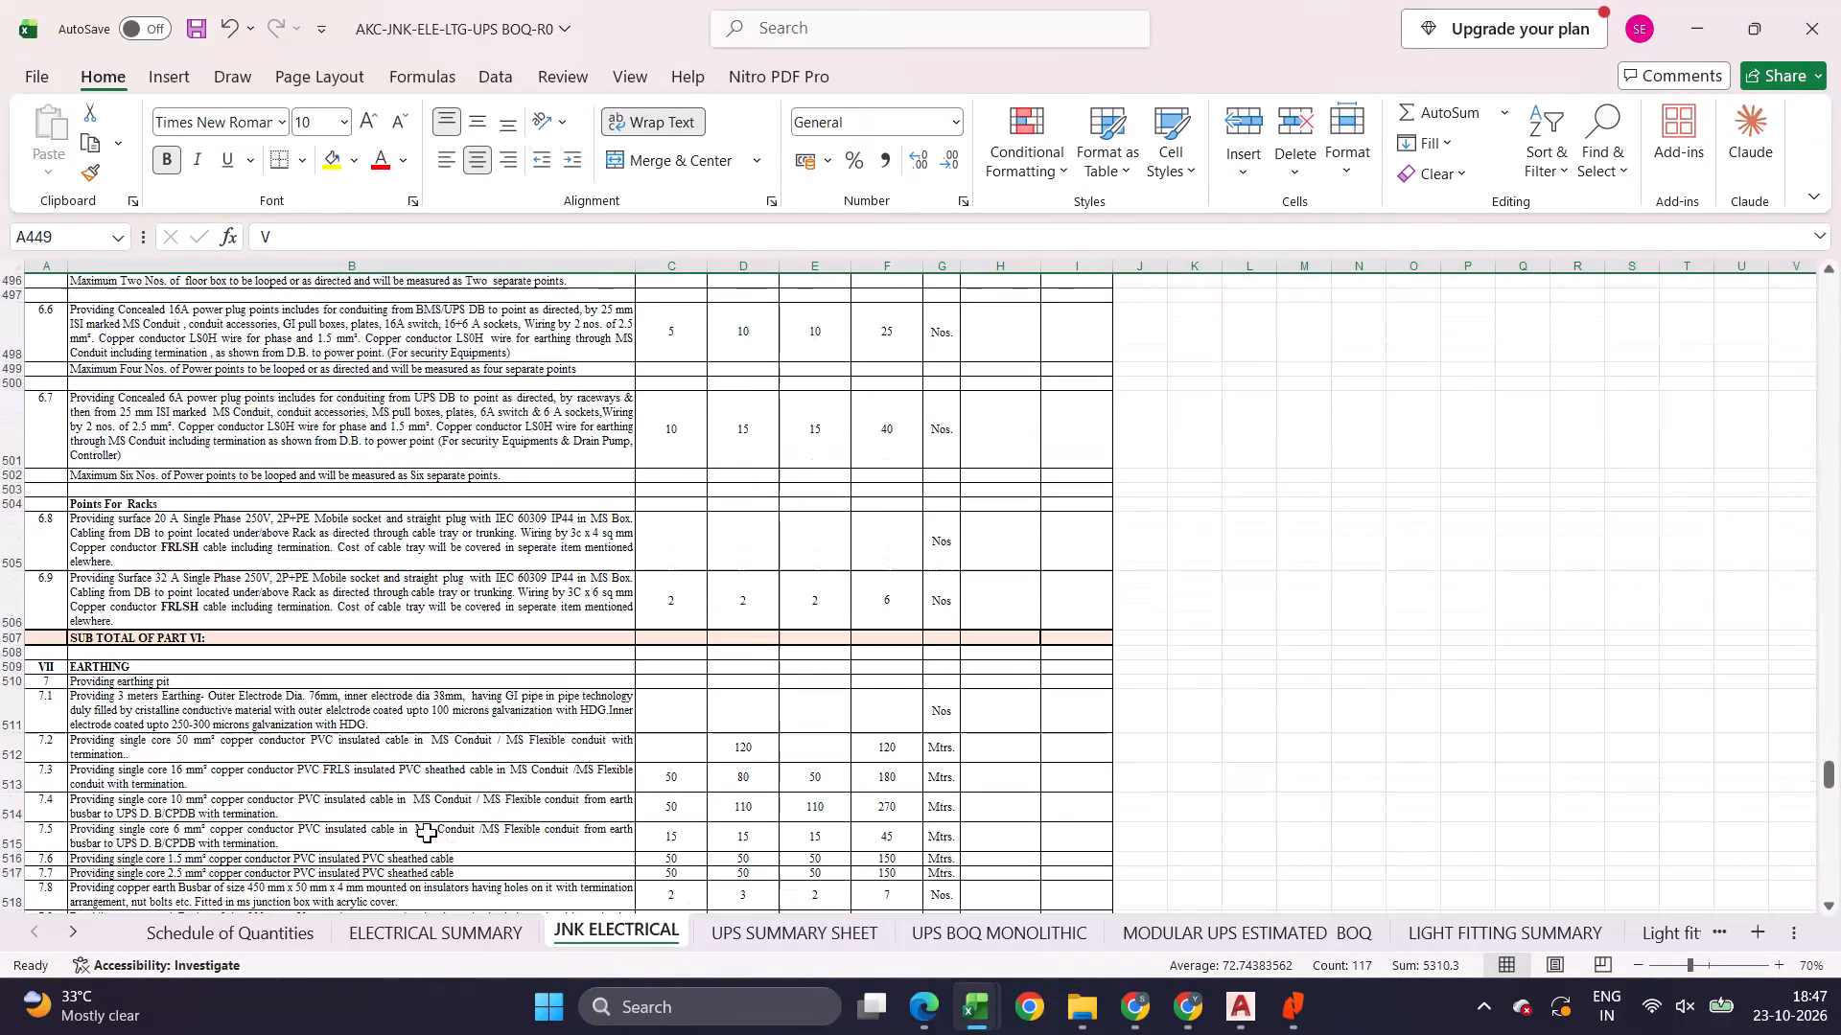
pyautogui.scroll(-15, 427, 833)
pyautogui.scroll(-8, 427, 833)
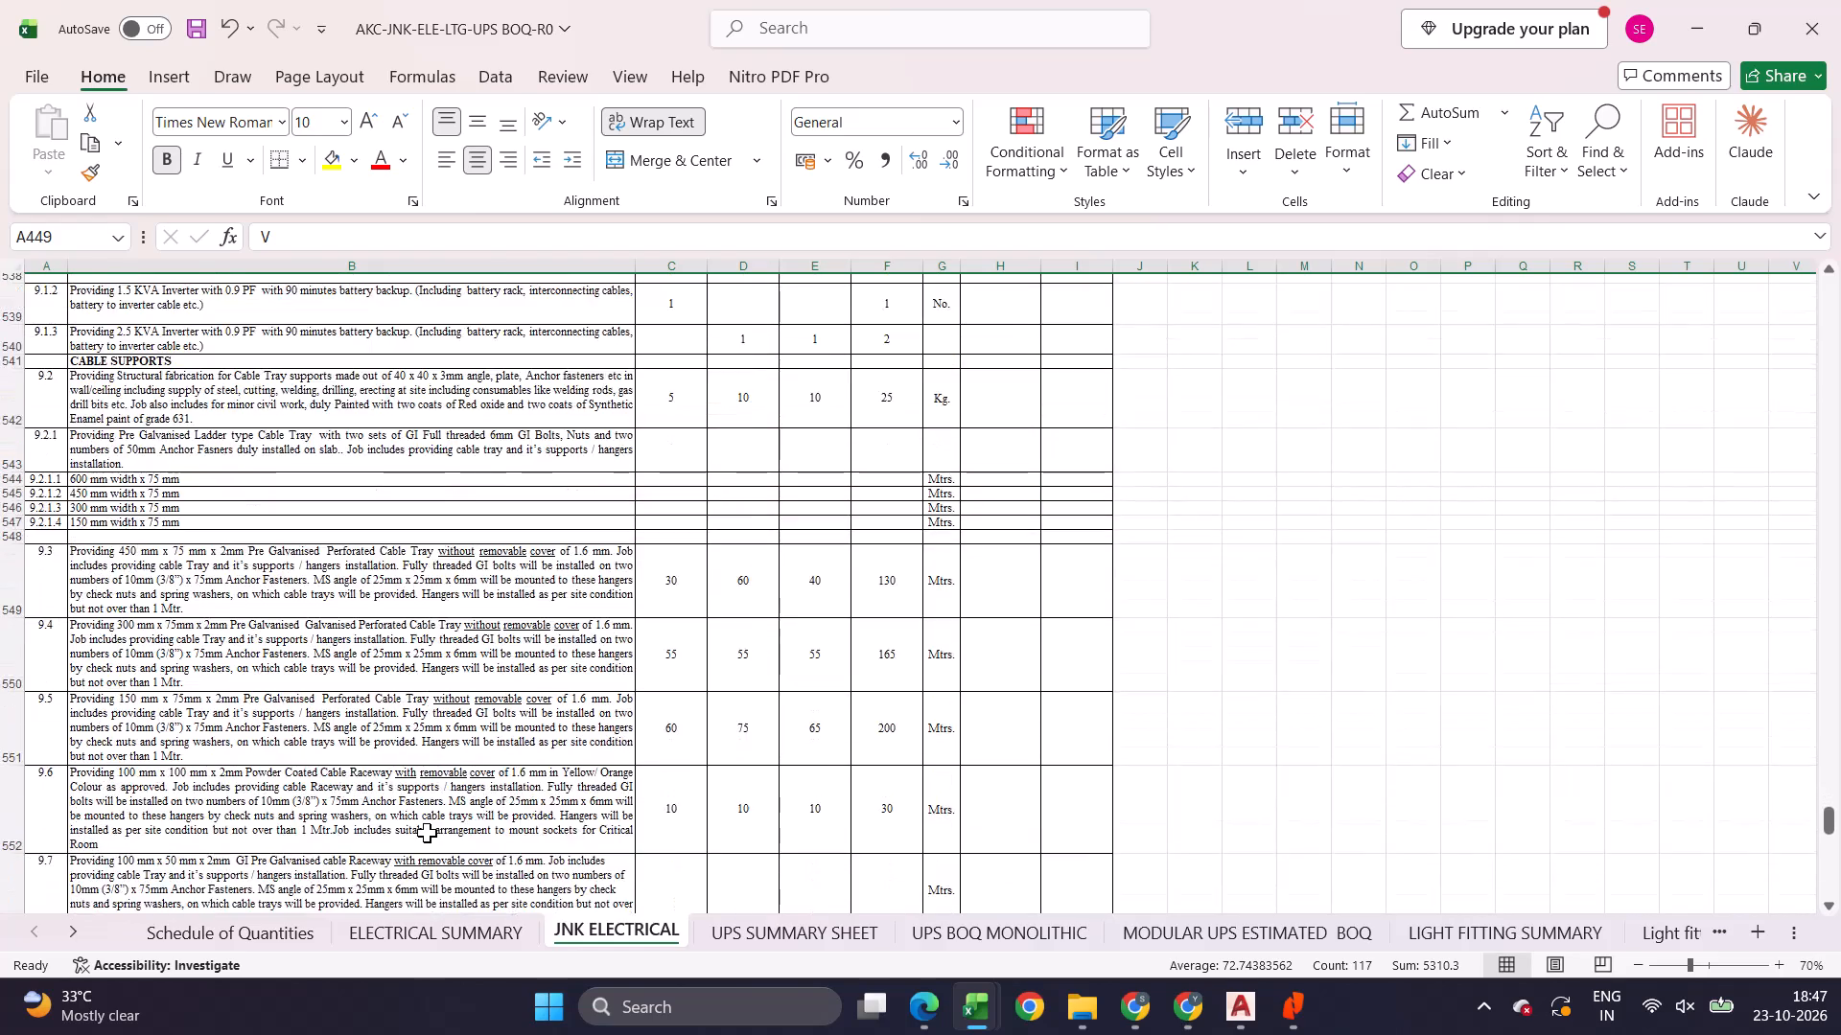
pyautogui.scroll(-20, 427, 833)
pyautogui.scroll(-8, 427, 833)
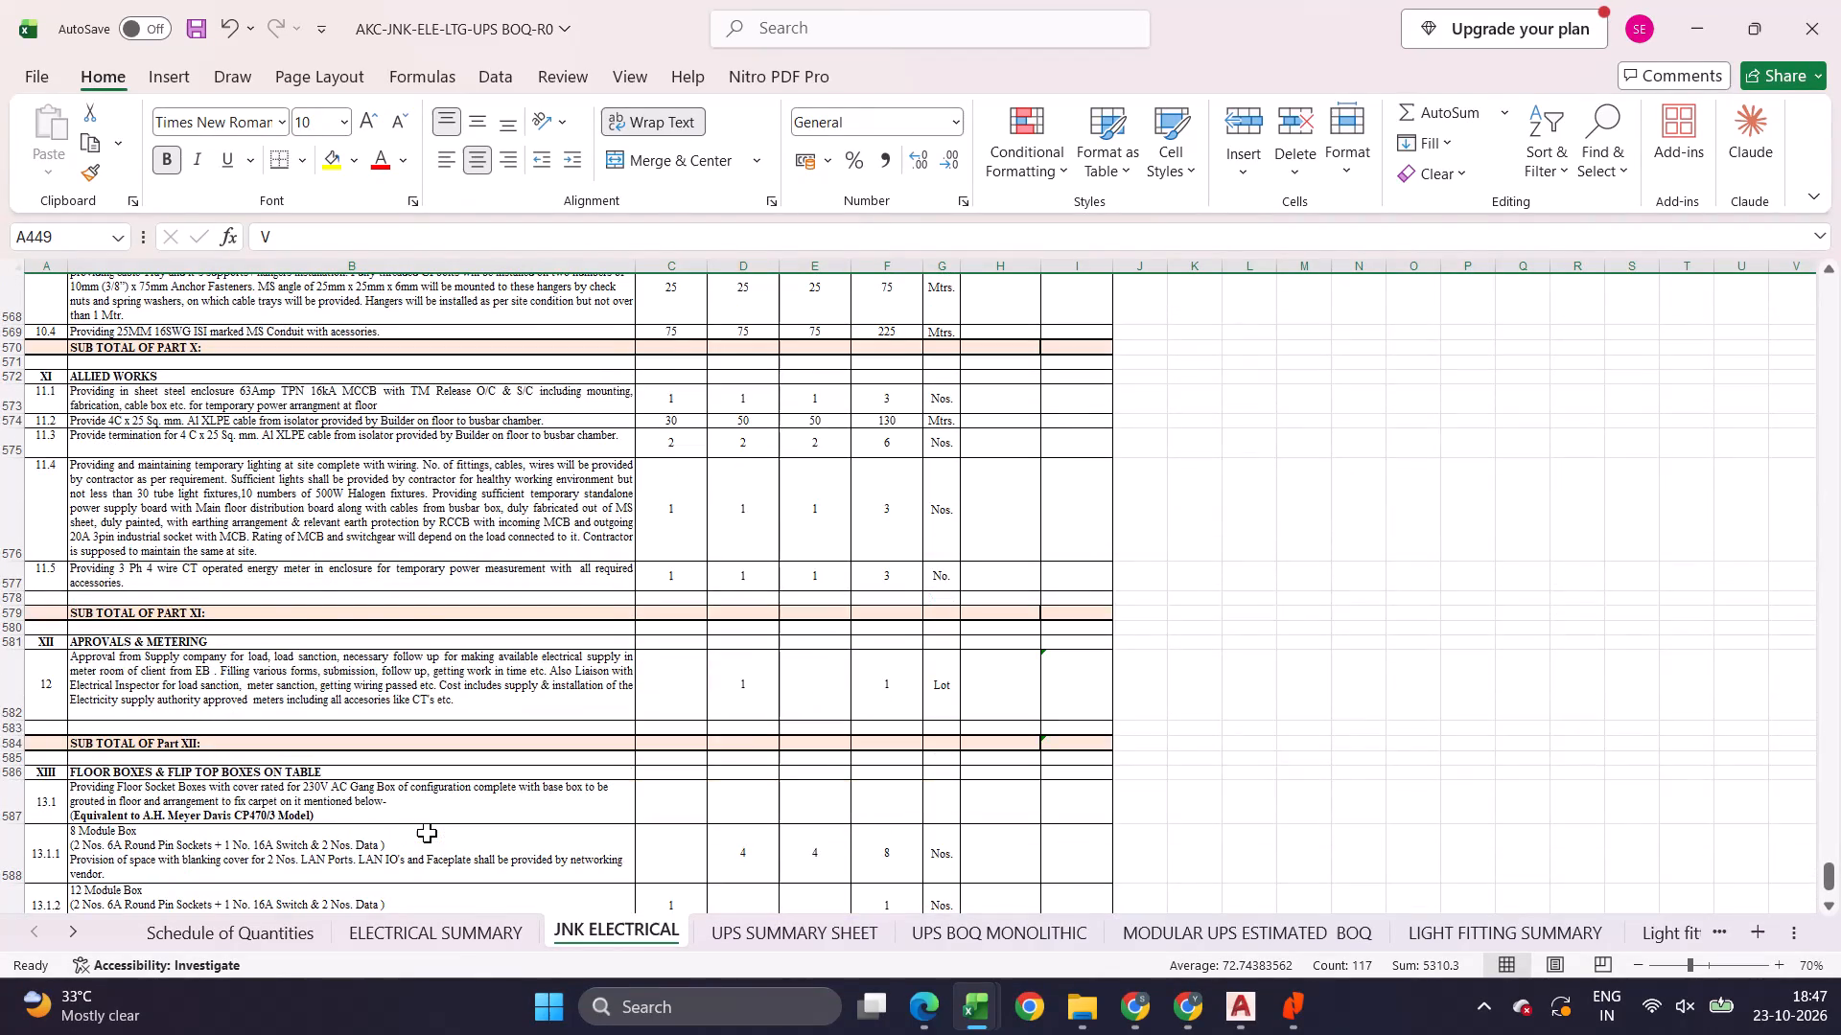
pyautogui.scroll(-4, 427, 833)
pyautogui.scroll(13, 427, 833)
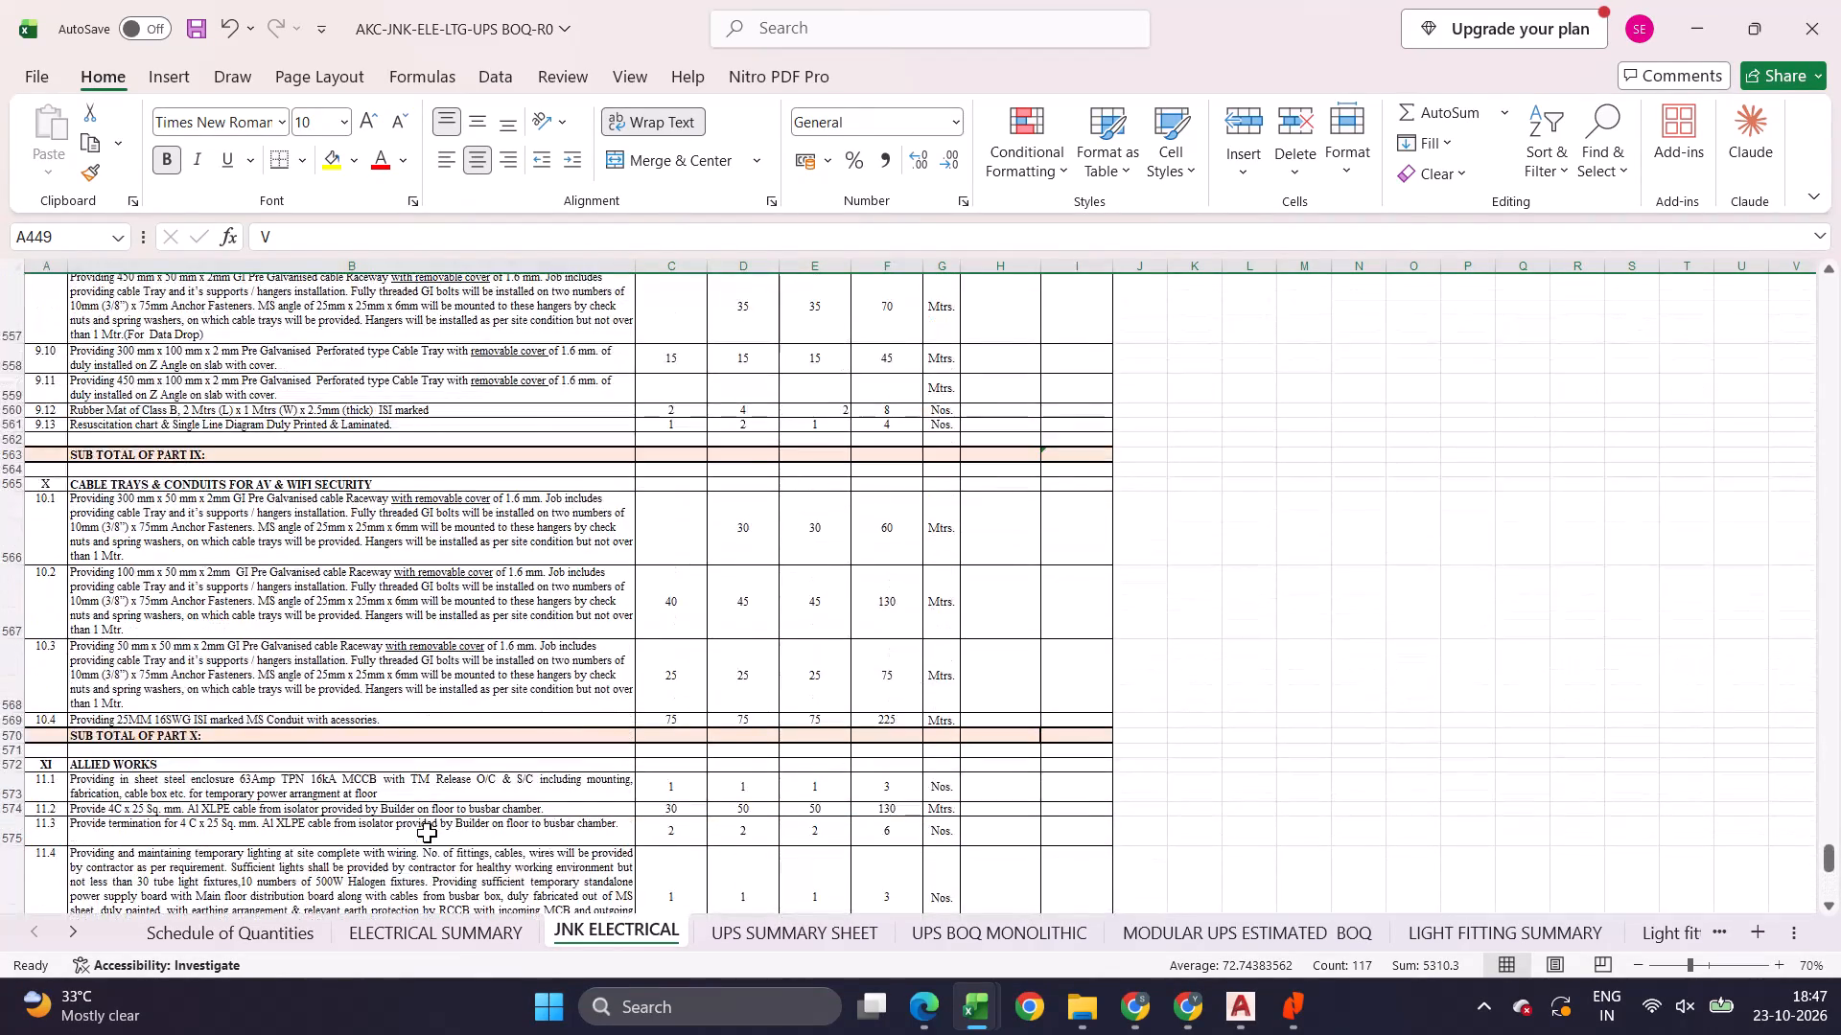
pyautogui.scroll(8, 427, 833)
pyautogui.scroll(14, 427, 833)
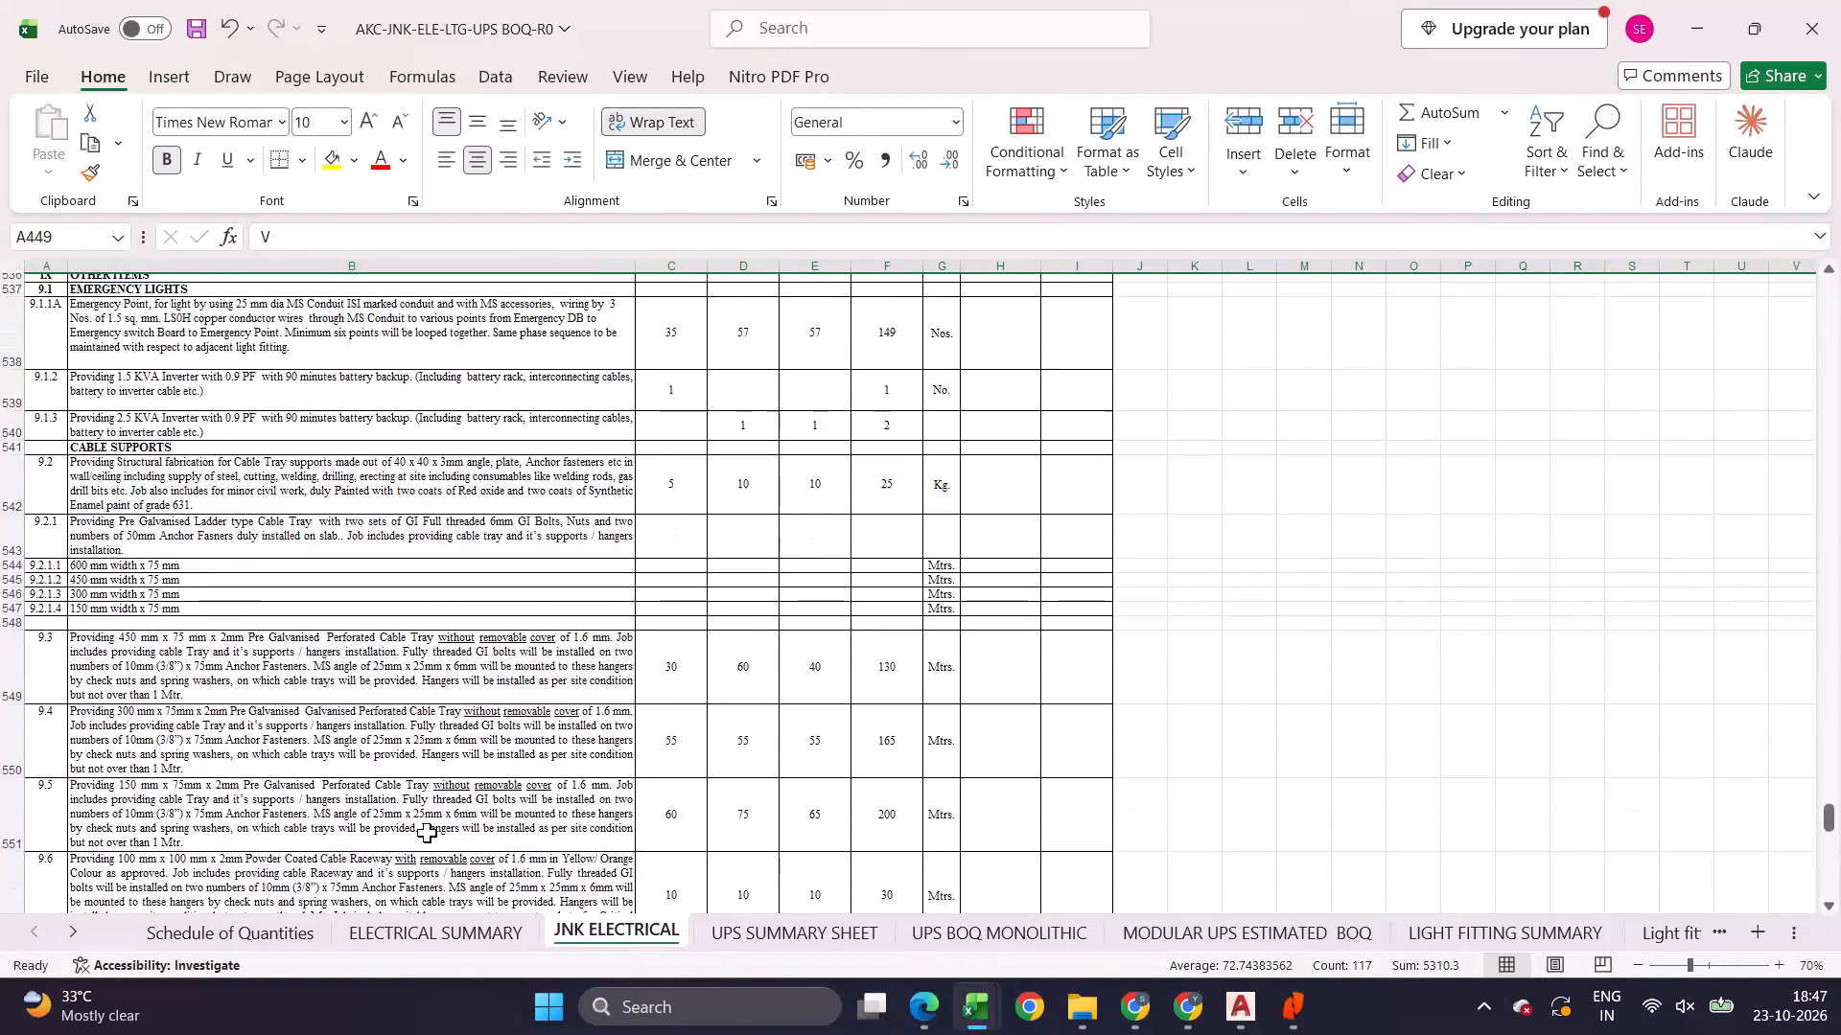
pyautogui.scroll(20, 427, 833)
pyautogui.scroll(4, 427, 833)
pyautogui.scroll(20, 427, 833)
pyautogui.scroll(13, 427, 833)
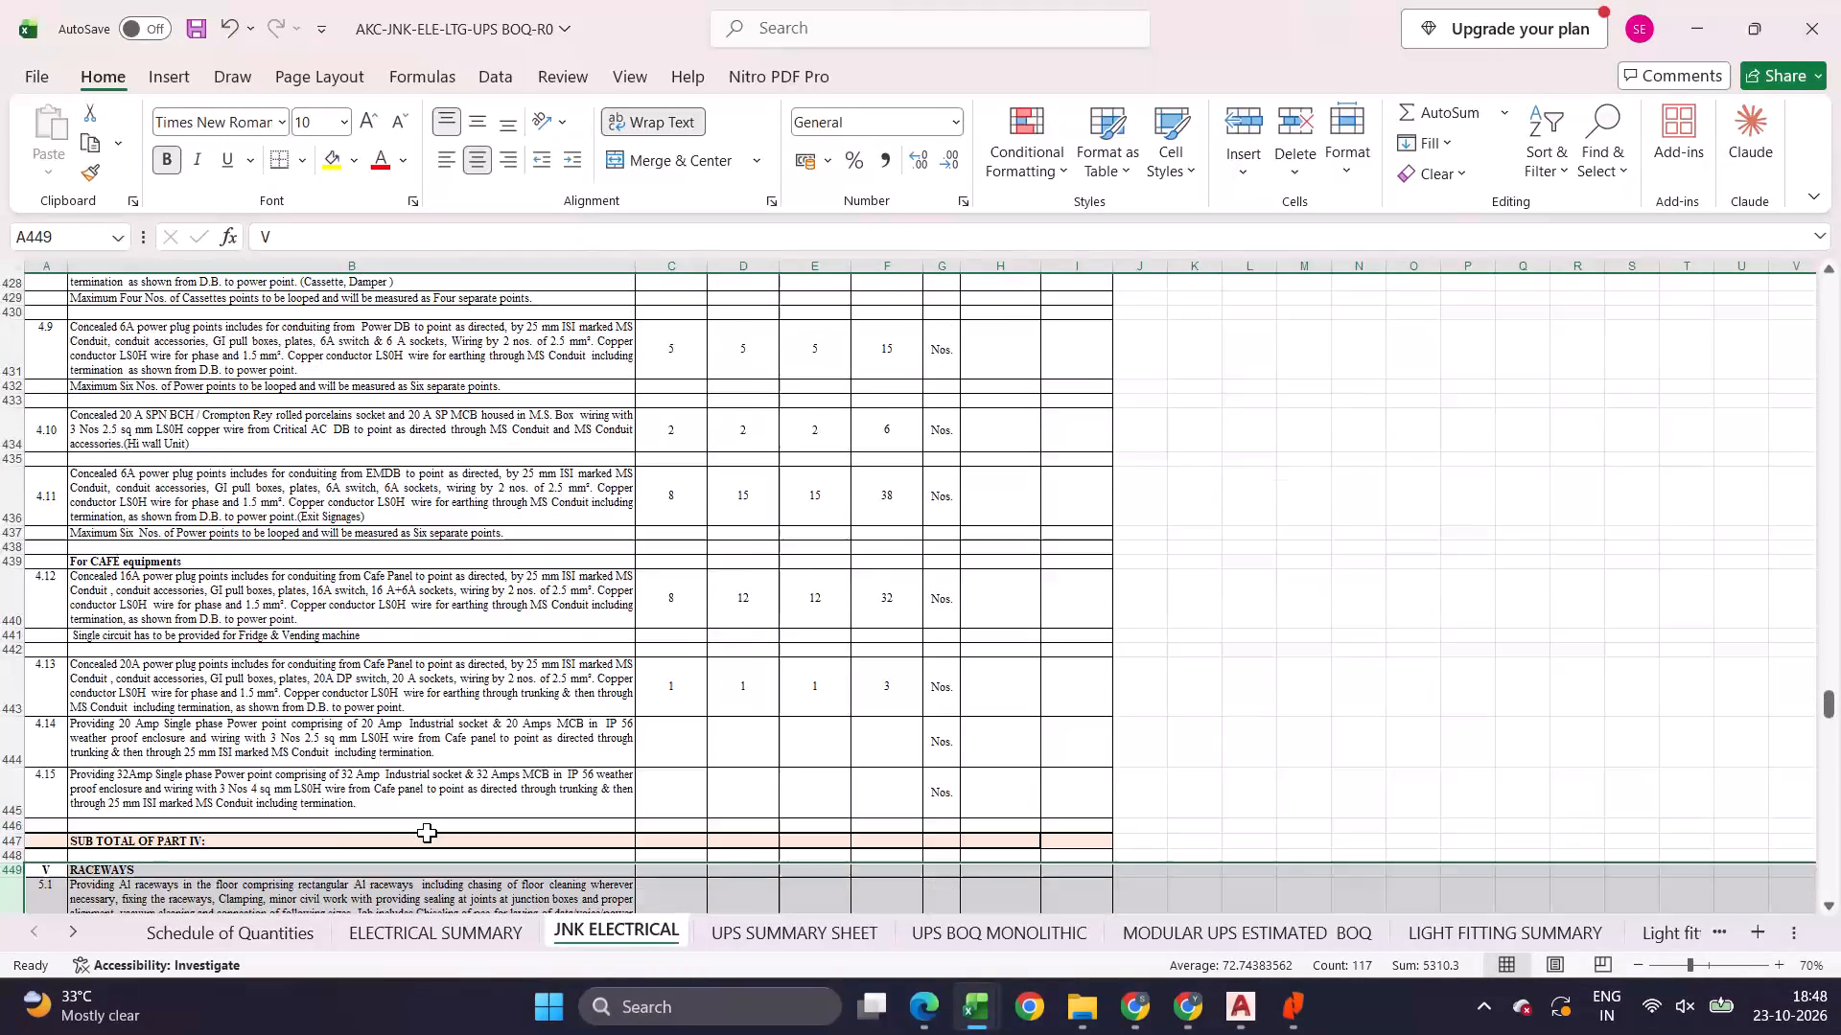
pyautogui.scroll(7, 427, 833)
pyautogui.scroll(20, 427, 833)
pyautogui.scroll(5, 427, 833)
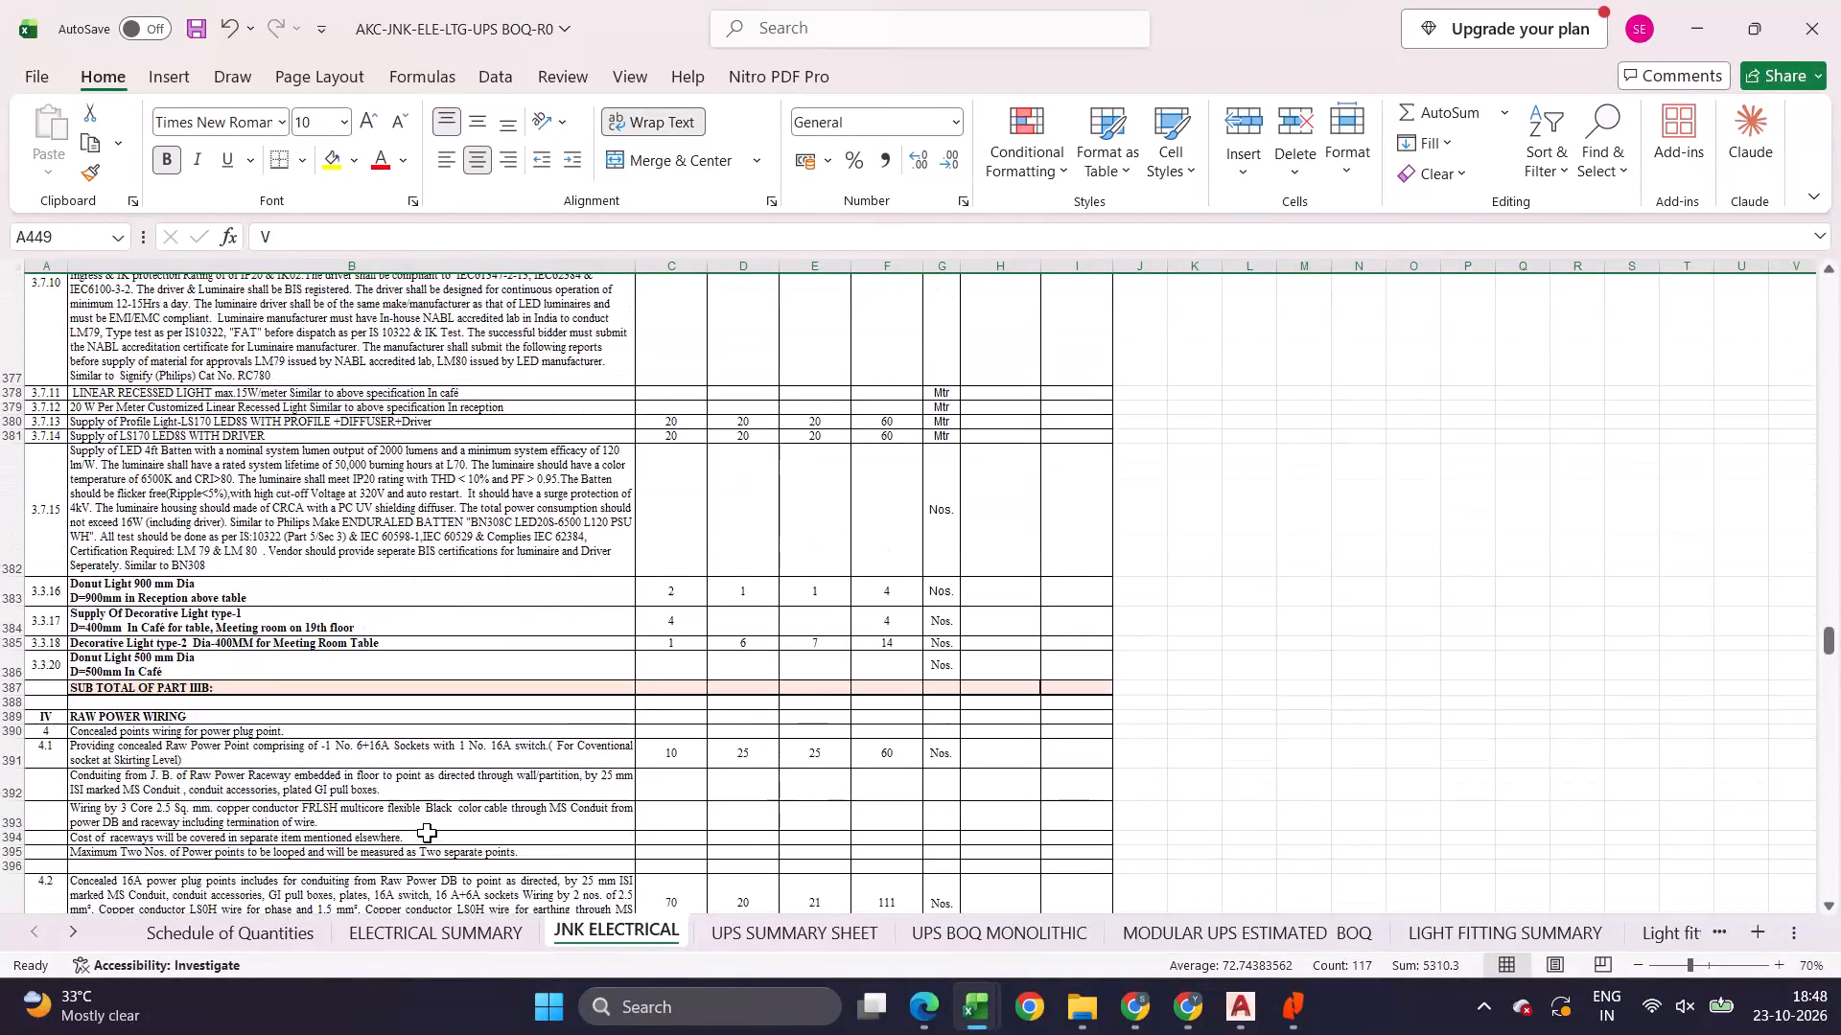